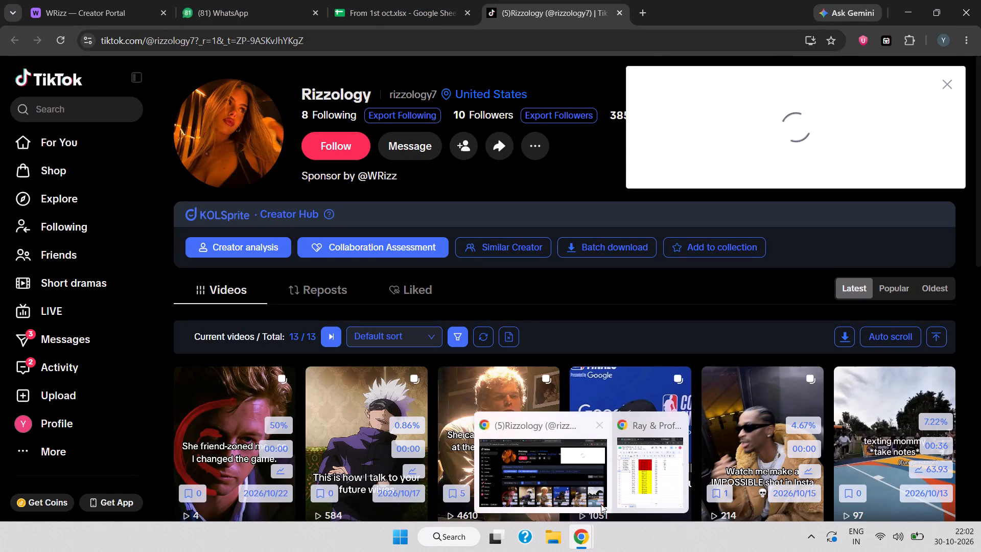
{"action": "left_click", "coordinate": [630, 486]}
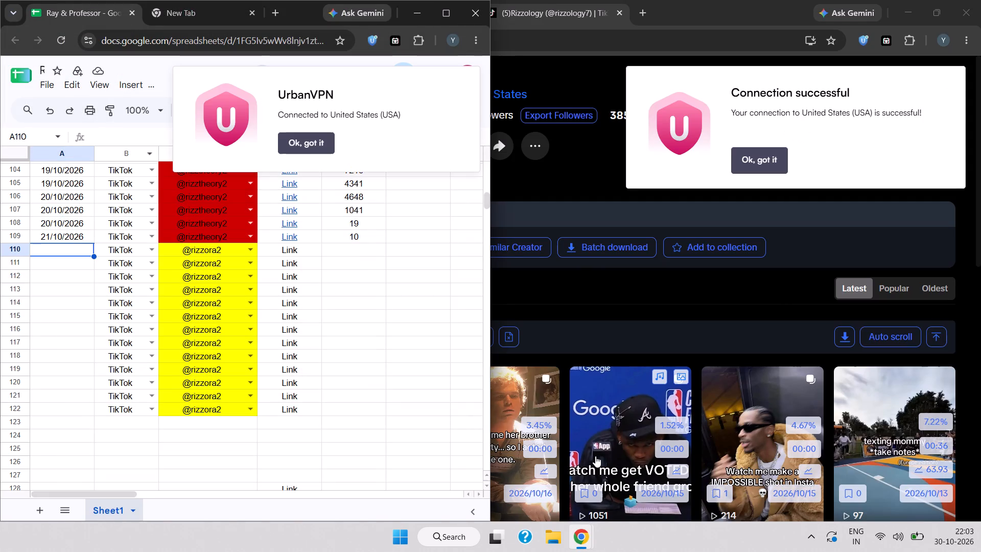
{"action": "left_click", "coordinate": [765, 161]}
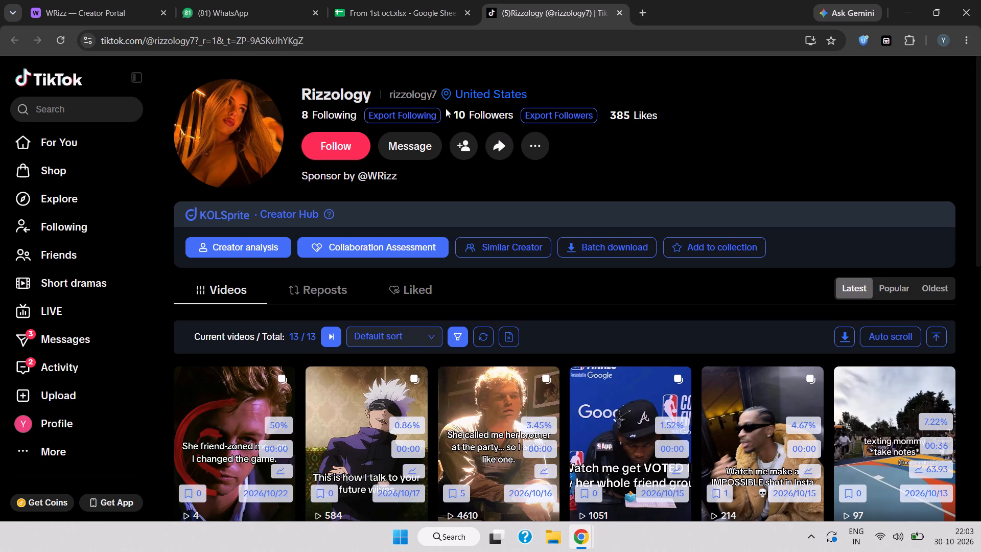
{"action": "double_click", "coordinate": [422, 96]}
{"action": "key", "text": "ctrl+c"}
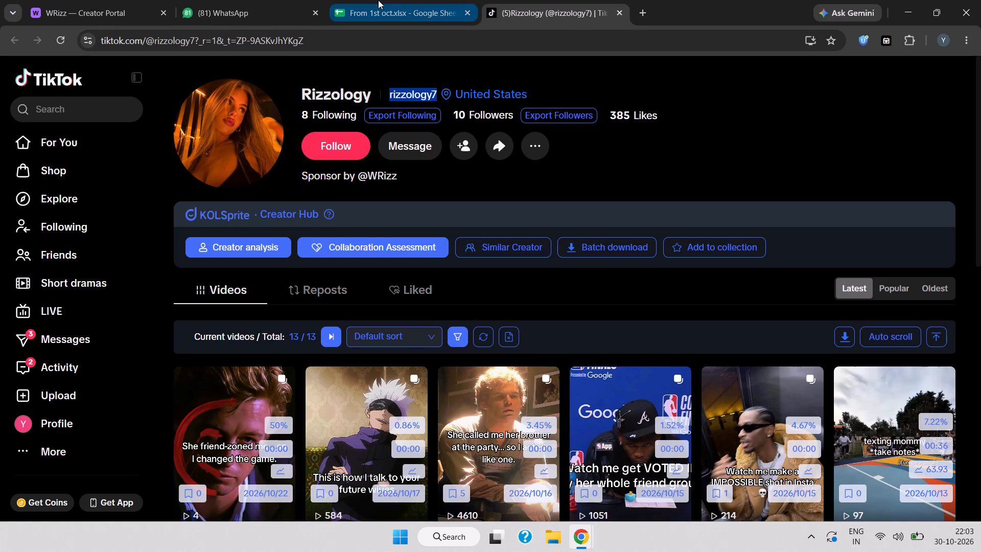
{"action": "left_click", "coordinate": [378, 0]}
{"action": "left_click", "coordinate": [579, 0]}
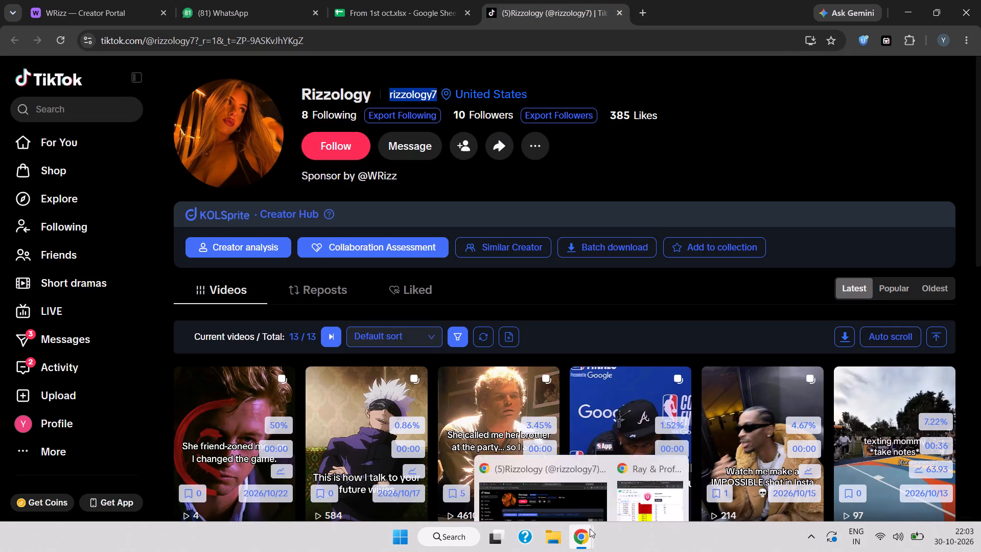
{"action": "left_click", "coordinate": [626, 490]}
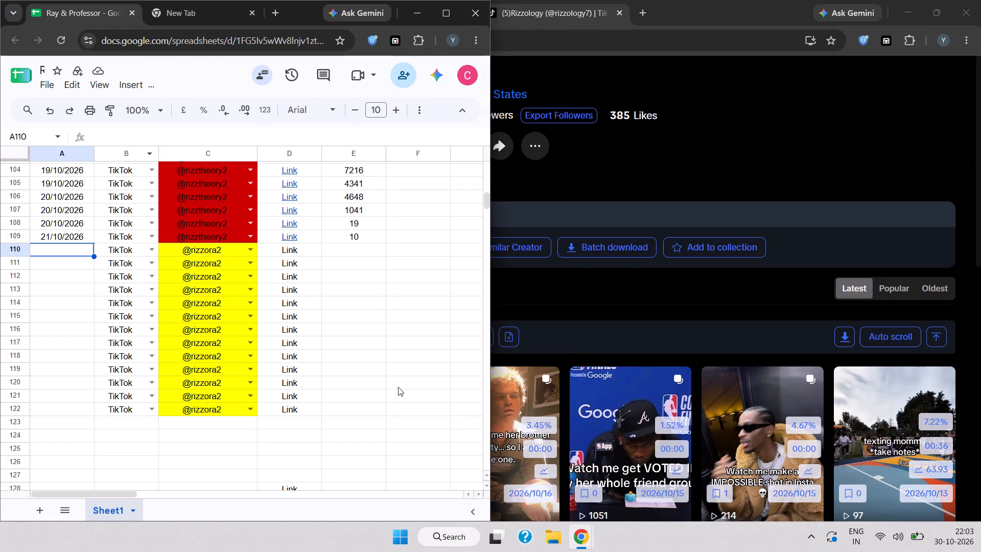
{"action": "scroll", "coordinate": [398, 387], "scroll_direction": "up", "scroll_amount": 1}
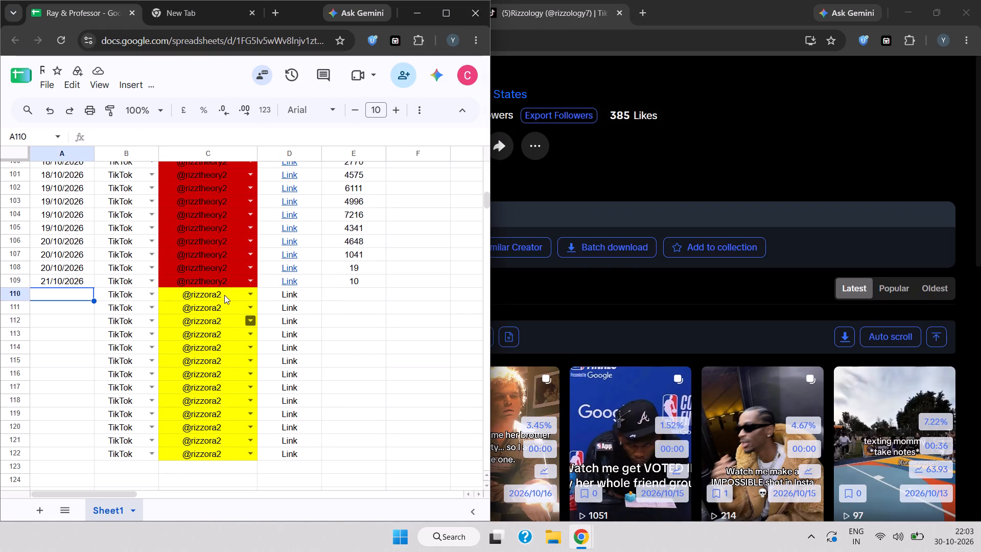
{"action": "left_click", "coordinate": [224, 295]}
{"action": "double_click", "coordinate": [224, 295]}
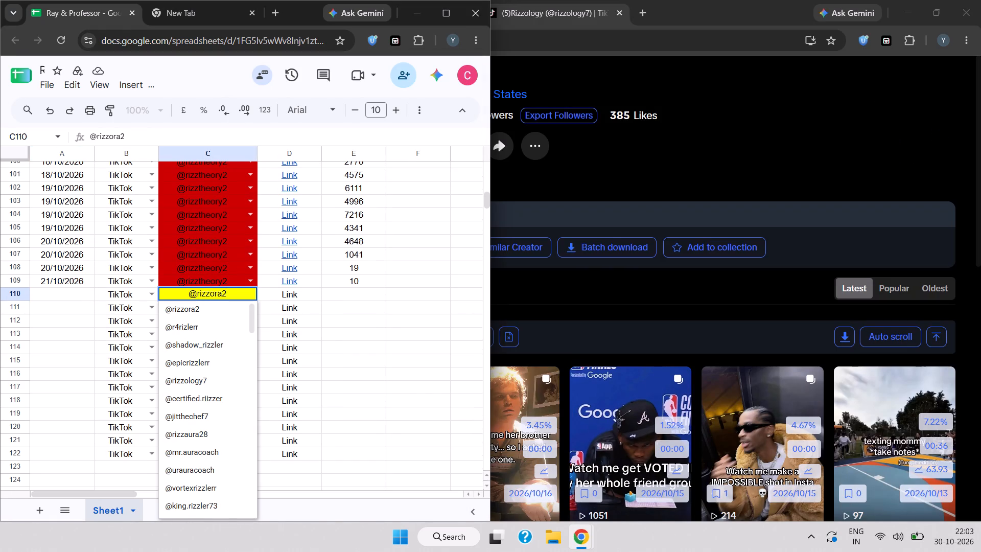
{"action": "key", "text": "ctrl+a"}
{"action": "key", "text": "ctrl+v"}
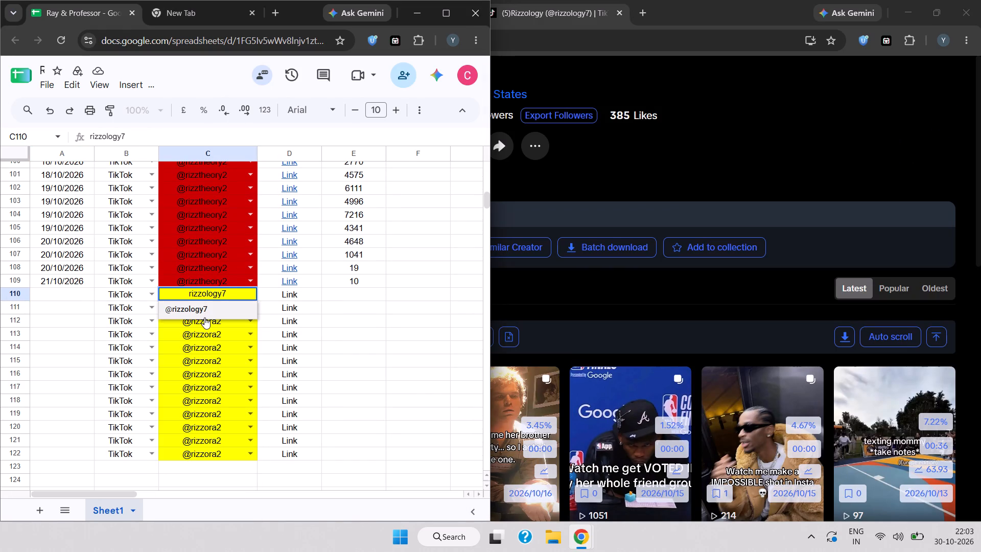
{"action": "left_click", "coordinate": [204, 317]}
{"action": "double_click", "coordinate": [230, 309]}
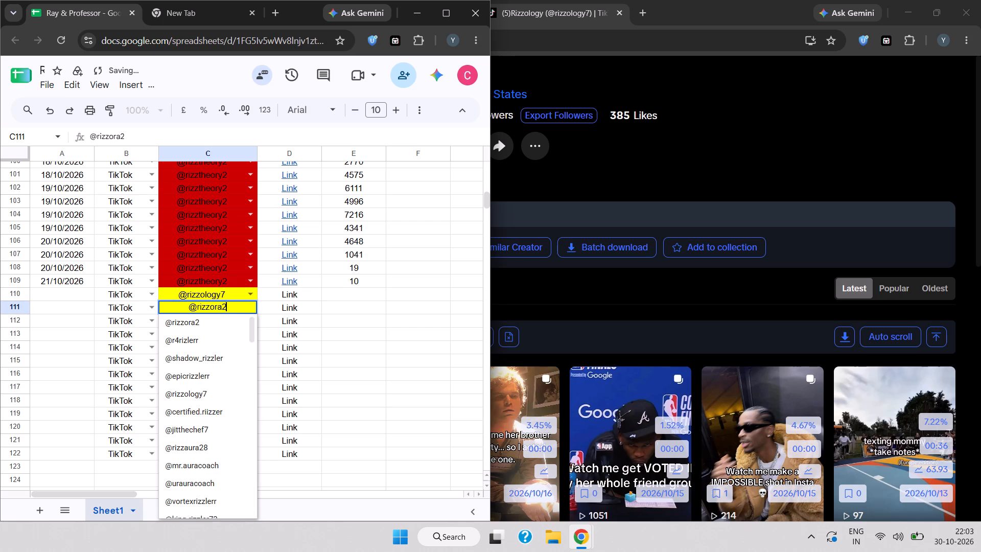
{"action": "key", "text": "ctrl+a"}
{"action": "key", "text": "ctrl+v"}
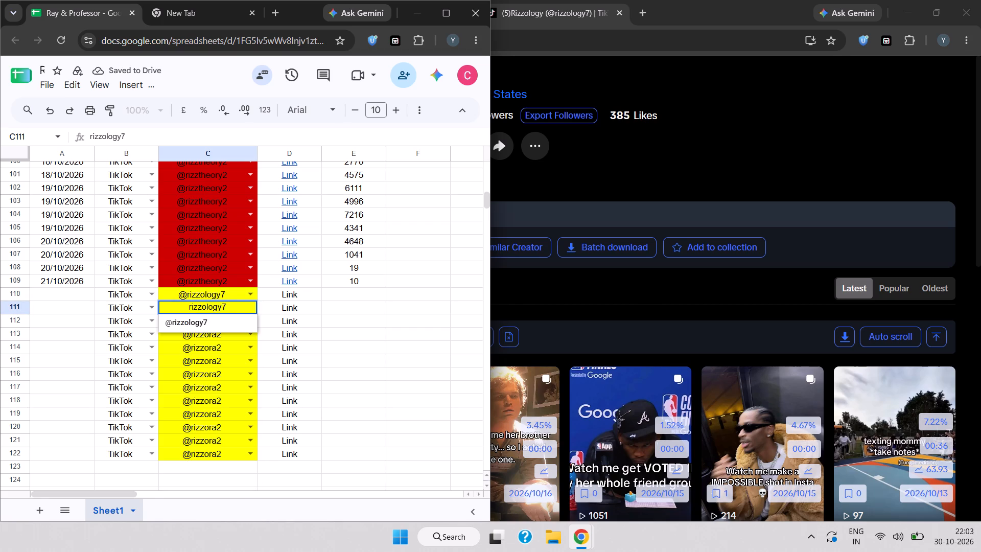
{"action": "left_click", "coordinate": [213, 323]}
{"action": "double_click", "coordinate": [230, 317]}
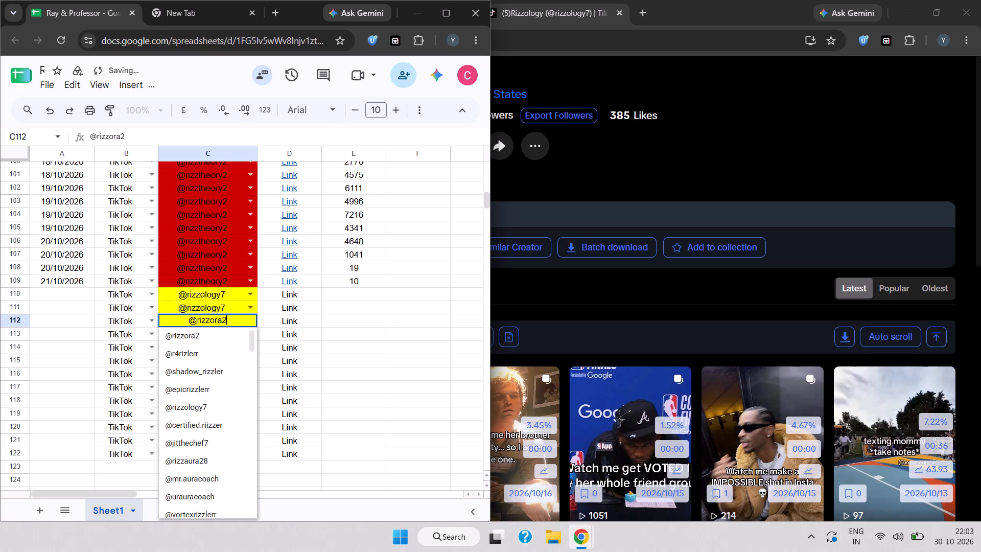
{"action": "key", "text": "ctrl+a"}
{"action": "key", "text": "ctrl+v"}
{"action": "left_click", "coordinate": [226, 330]}
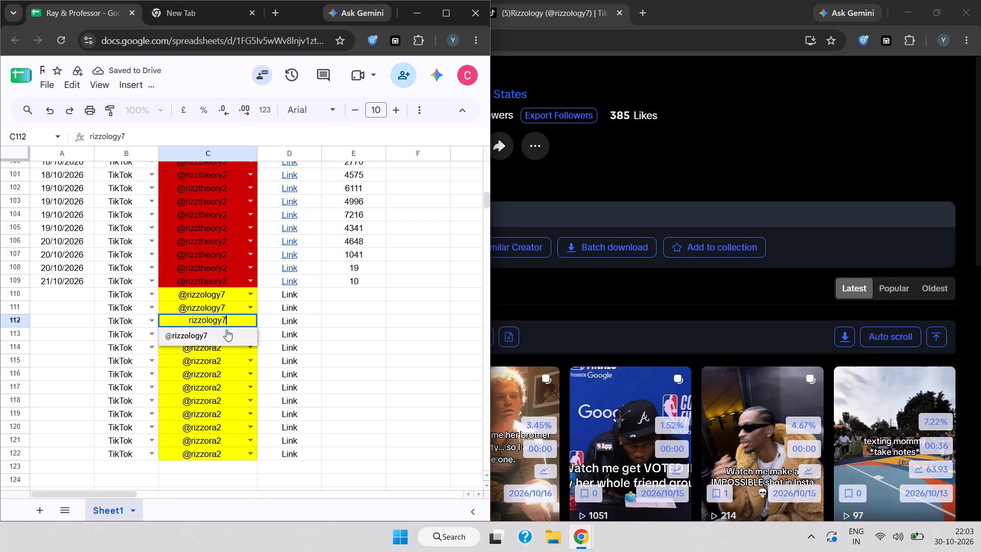
{"action": "double_click", "coordinate": [226, 330]}
{"action": "key", "text": "ctrl+a"}
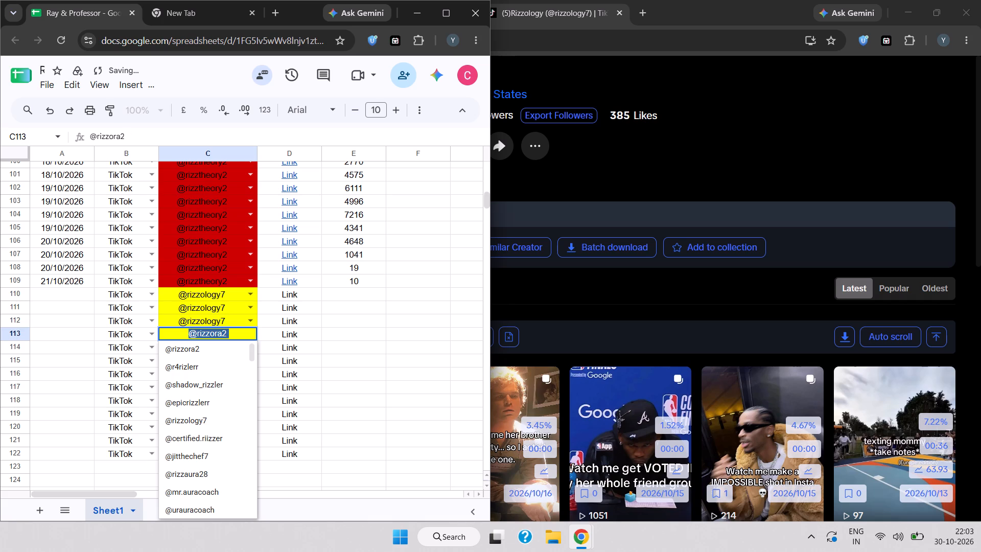
{"action": "key", "text": "ctrl+v"}
{"action": "left_click", "coordinate": [219, 344]}
{"action": "double_click", "coordinate": [219, 344]}
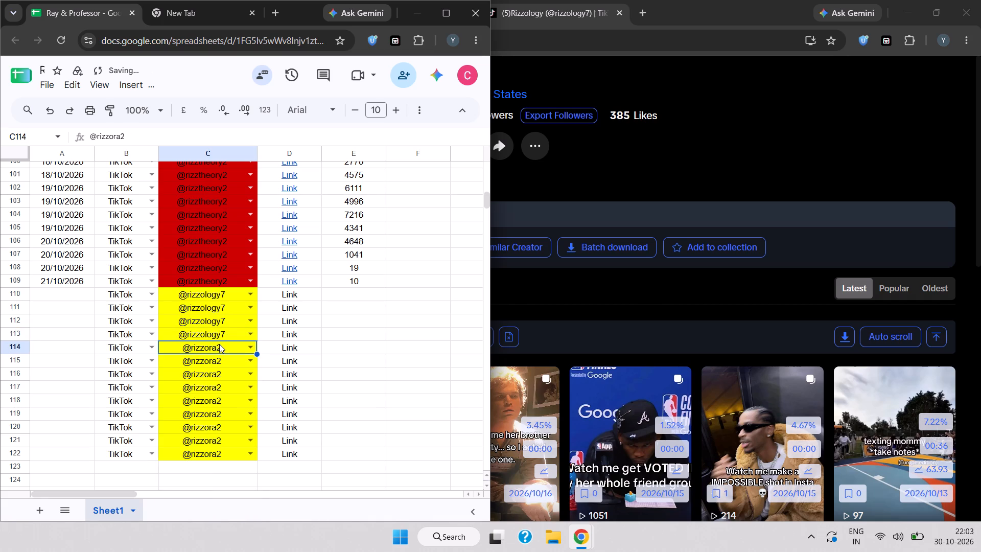
{"action": "key", "text": "ctrl+a"}
{"action": "key", "text": "ctrl+v"}
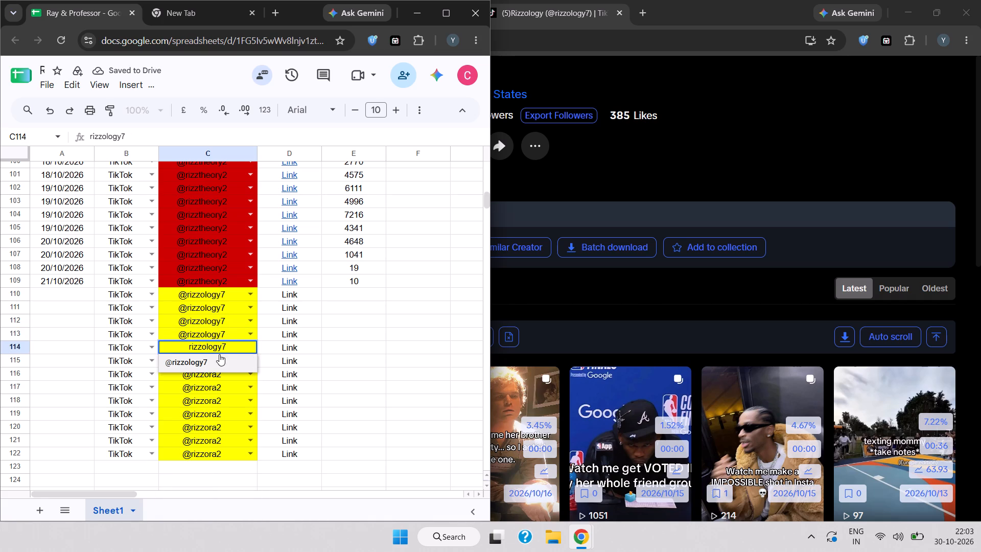
{"action": "left_click", "coordinate": [217, 359]}
{"action": "double_click", "coordinate": [228, 361]}
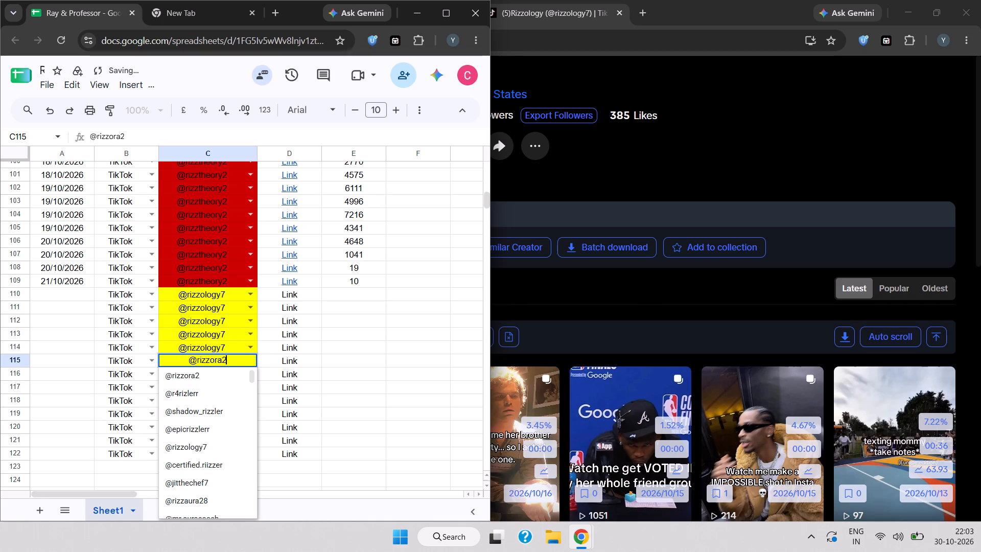
{"action": "key", "text": "ctrl+a"}
{"action": "key", "text": "ctrl+v"}
{"action": "left_click", "coordinate": [224, 375]}
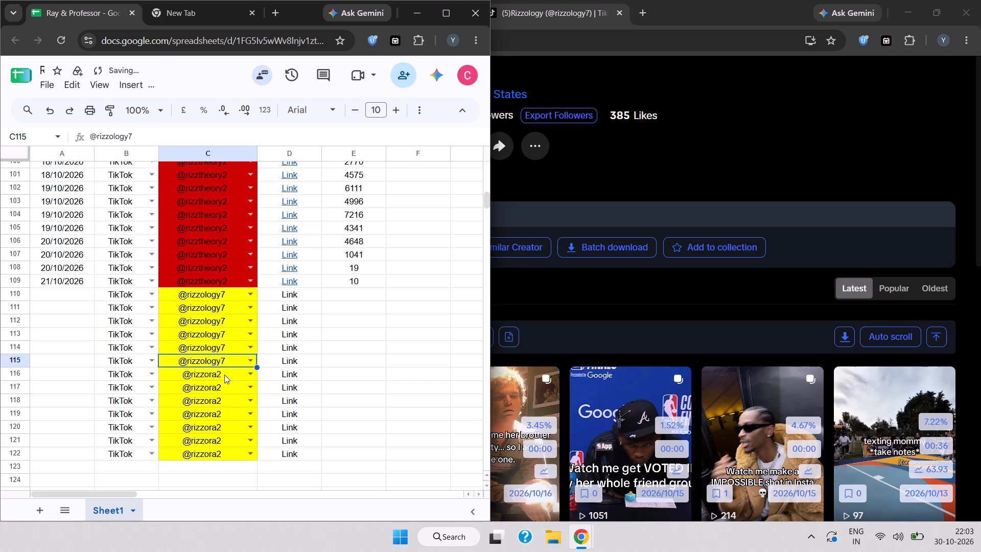
{"action": "double_click", "coordinate": [230, 374]}
{"action": "key", "text": "ctrl+a"}
{"action": "key", "text": "ctrl+v"}
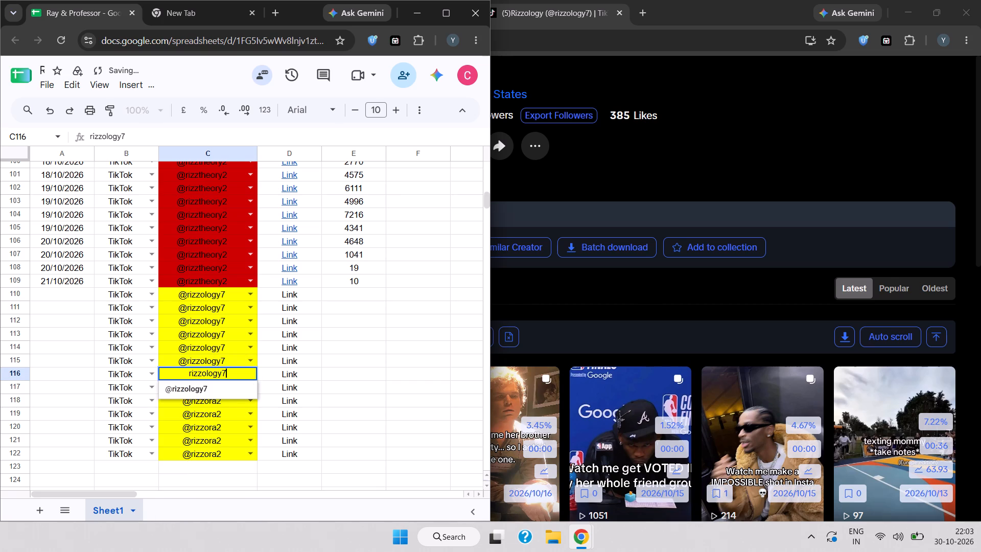
{"action": "left_click", "coordinate": [224, 393]}
{"action": "double_click", "coordinate": [232, 386]}
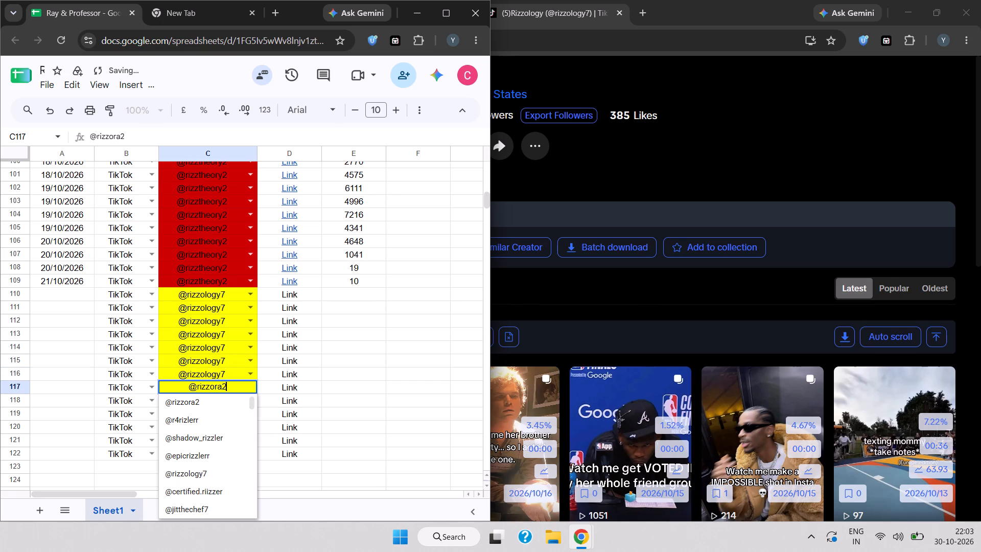
{"action": "key", "text": "ctrl+a"}
{"action": "key", "text": "ctrl+v"}
{"action": "left_click", "coordinate": [225, 402]}
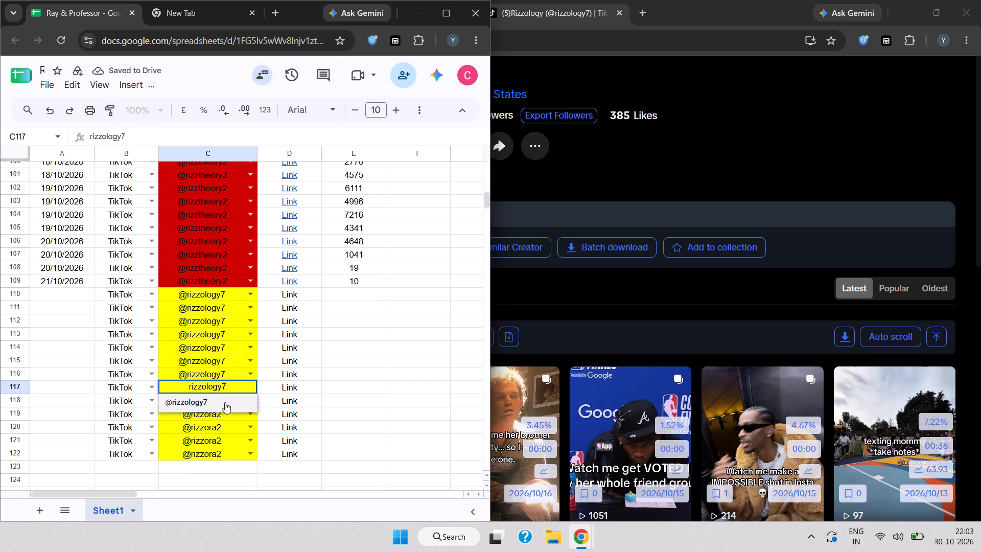
{"action": "double_click", "coordinate": [225, 402]}
{"action": "key", "text": "ctrl+a"}
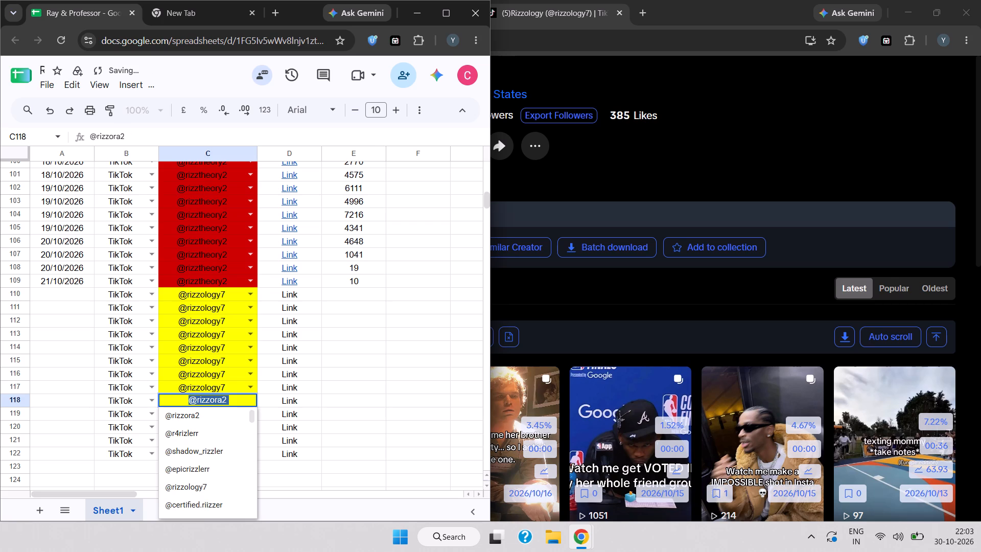
{"action": "key", "text": "ctrl+v"}
{"action": "left_click", "coordinate": [214, 417]}
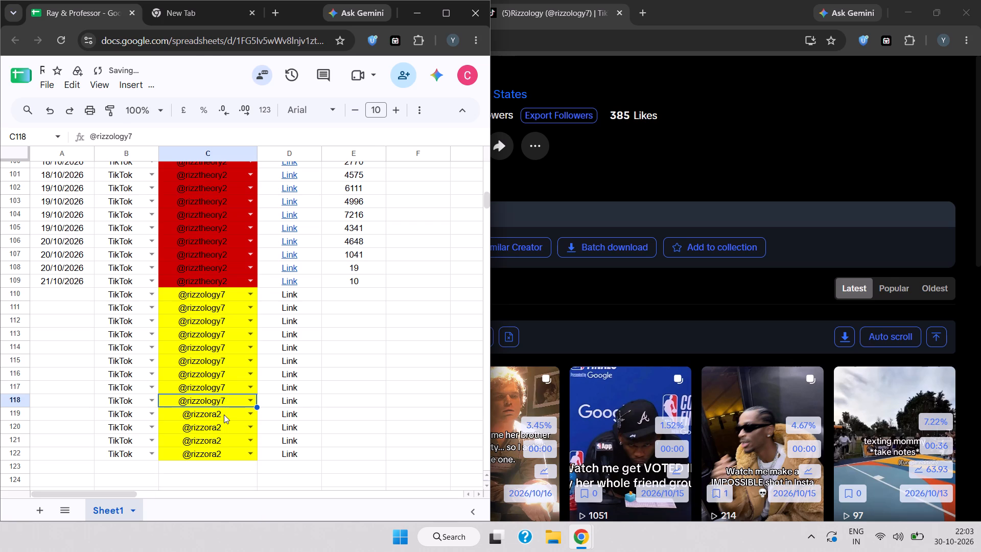
{"action": "double_click", "coordinate": [224, 415]}
{"action": "key", "text": "ctrl+a"}
{"action": "key", "text": "ctrl+v"}
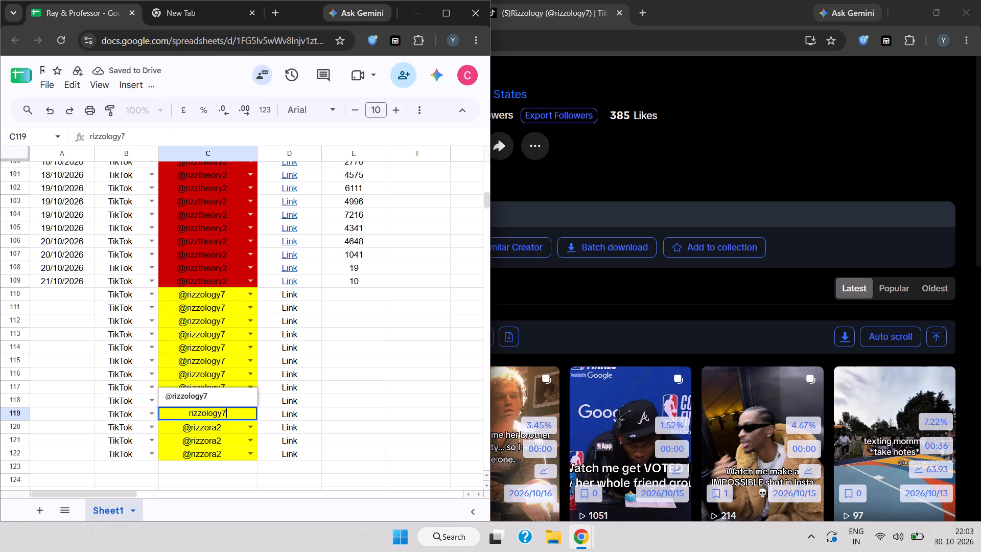
{"action": "left_click", "coordinate": [218, 402]}
{"action": "double_click", "coordinate": [228, 428]}
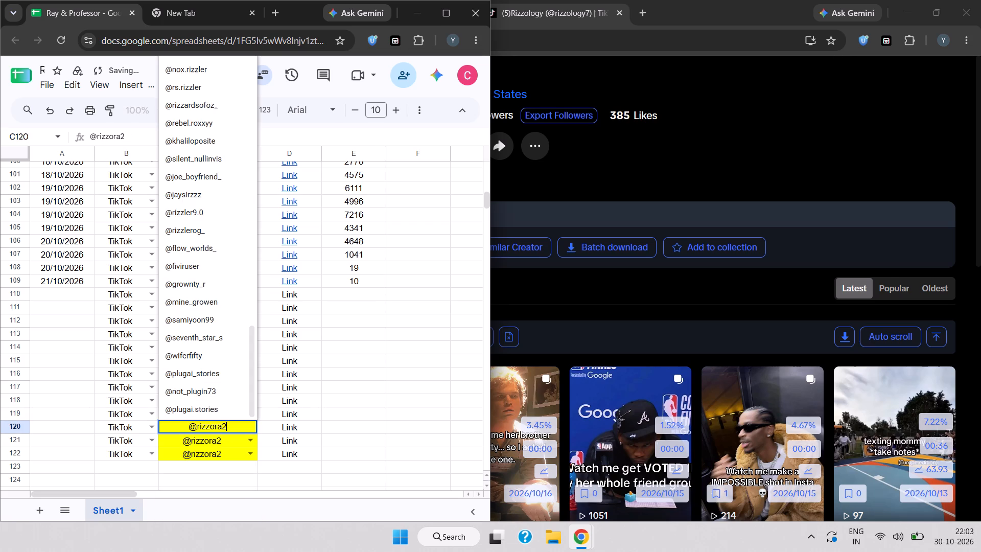
{"action": "key", "text": "ctrl+a"}
{"action": "key", "text": "ctrl+v"}
{"action": "left_click", "coordinate": [219, 416]}
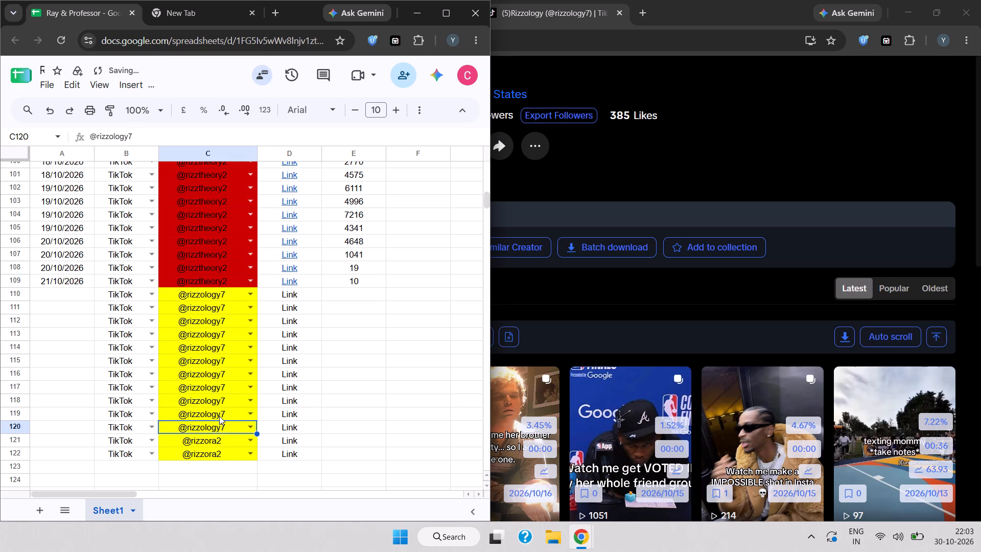
{"action": "double_click", "coordinate": [229, 440]}
{"action": "key", "text": "ctrl+a"}
{"action": "key", "text": "ctrl+v"}
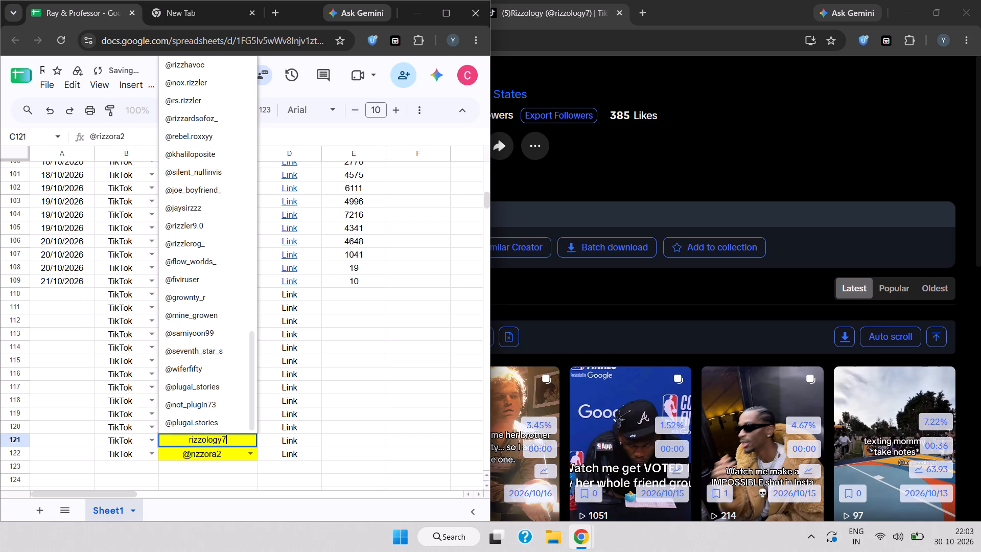
{"action": "left_click", "coordinate": [222, 430]}
{"action": "double_click", "coordinate": [229, 452]}
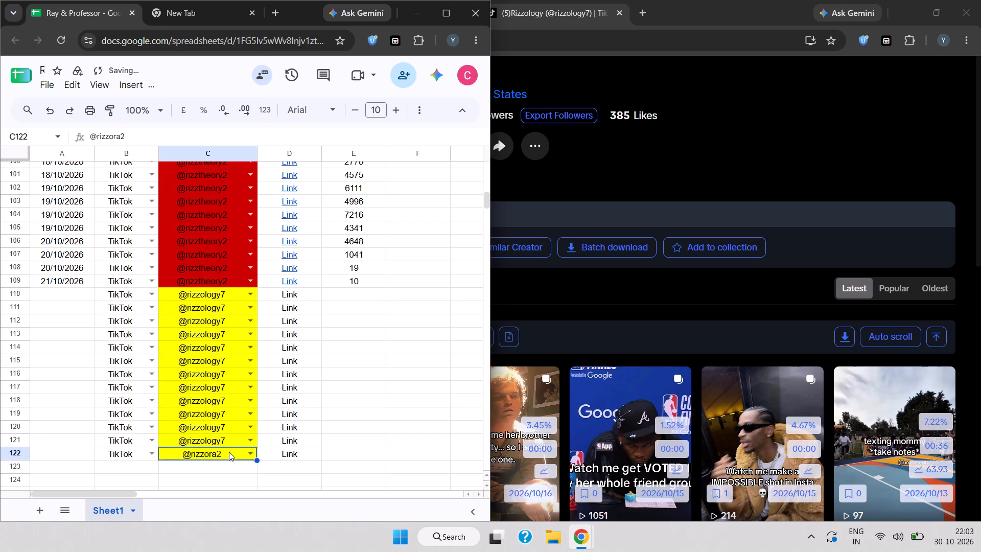
{"action": "key", "text": "ctrl+a"}
{"action": "key", "text": "ctrl+v"}
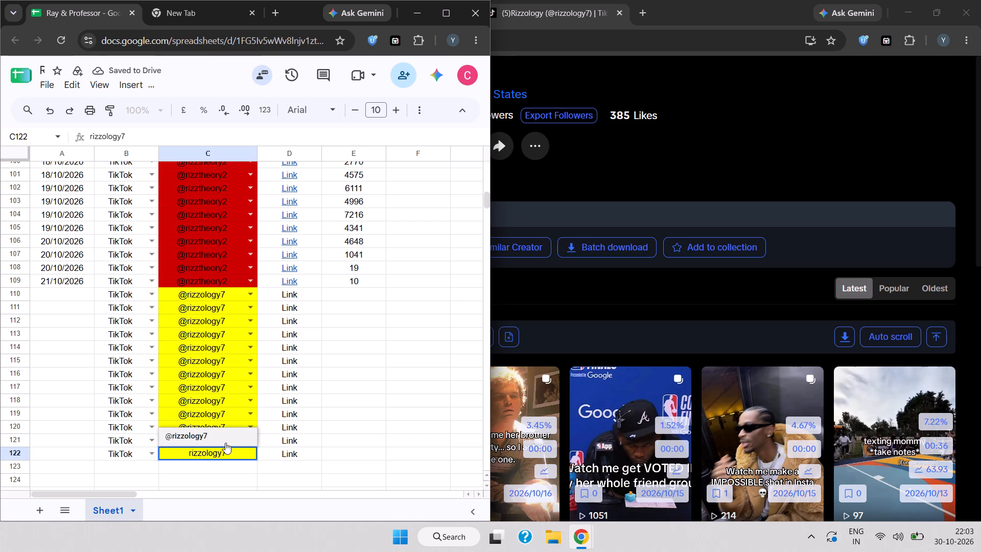
{"action": "left_click", "coordinate": [222, 438]}
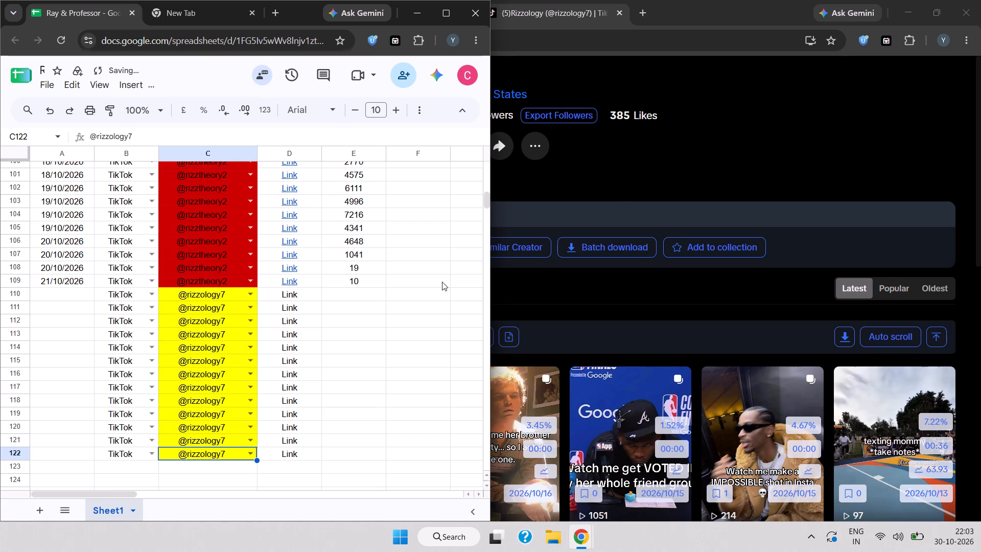
{"action": "left_click", "coordinate": [616, 198]}
{"action": "scroll", "coordinate": [548, 268], "scroll_direction": "down", "scroll_amount": 1}
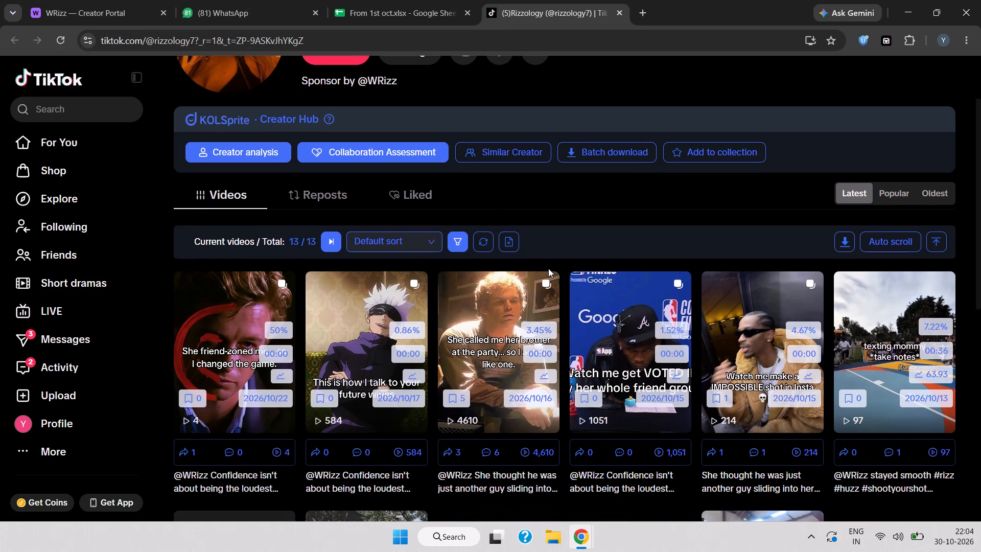
{"action": "left_click", "coordinate": [623, 500]}
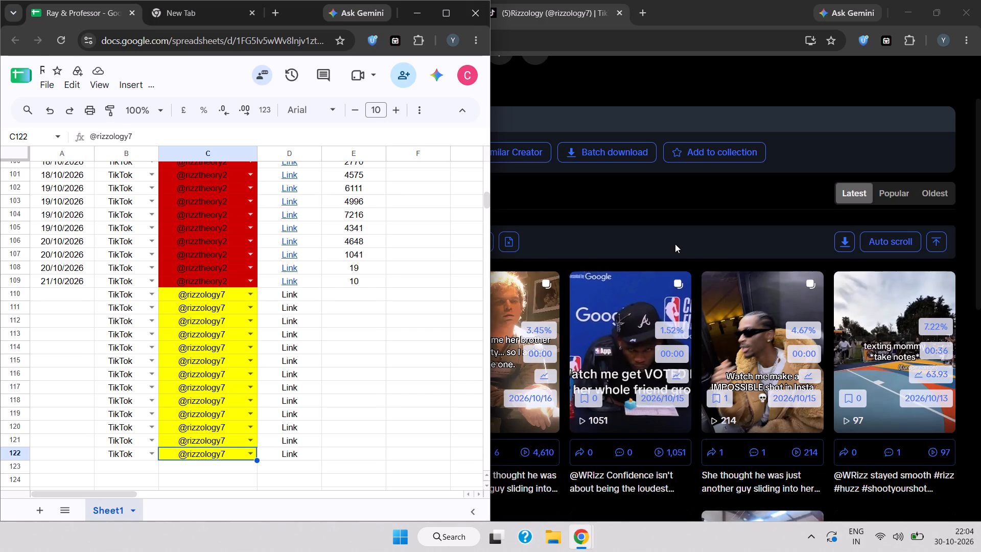
{"action": "left_click", "coordinate": [735, 206]}
{"action": "scroll", "coordinate": [735, 206], "scroll_direction": "down", "scroll_amount": 5}
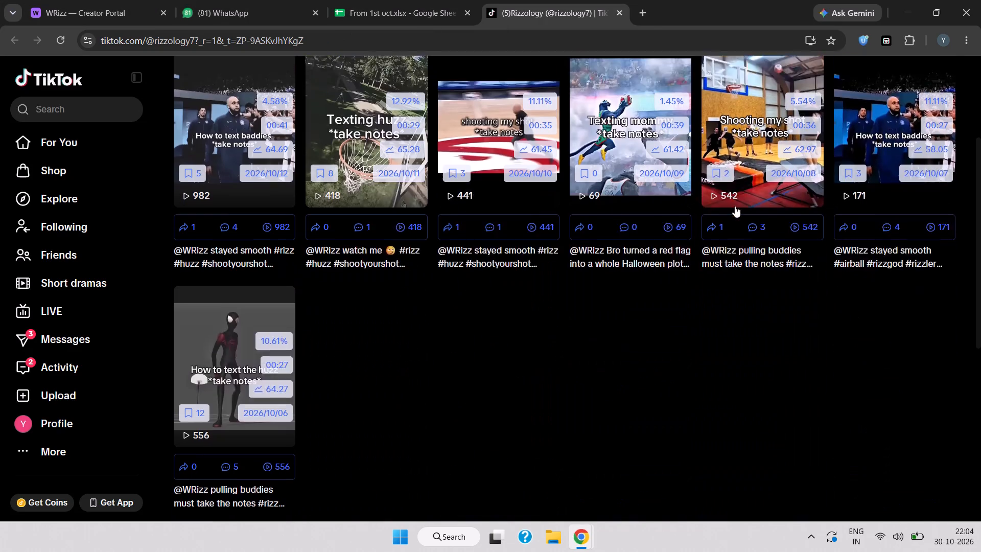
{"action": "scroll", "coordinate": [735, 206], "scroll_direction": "down", "scroll_amount": 8}
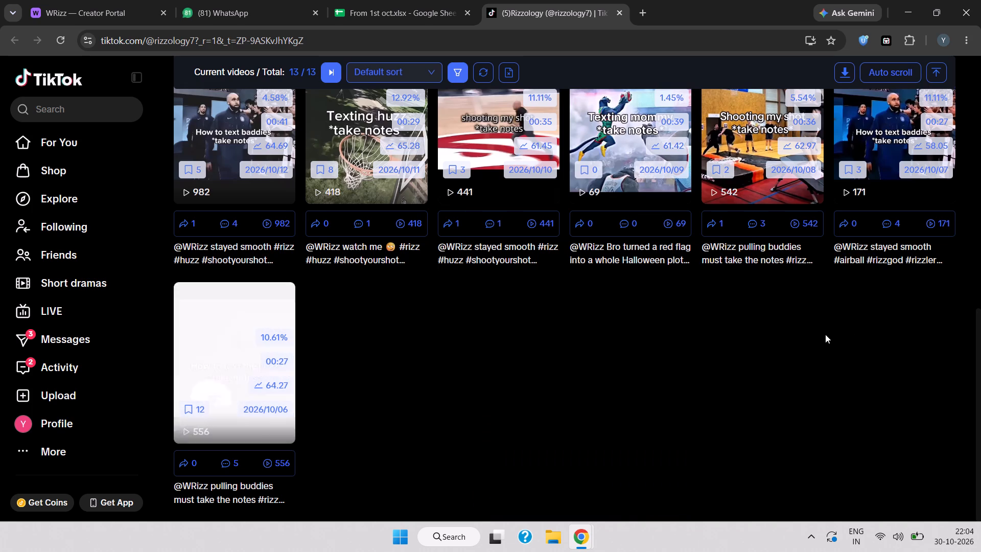
{"action": "scroll", "coordinate": [825, 334], "scroll_direction": "up", "scroll_amount": 5}
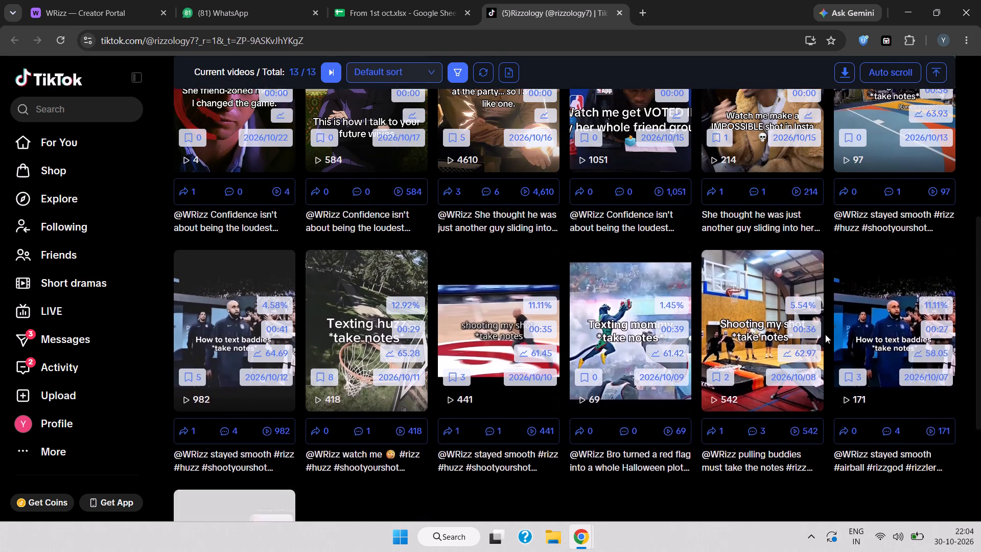
{"action": "scroll", "coordinate": [825, 334], "scroll_direction": "up", "scroll_amount": 1}
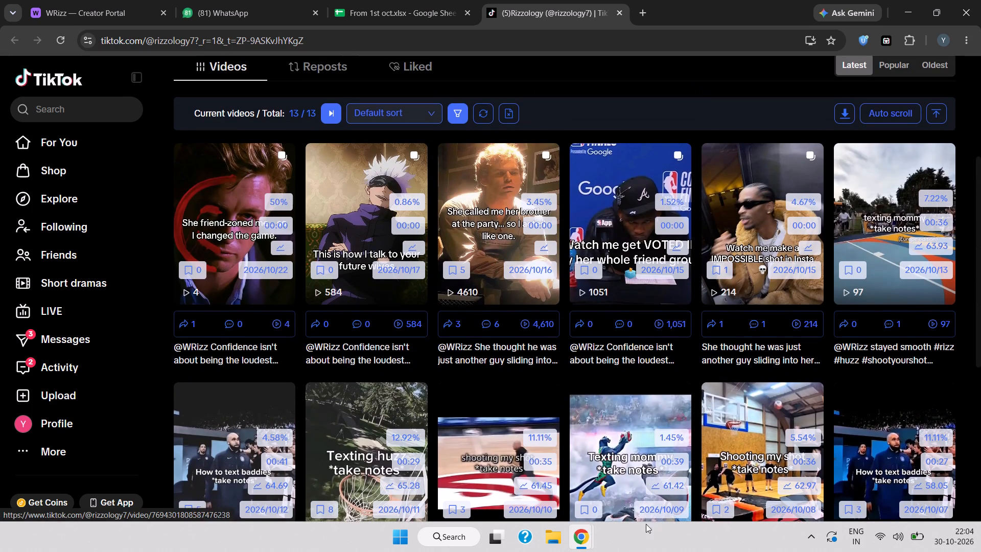
{"action": "left_click", "coordinate": [643, 496]}
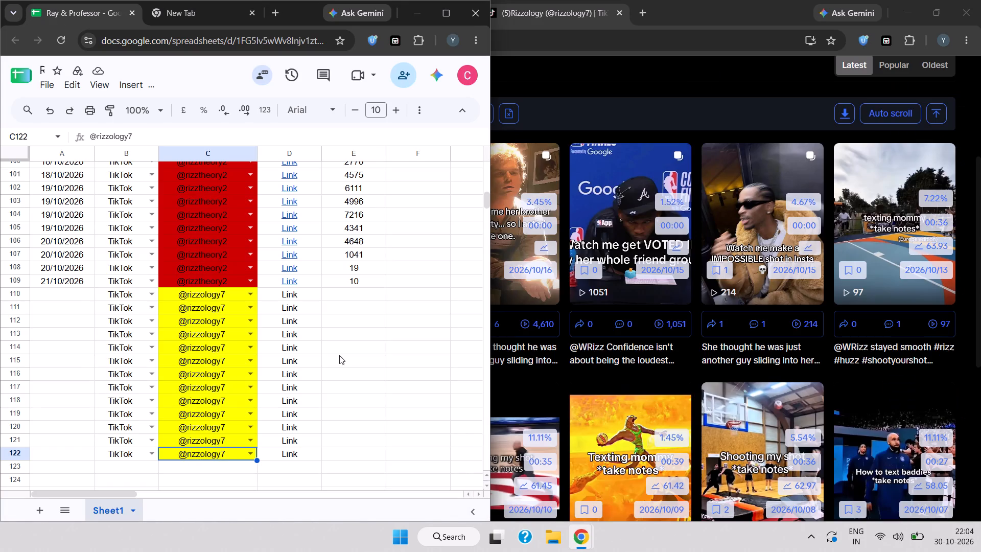
{"action": "left_click", "coordinate": [66, 295]}
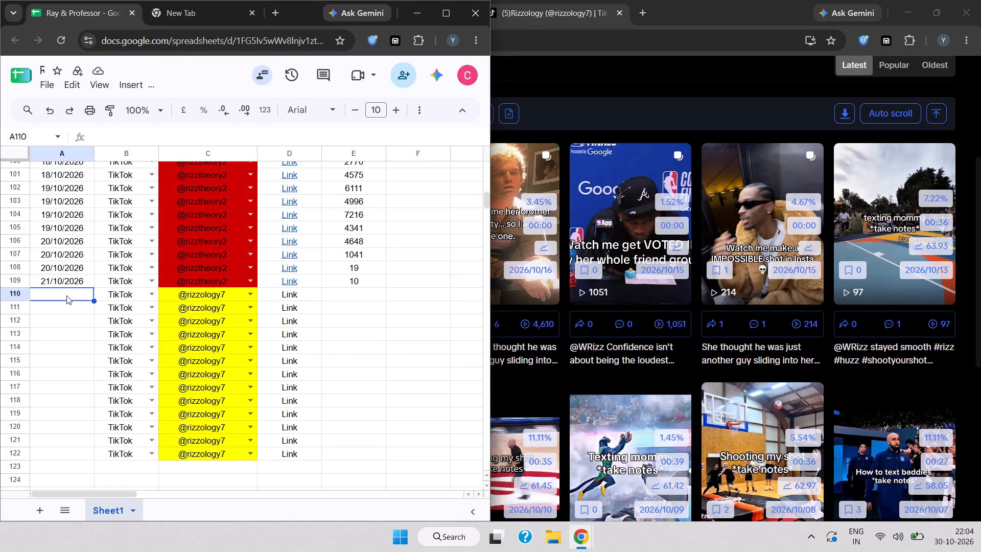
{"action": "scroll", "coordinate": [67, 305], "scroll_direction": "up", "scroll_amount": 5}
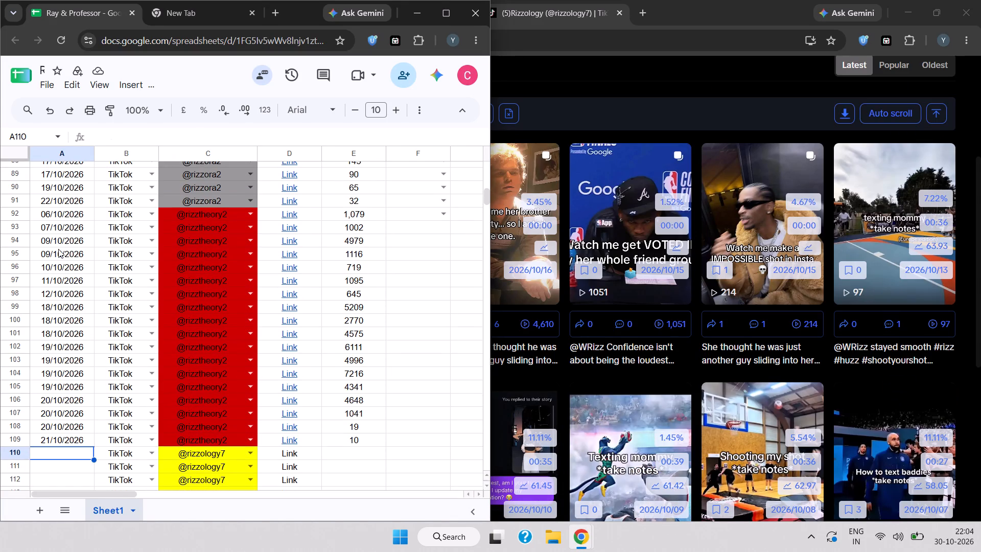
{"action": "scroll", "coordinate": [62, 196], "scroll_direction": "up", "scroll_amount": 2}
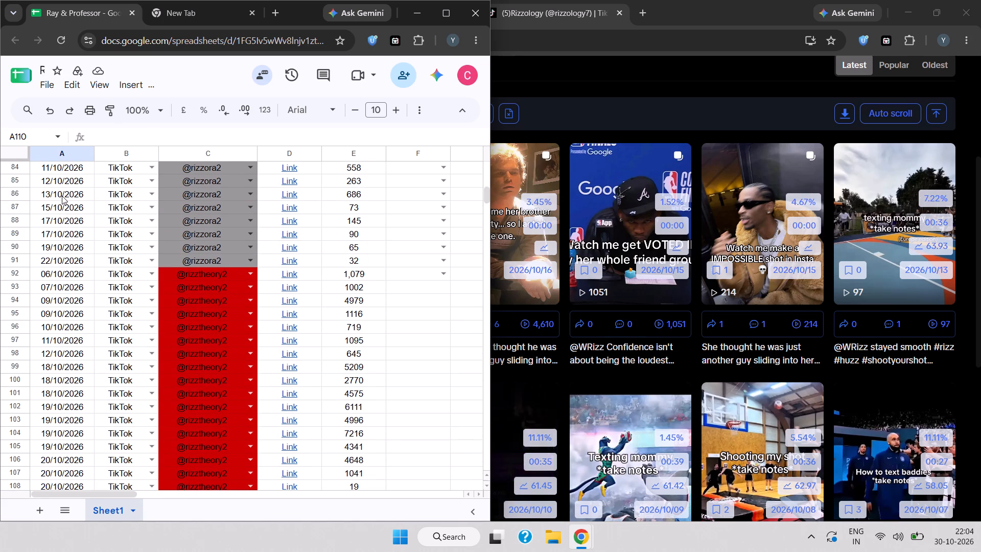
{"action": "scroll", "coordinate": [62, 196], "scroll_direction": "up", "scroll_amount": 4}
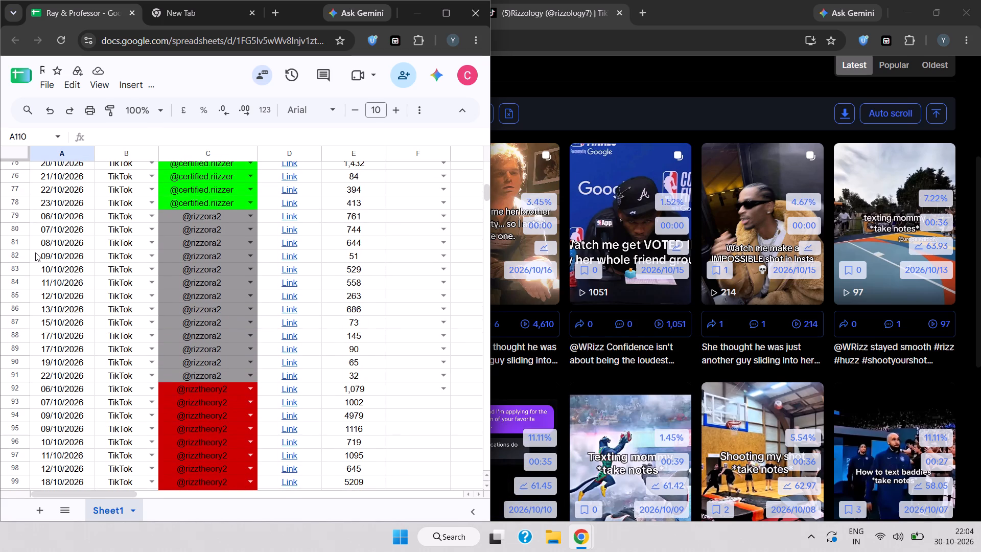
{"action": "scroll", "coordinate": [35, 252], "scroll_direction": "down", "scroll_amount": 6}
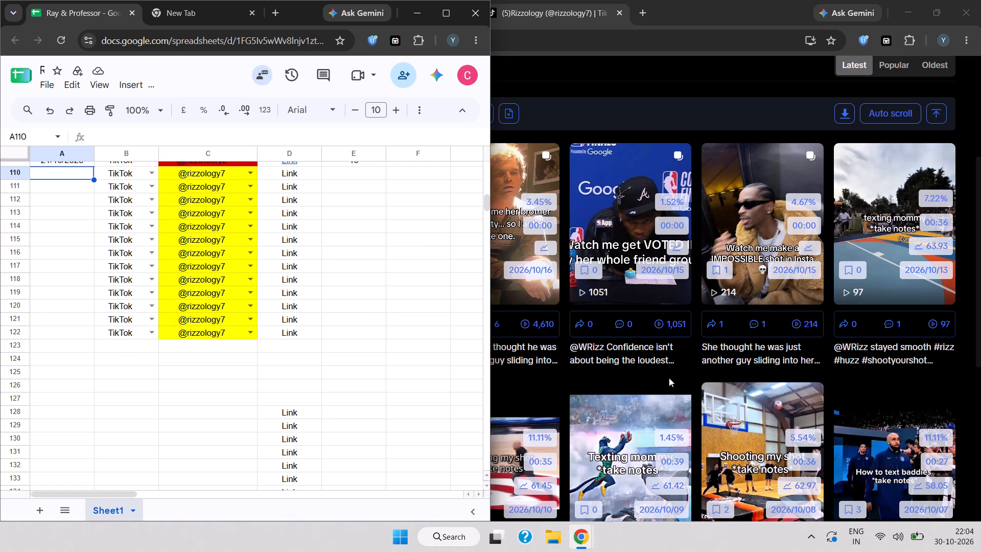
{"action": "scroll", "coordinate": [680, 446], "scroll_direction": "down", "scroll_amount": 6}
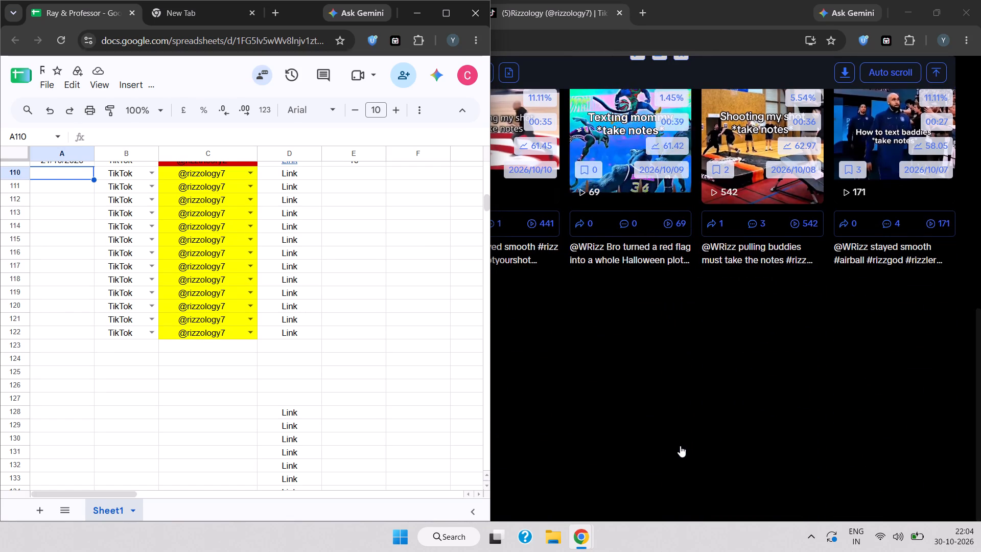
{"action": "scroll", "coordinate": [168, 408], "scroll_direction": "up", "scroll_amount": 6}
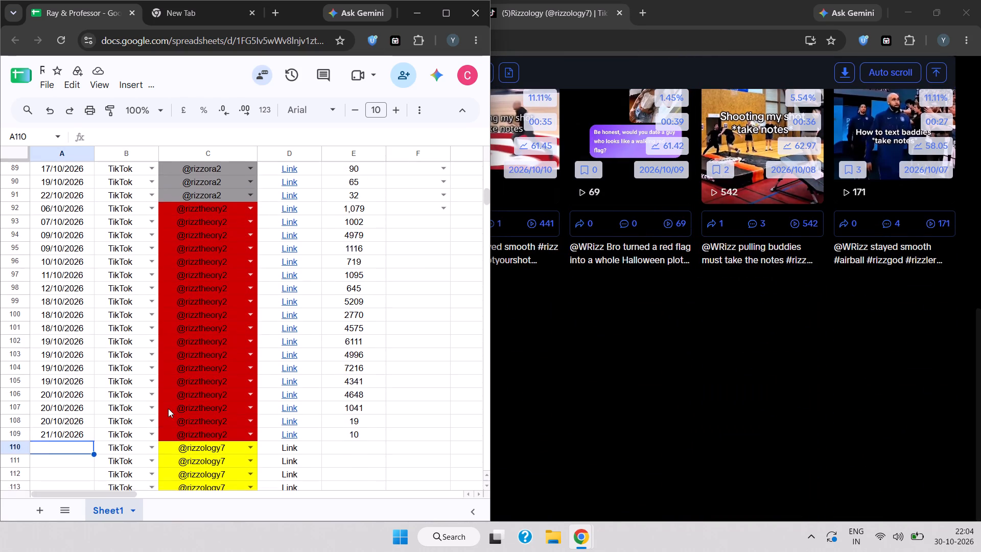
{"action": "scroll", "coordinate": [168, 408], "scroll_direction": "up", "scroll_amount": 1}
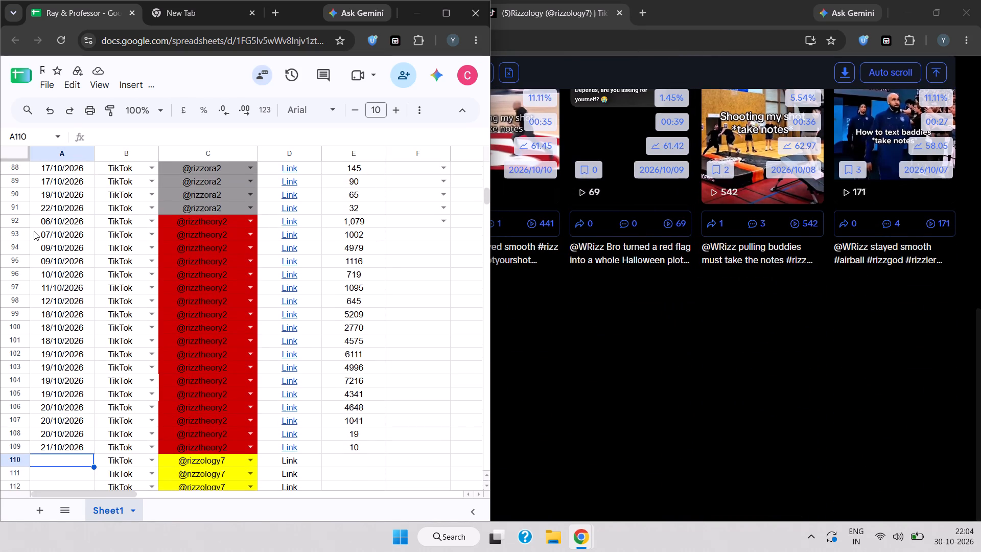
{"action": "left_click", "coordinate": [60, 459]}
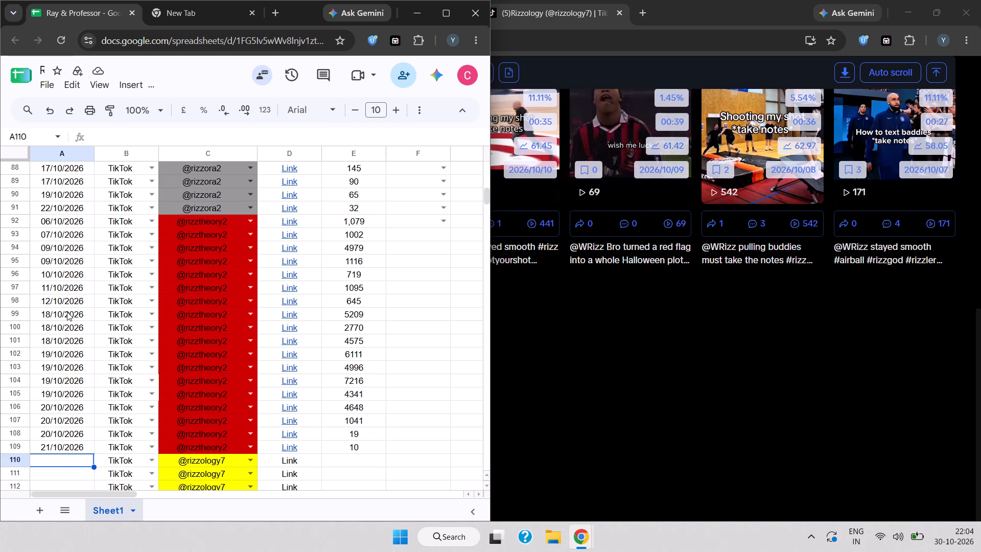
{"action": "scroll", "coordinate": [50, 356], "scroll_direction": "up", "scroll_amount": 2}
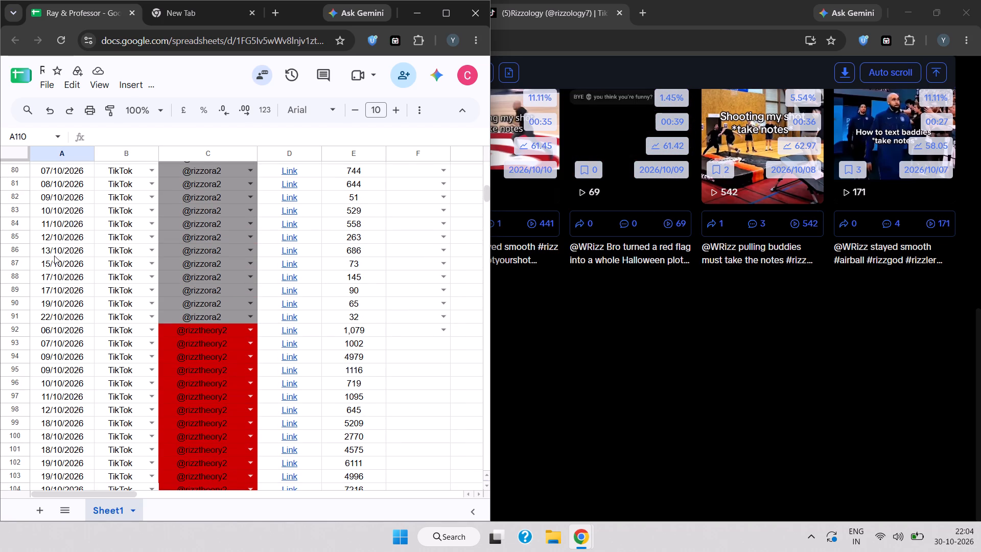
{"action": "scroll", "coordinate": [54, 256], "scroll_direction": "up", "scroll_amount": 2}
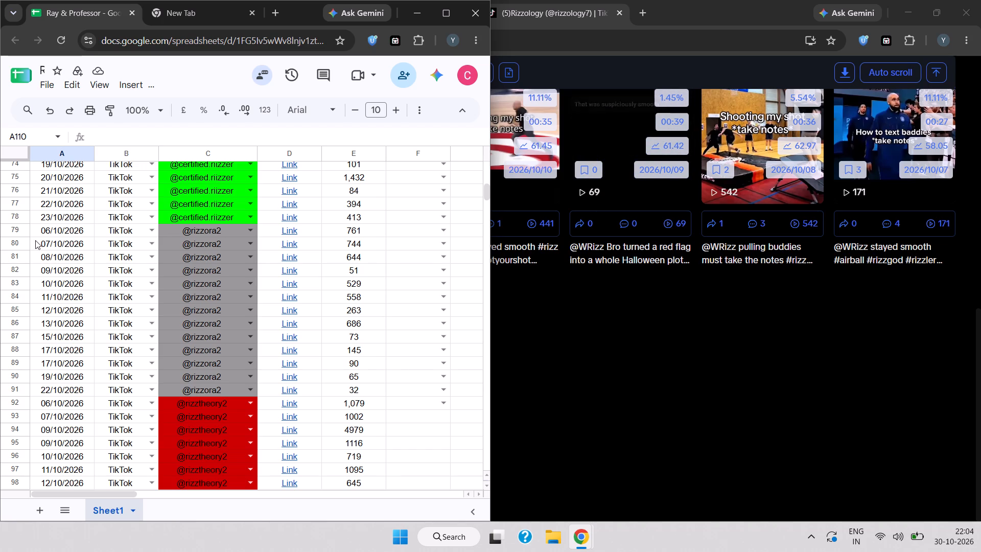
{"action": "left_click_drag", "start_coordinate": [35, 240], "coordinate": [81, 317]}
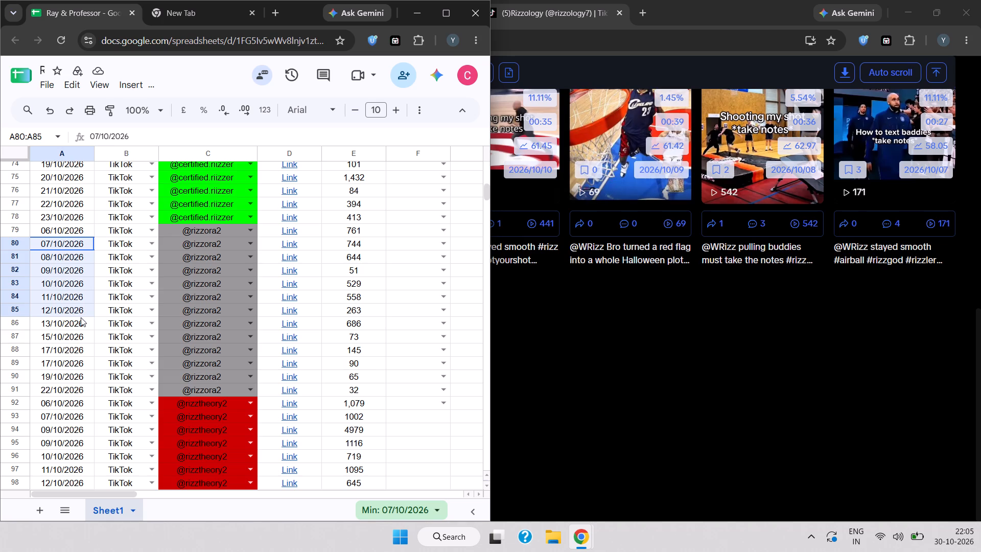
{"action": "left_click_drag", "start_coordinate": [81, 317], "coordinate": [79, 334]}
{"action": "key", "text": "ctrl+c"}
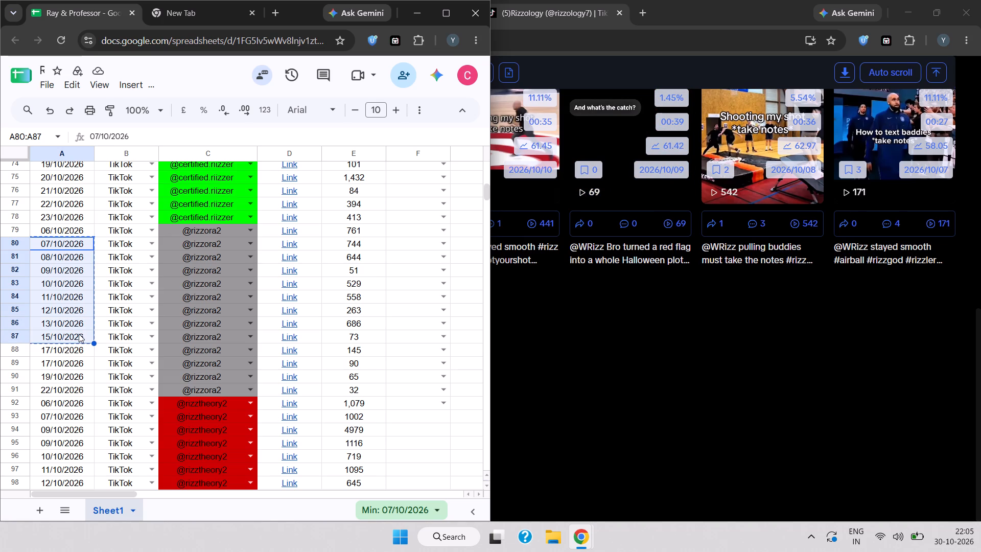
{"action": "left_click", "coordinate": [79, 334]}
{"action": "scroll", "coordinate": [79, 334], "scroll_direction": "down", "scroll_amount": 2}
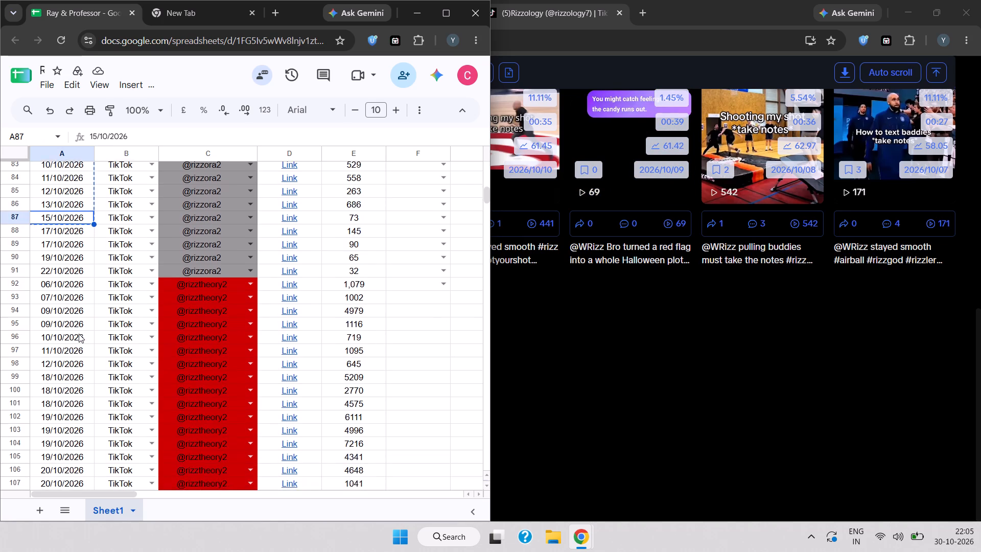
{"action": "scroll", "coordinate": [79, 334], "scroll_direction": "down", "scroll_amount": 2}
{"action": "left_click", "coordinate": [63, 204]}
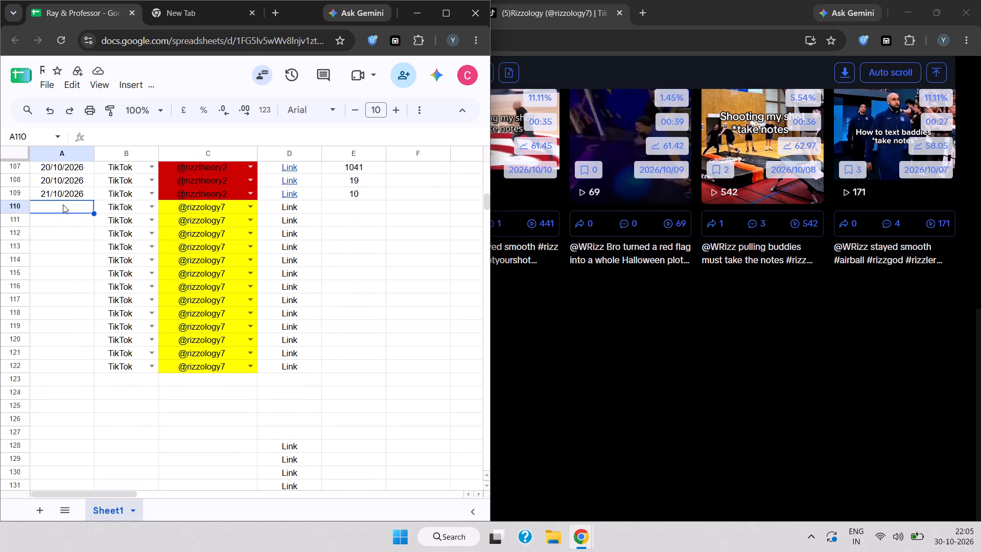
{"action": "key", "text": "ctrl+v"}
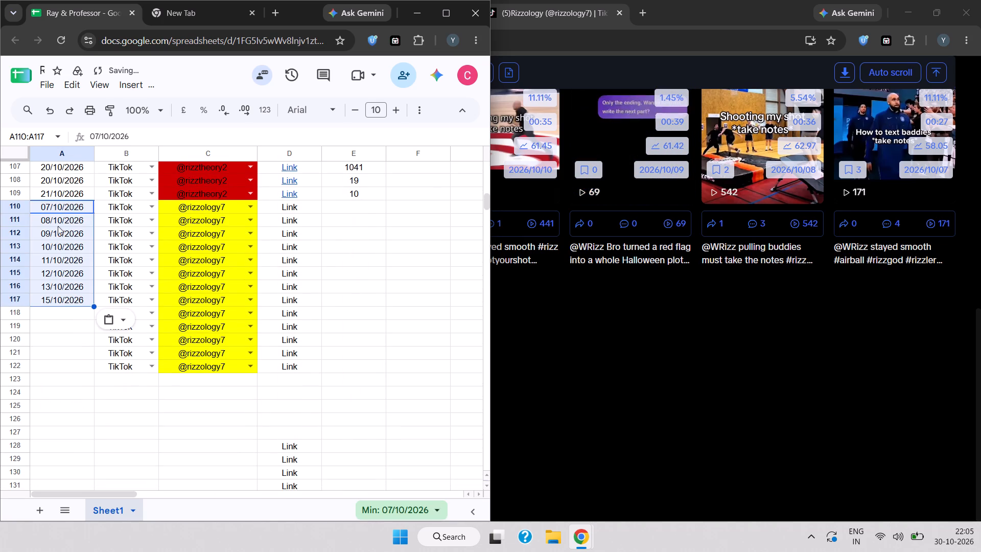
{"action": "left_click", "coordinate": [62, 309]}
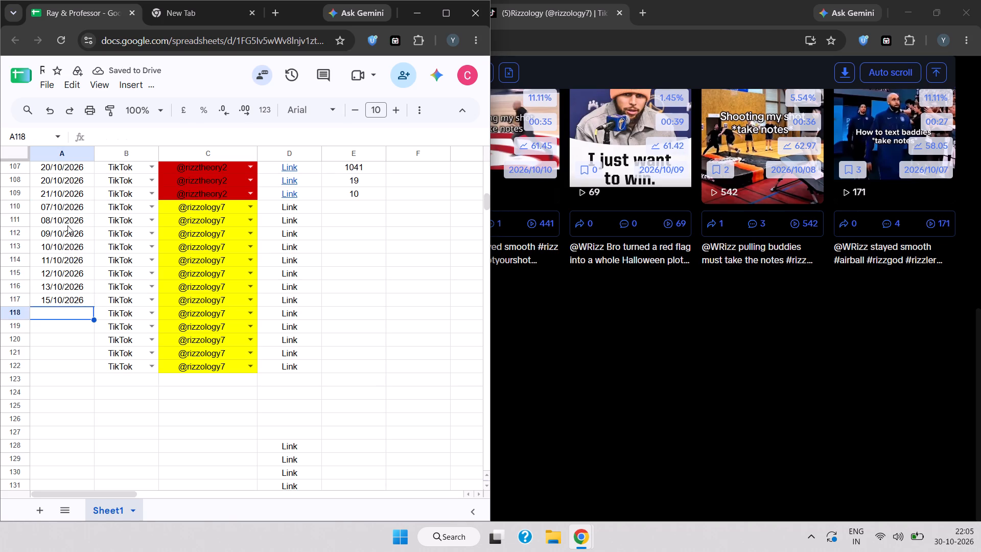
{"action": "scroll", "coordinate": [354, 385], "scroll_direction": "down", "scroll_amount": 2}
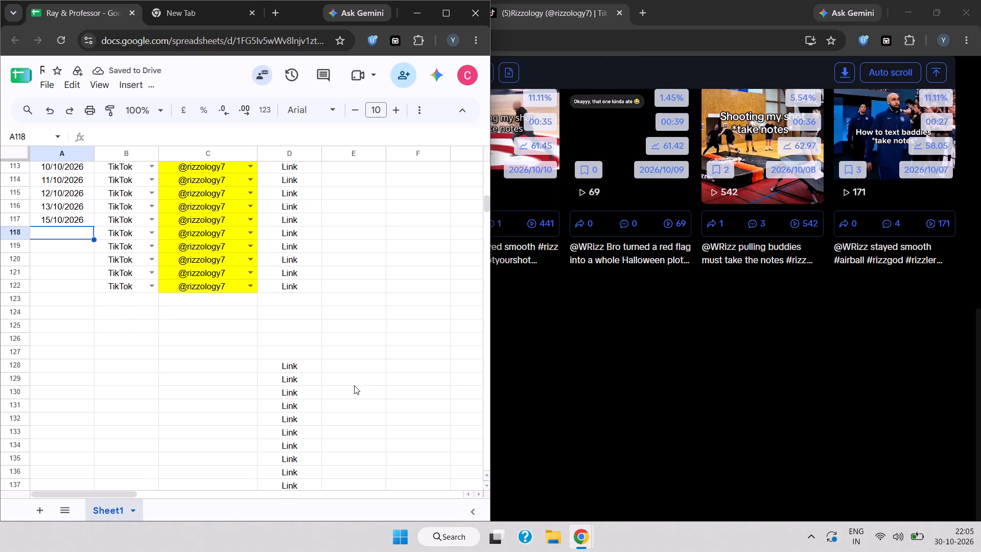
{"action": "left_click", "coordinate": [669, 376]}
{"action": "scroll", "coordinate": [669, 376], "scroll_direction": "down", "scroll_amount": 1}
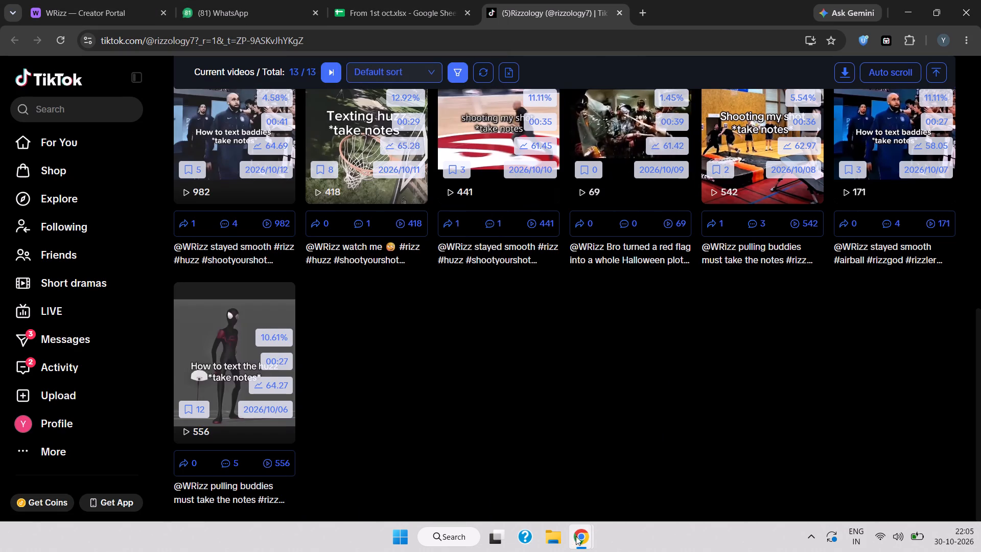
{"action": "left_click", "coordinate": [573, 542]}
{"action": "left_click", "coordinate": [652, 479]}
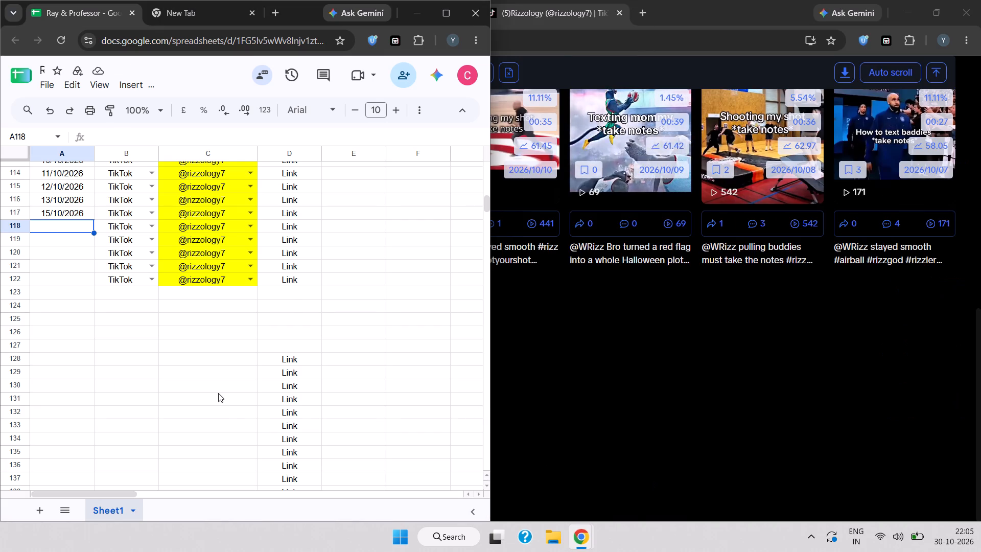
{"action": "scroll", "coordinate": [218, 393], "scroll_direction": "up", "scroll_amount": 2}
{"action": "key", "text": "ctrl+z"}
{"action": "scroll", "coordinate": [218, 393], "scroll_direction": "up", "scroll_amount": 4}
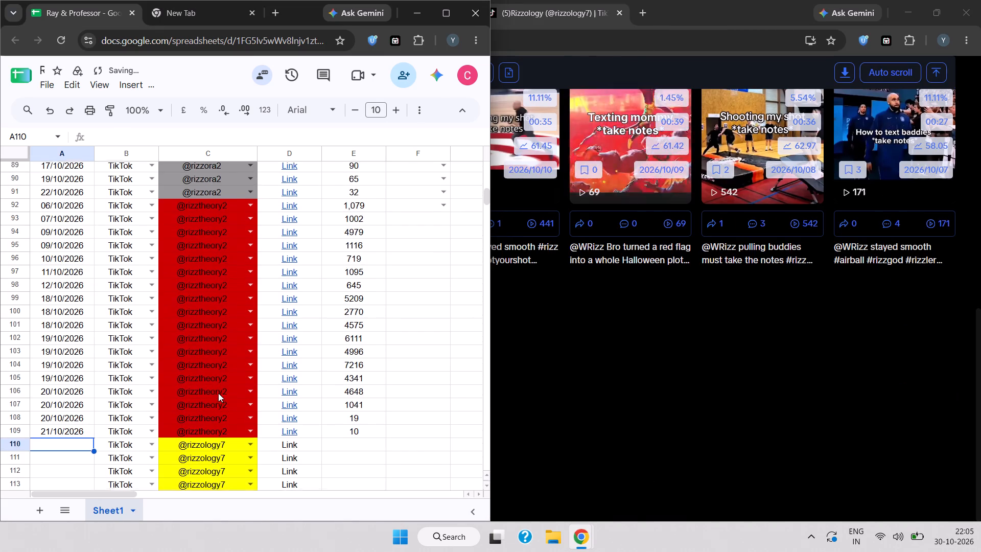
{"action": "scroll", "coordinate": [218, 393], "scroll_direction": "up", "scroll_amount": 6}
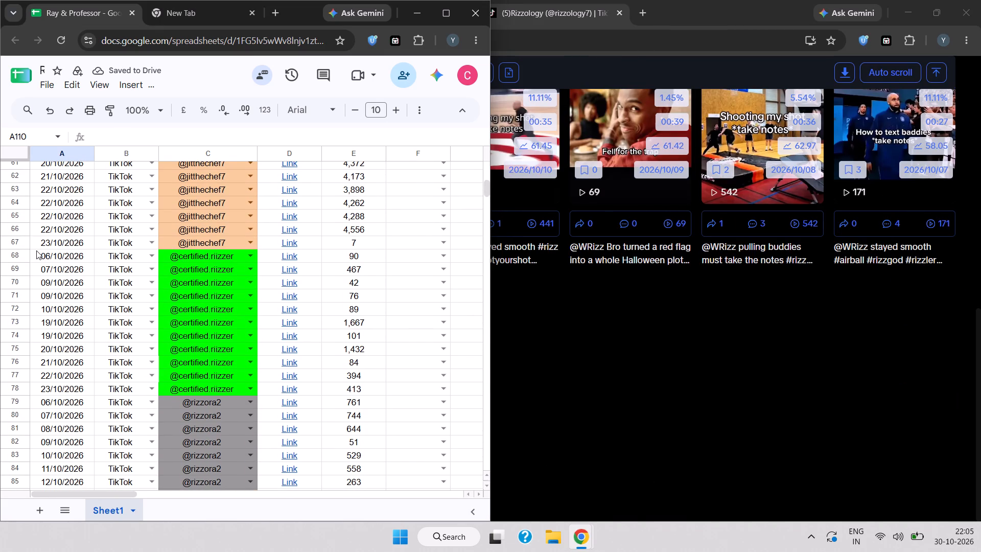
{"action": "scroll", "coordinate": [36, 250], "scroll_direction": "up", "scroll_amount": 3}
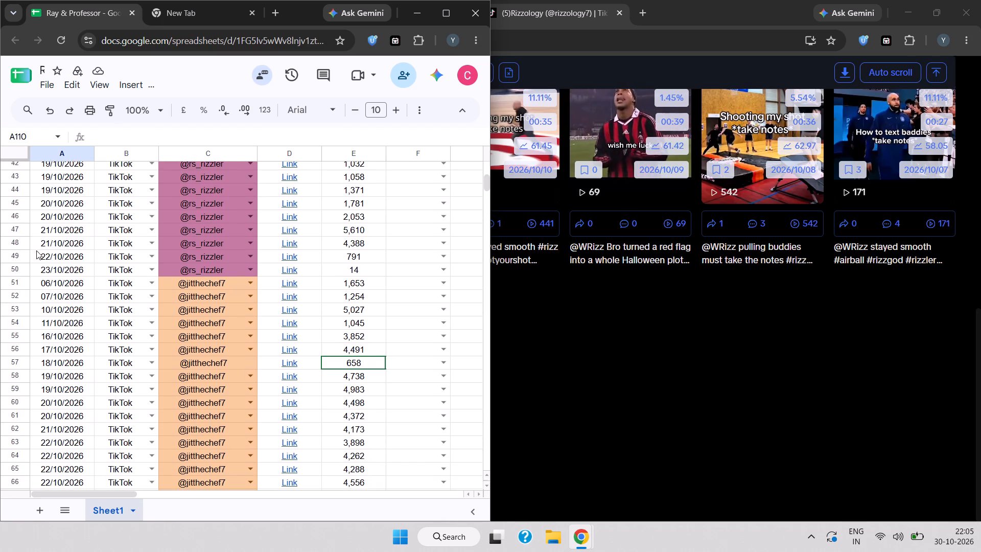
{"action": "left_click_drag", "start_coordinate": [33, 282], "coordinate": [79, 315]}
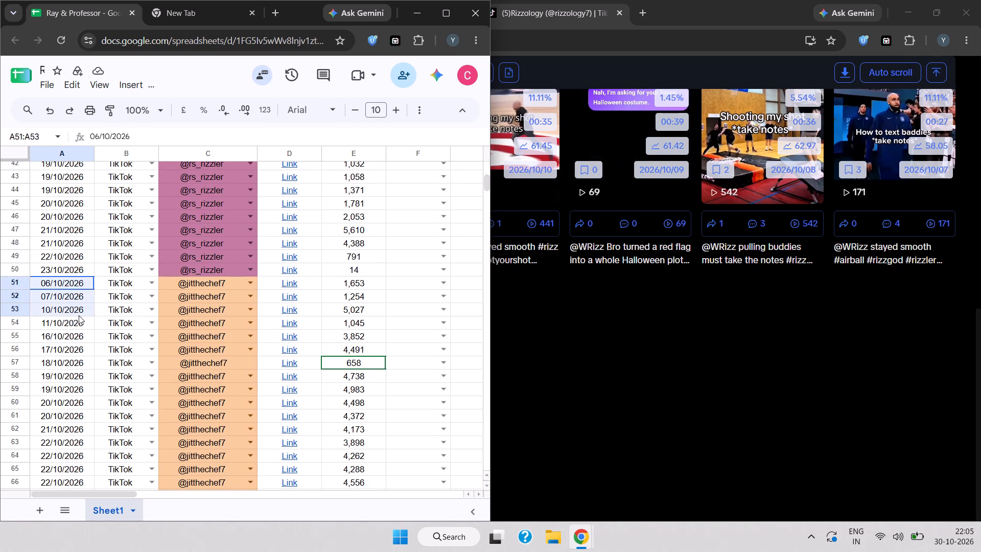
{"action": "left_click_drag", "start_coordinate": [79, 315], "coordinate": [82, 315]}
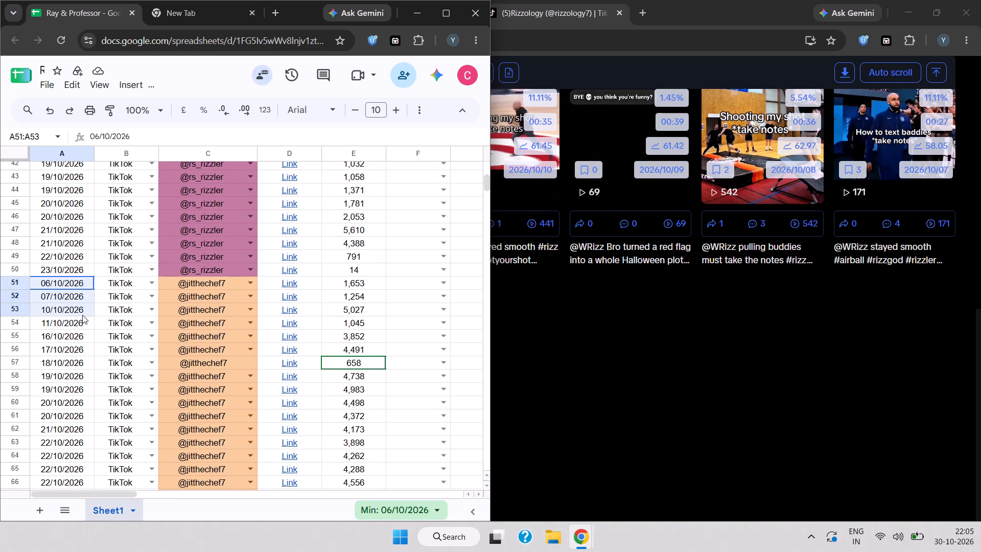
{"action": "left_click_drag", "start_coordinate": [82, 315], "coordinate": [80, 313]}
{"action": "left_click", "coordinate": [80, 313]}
{"action": "scroll", "coordinate": [80, 313], "scroll_direction": "down", "scroll_amount": 3}
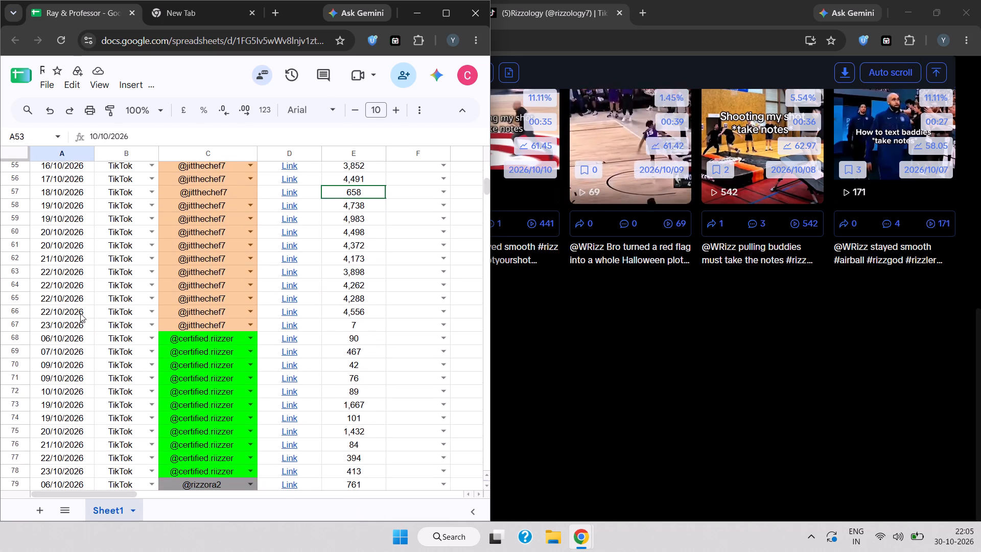
{"action": "scroll", "coordinate": [62, 396], "scroll_direction": "down", "scroll_amount": 2}
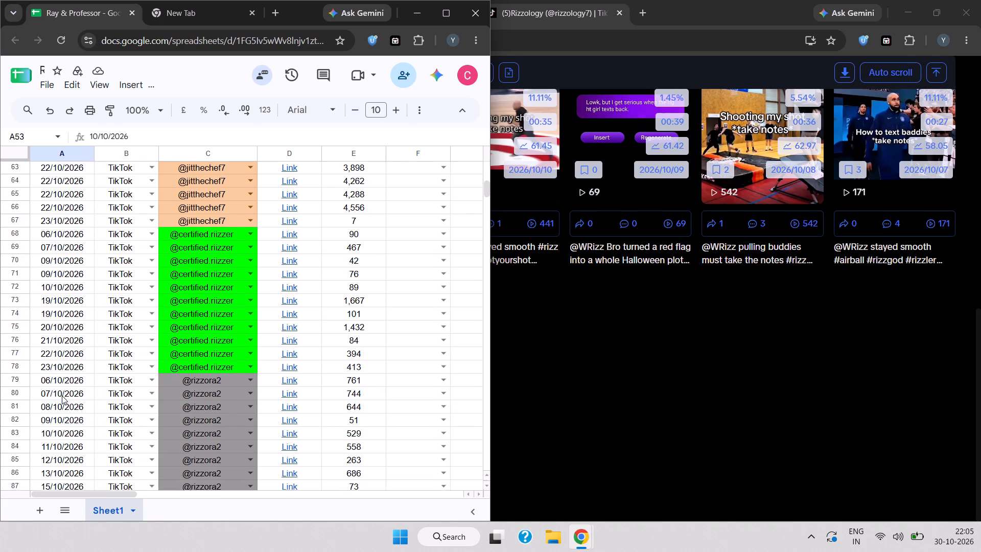
{"action": "scroll", "coordinate": [62, 396], "scroll_direction": "down", "scroll_amount": 1}
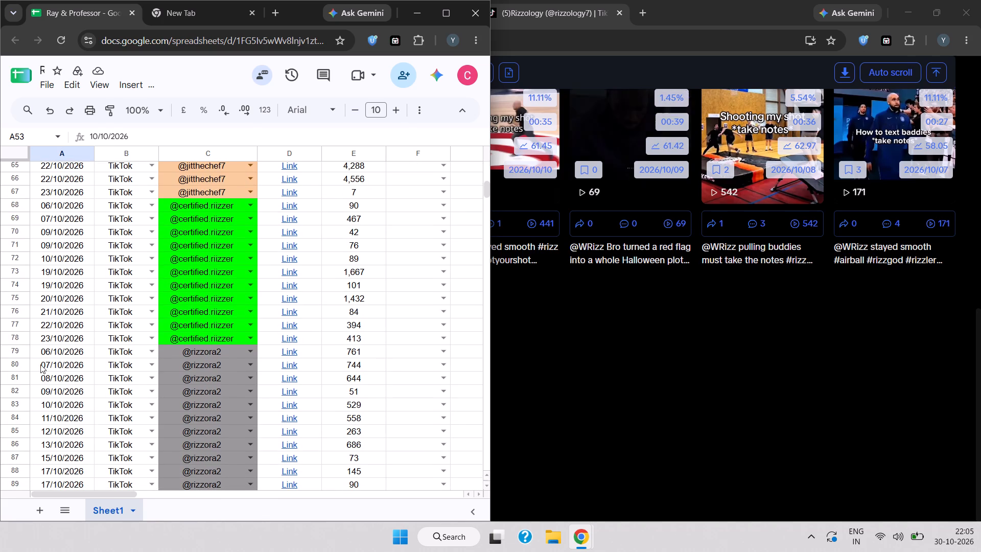
{"action": "left_click_drag", "start_coordinate": [34, 360], "coordinate": [56, 366]}
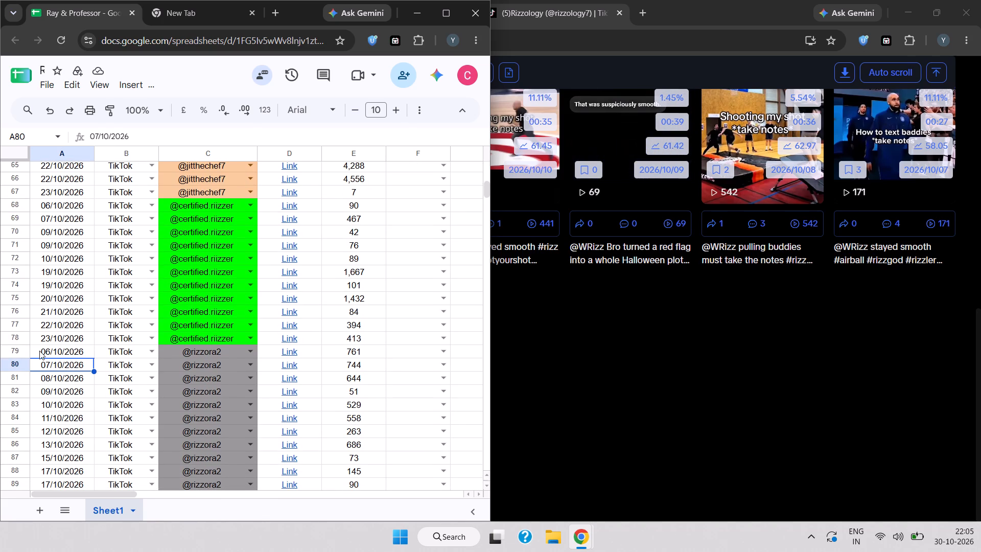
{"action": "left_click_drag", "start_coordinate": [35, 348], "coordinate": [71, 462]}
{"action": "key", "text": "ctrl+c"}
{"action": "scroll", "coordinate": [71, 462], "scroll_direction": "down", "scroll_amount": 5}
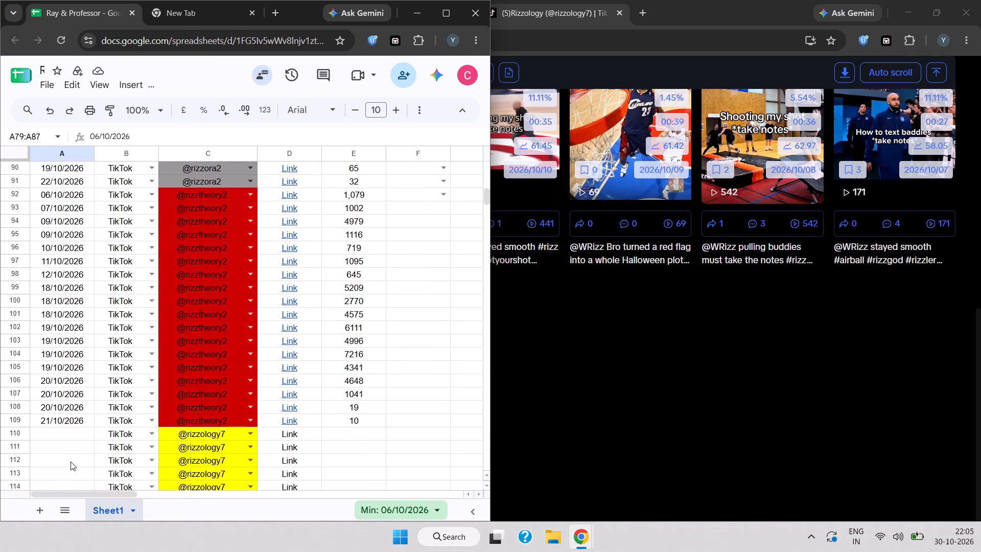
{"action": "left_click", "coordinate": [72, 417]}
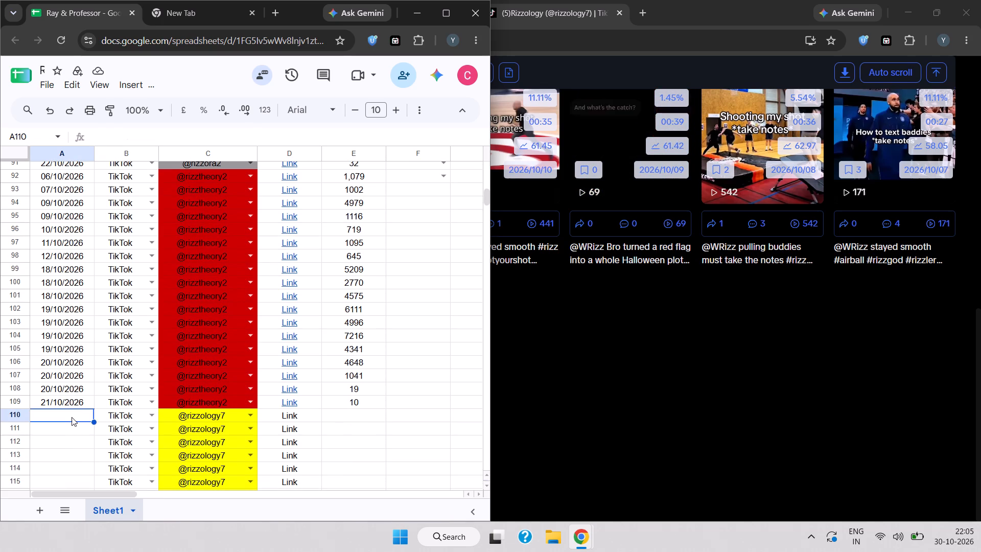
{"action": "key", "text": "ctrl+v"}
{"action": "scroll", "coordinate": [72, 417], "scroll_direction": "down", "scroll_amount": 2}
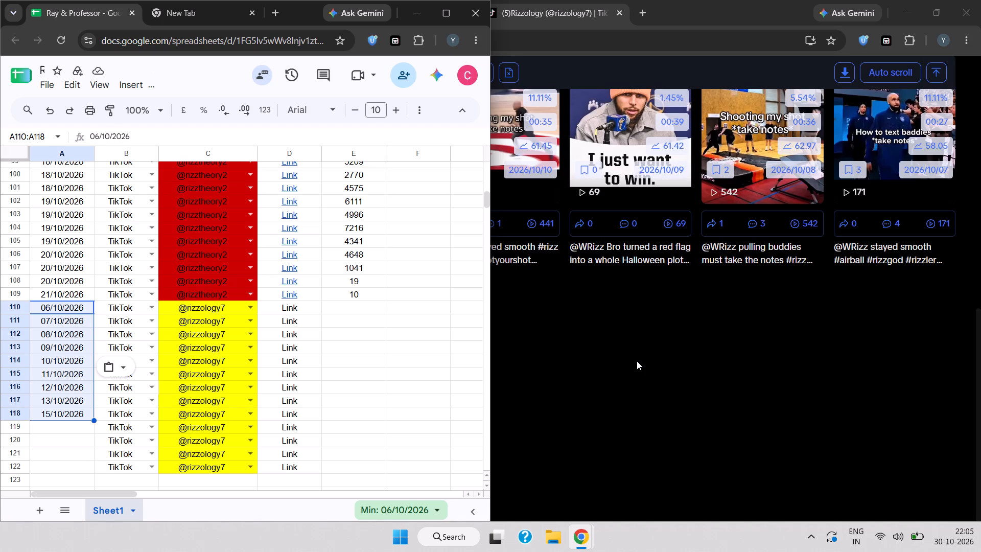
{"action": "scroll", "coordinate": [637, 361], "scroll_direction": "up", "scroll_amount": 1}
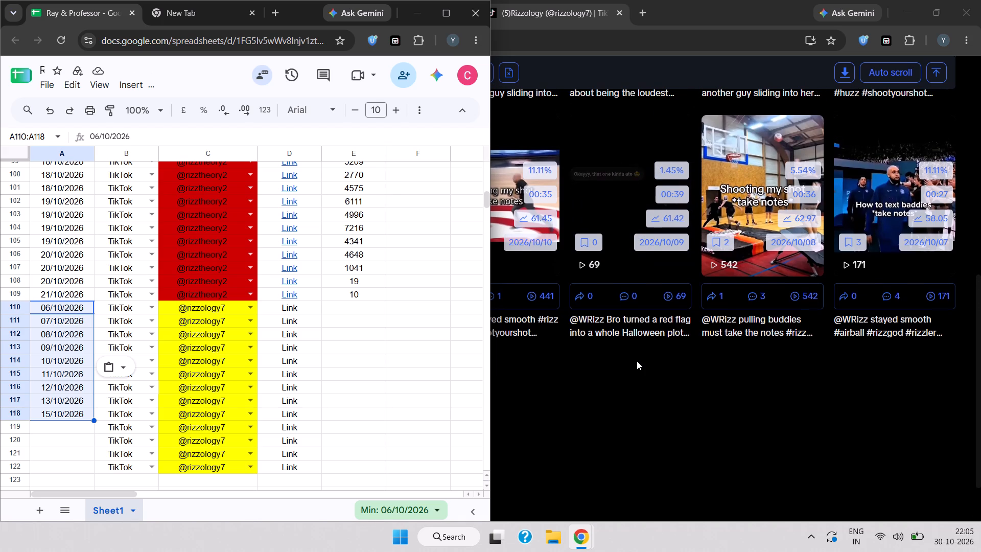
{"action": "scroll", "coordinate": [637, 361], "scroll_direction": "up", "scroll_amount": 1}
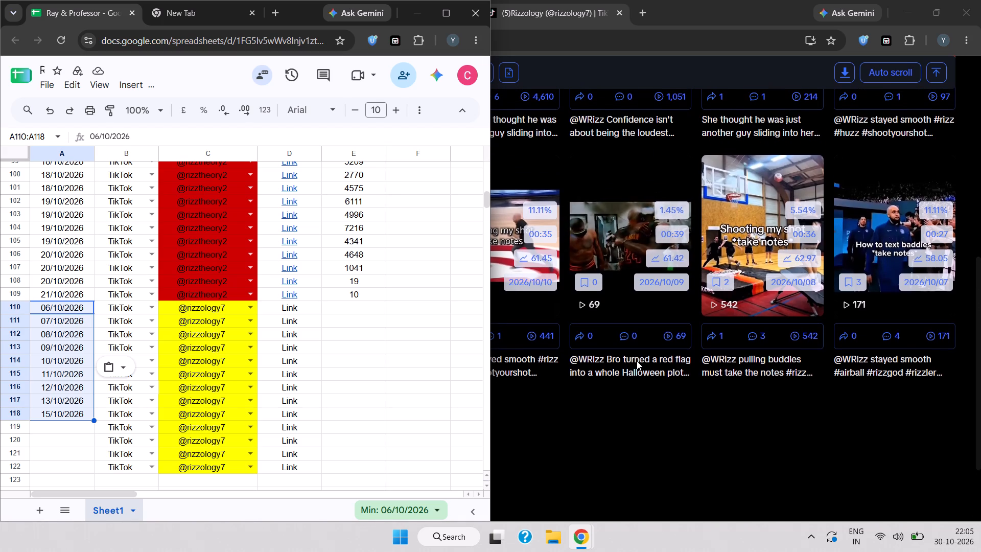
{"action": "left_click", "coordinate": [635, 410]}
{"action": "scroll", "coordinate": [635, 410], "scroll_direction": "up", "scroll_amount": 3}
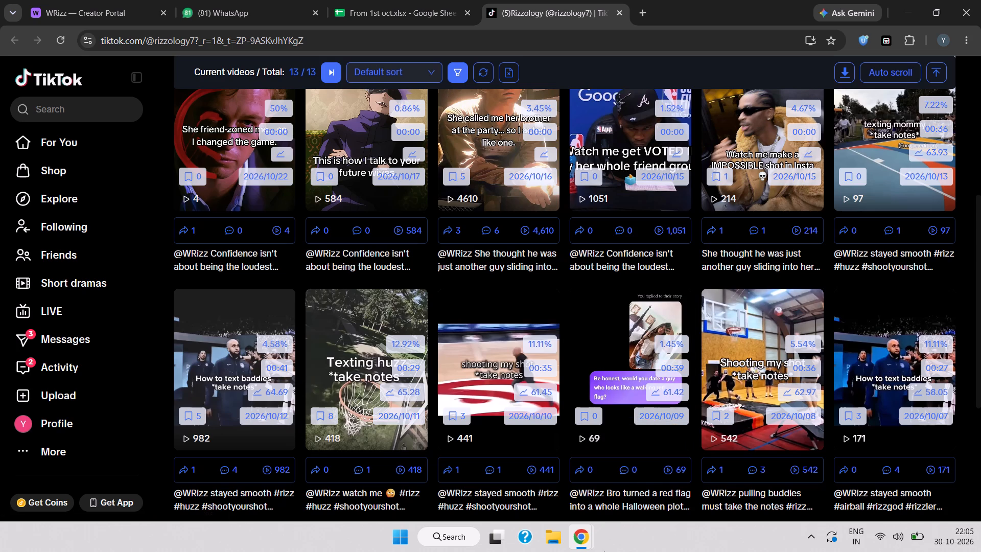
{"action": "left_click", "coordinate": [638, 493]}
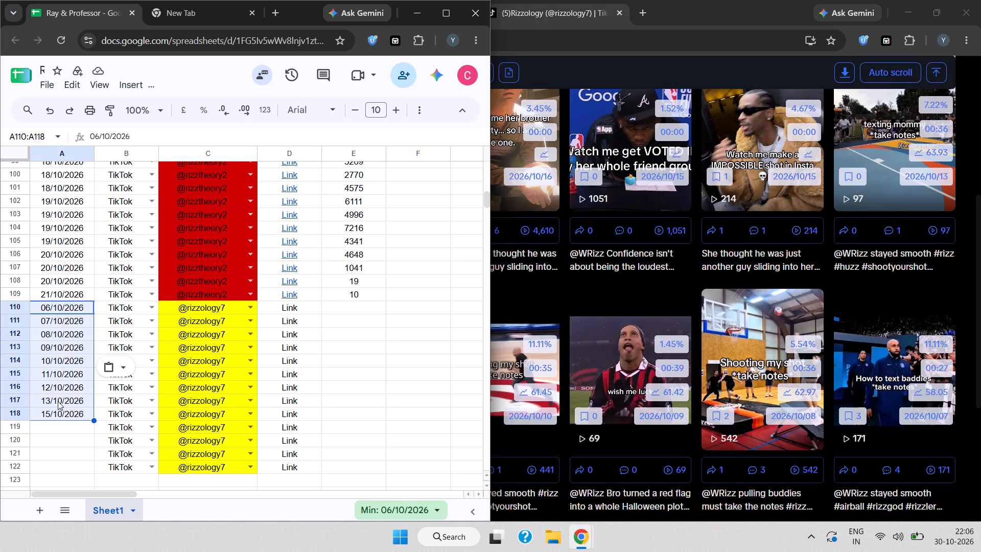
{"action": "left_click", "coordinate": [56, 426]}
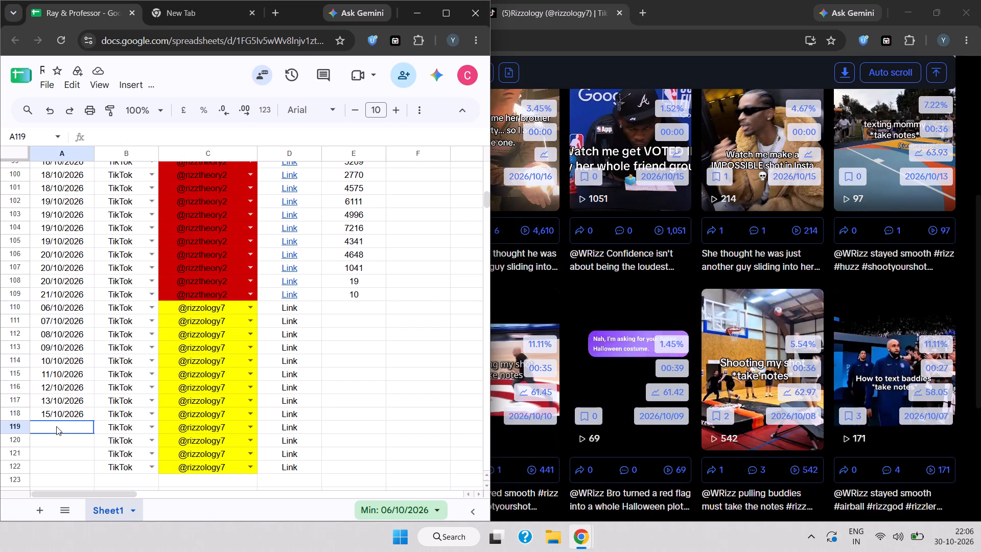
{"action": "left_click", "coordinate": [82, 411]}
{"action": "left_click_drag", "start_coordinate": [82, 411], "coordinate": [75, 411]}
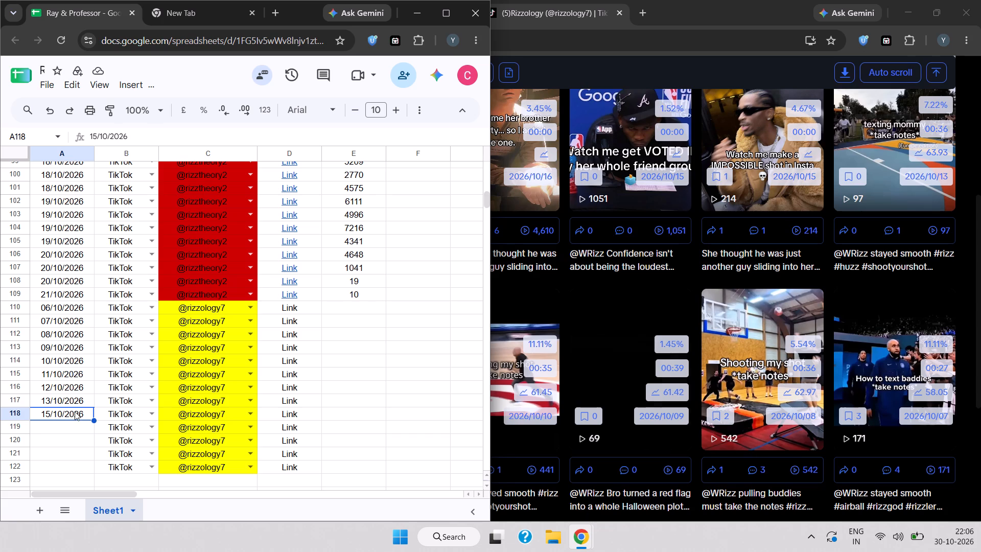
{"action": "left_click_drag", "start_coordinate": [75, 411], "coordinate": [54, 412]}
{"action": "double_click", "coordinate": [54, 412]}
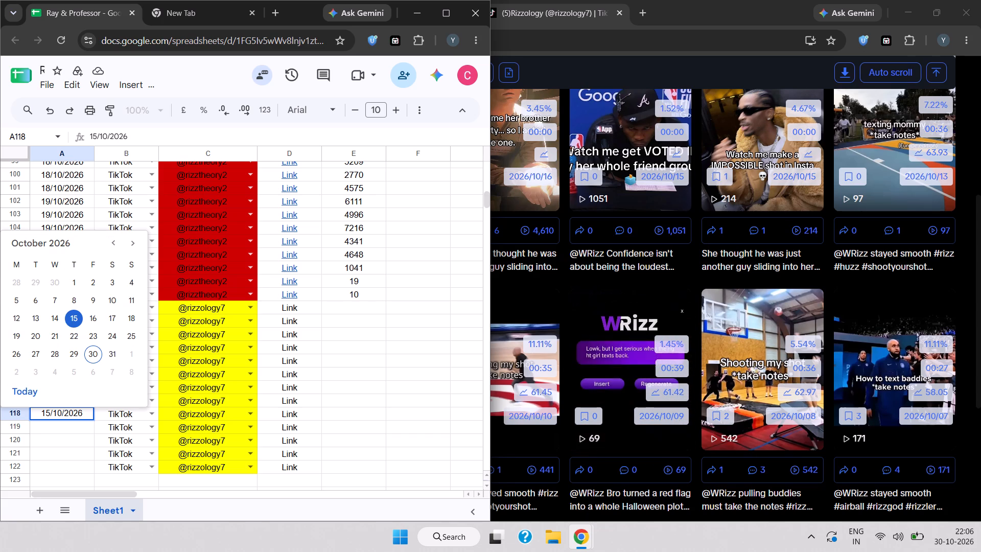
{"action": "left_click", "coordinate": [54, 412]}
{"action": "double_click", "coordinate": [54, 412]}
{"action": "key", "text": "ctrl+c"}
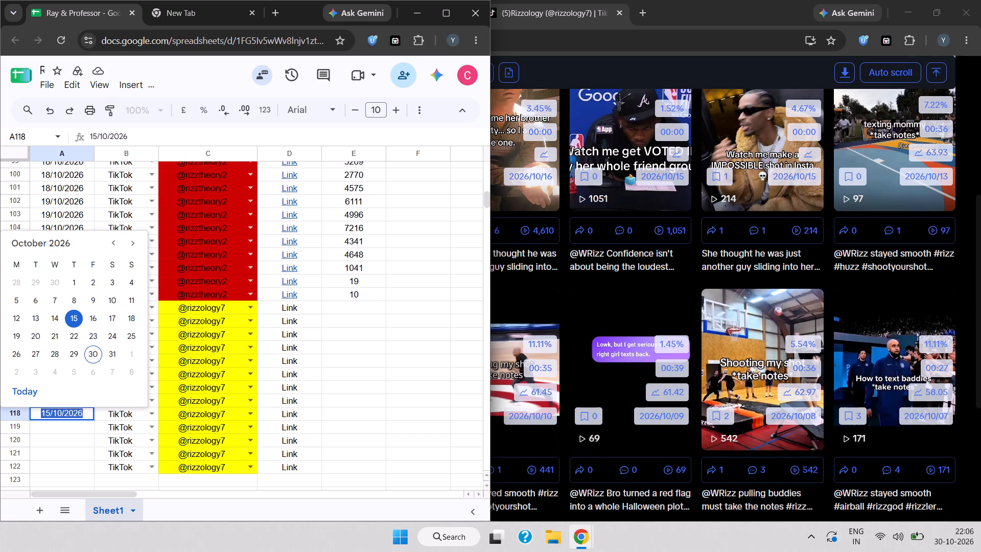
{"action": "left_click", "coordinate": [60, 428]}
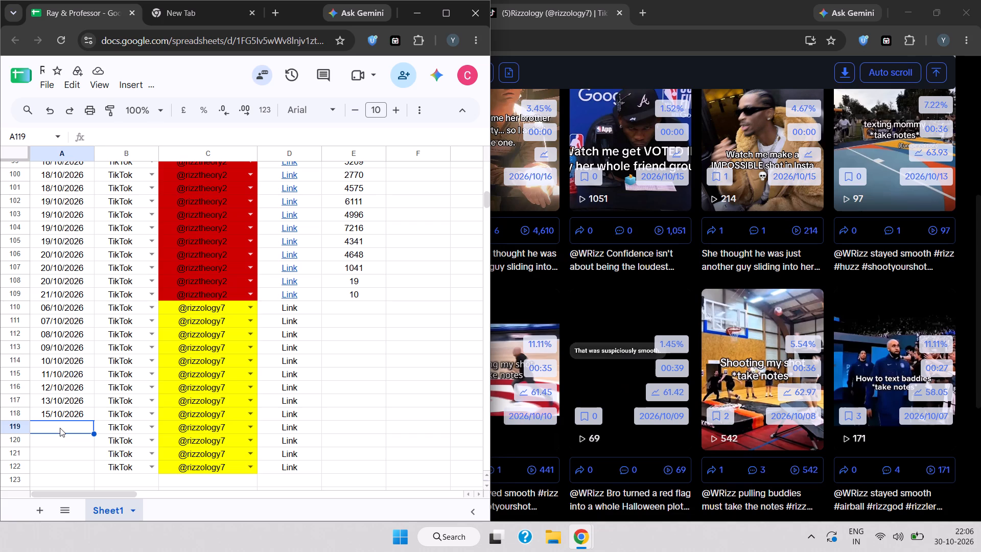
{"action": "key", "text": "ctrl+v"}
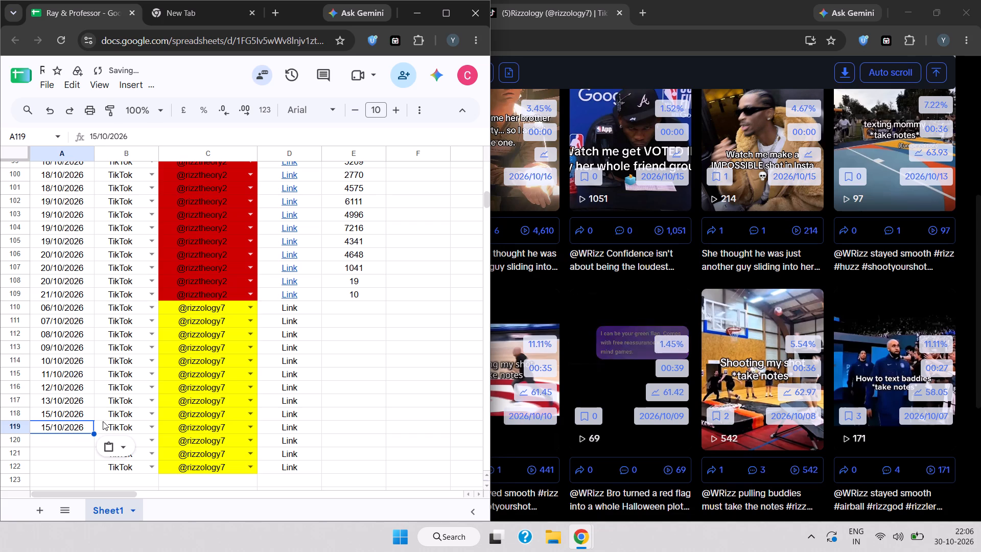
Paste the copied date into A120 and change it to 16/10/2026.
{"action": "left_click", "coordinate": [73, 441]}
{"action": "key", "text": "ctrl+v"}
{"action": "left_click", "coordinate": [79, 437]}
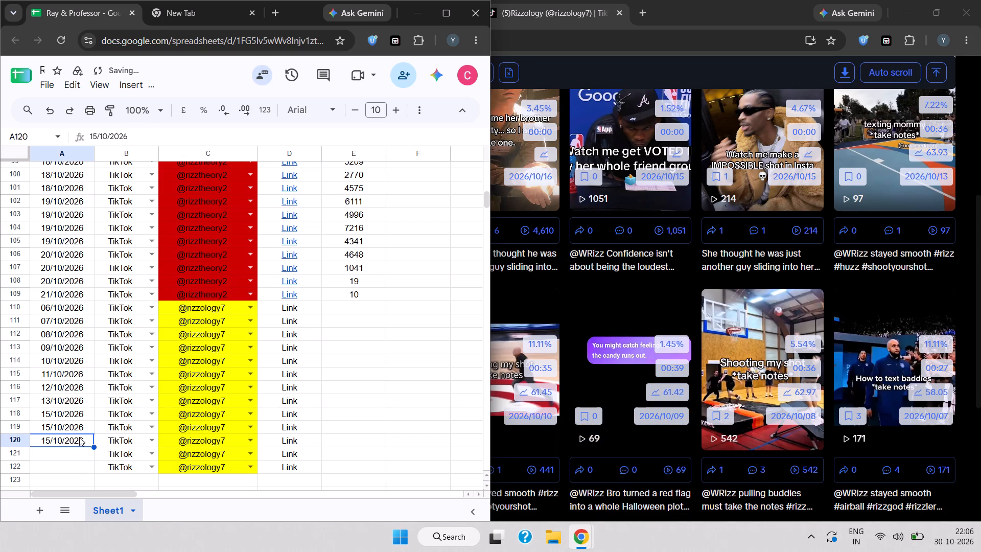
{"action": "double_click", "coordinate": [79, 437]}
{"action": "left_click", "coordinate": [90, 350]}
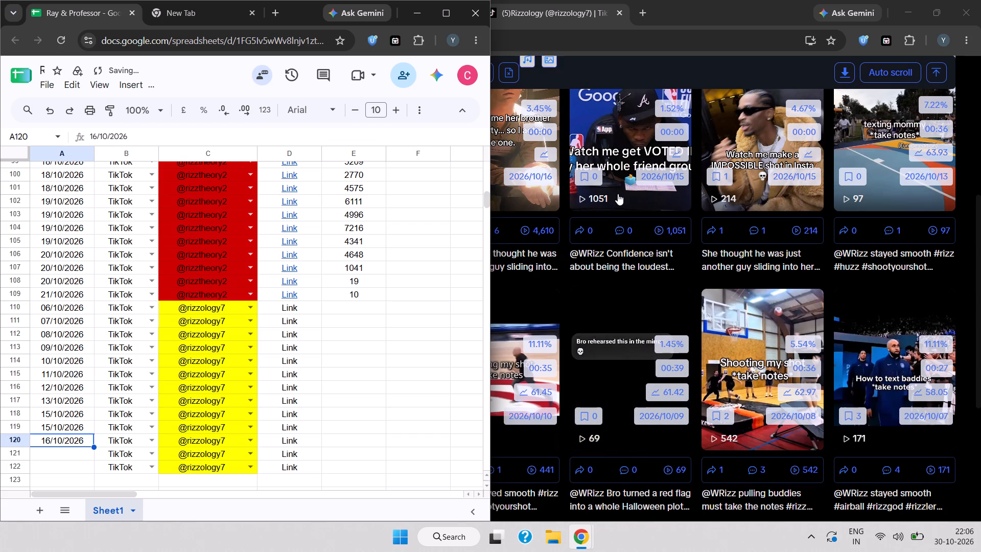
Look up the newest rizzology7 posting dates on TikTok and paste the copied date 15/10/2026 into A121 and A122.
{"action": "scroll", "coordinate": [618, 194], "scroll_direction": "up", "scroll_amount": 1}
{"action": "left_click", "coordinate": [709, 76]}
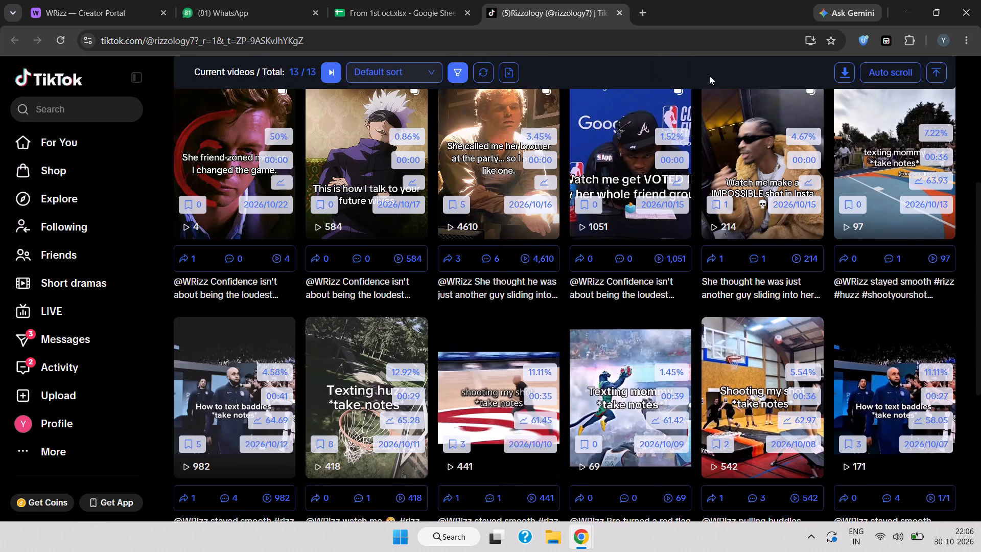
{"action": "scroll", "coordinate": [641, 179], "scroll_direction": "up", "scroll_amount": 2}
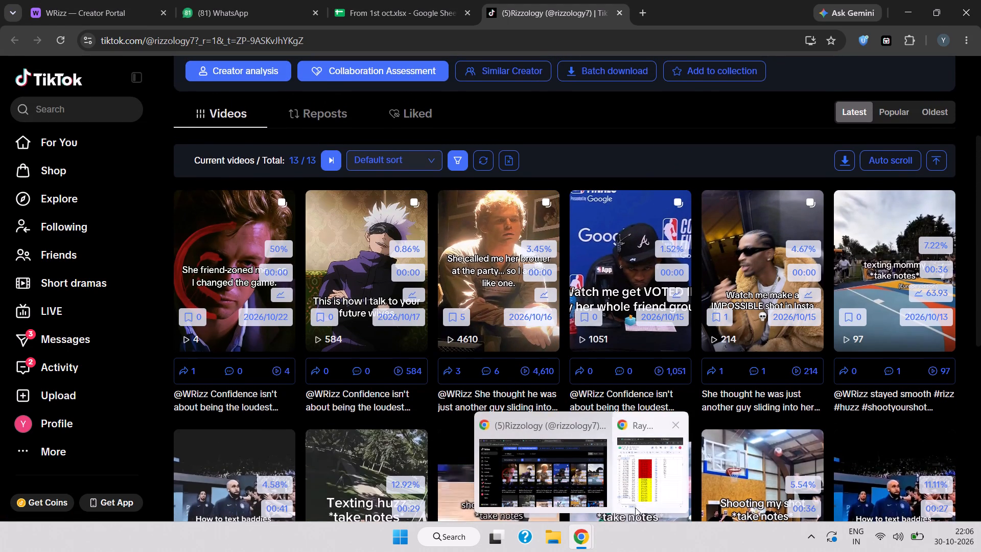
{"action": "left_click", "coordinate": [652, 497]}
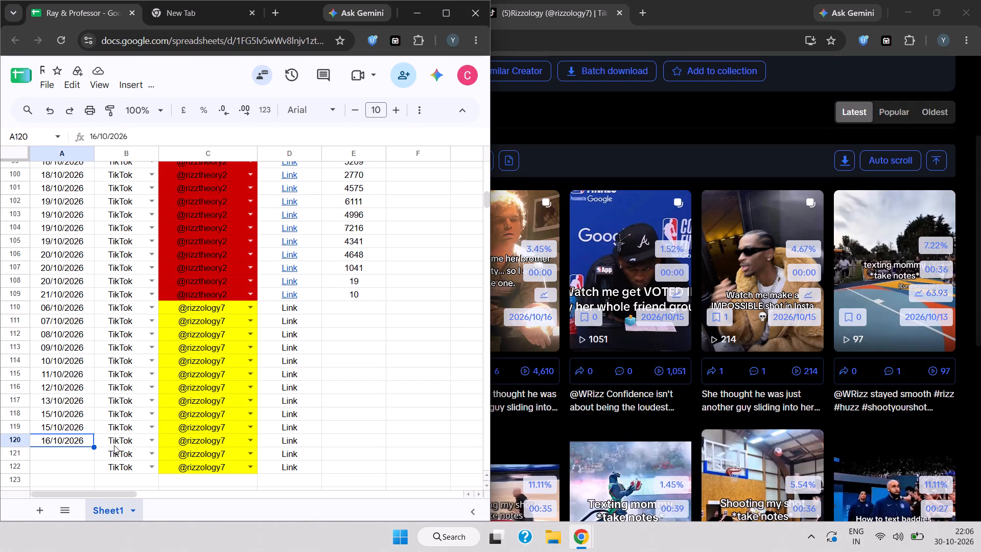
{"action": "double_click", "coordinate": [74, 455]}
{"action": "key", "text": "ctrl+v"}
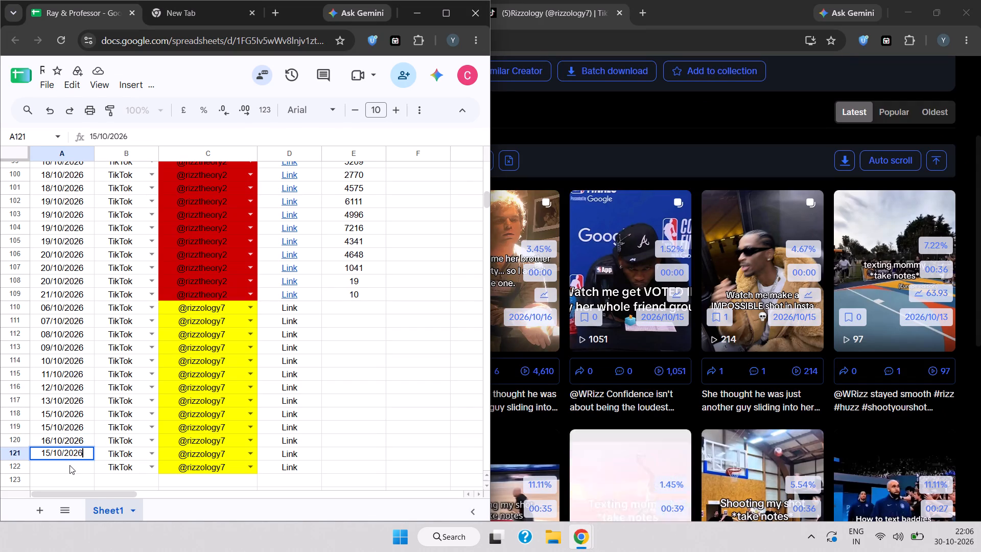
{"action": "double_click", "coordinate": [68, 469]}
{"action": "key", "text": "ctrl+v"}
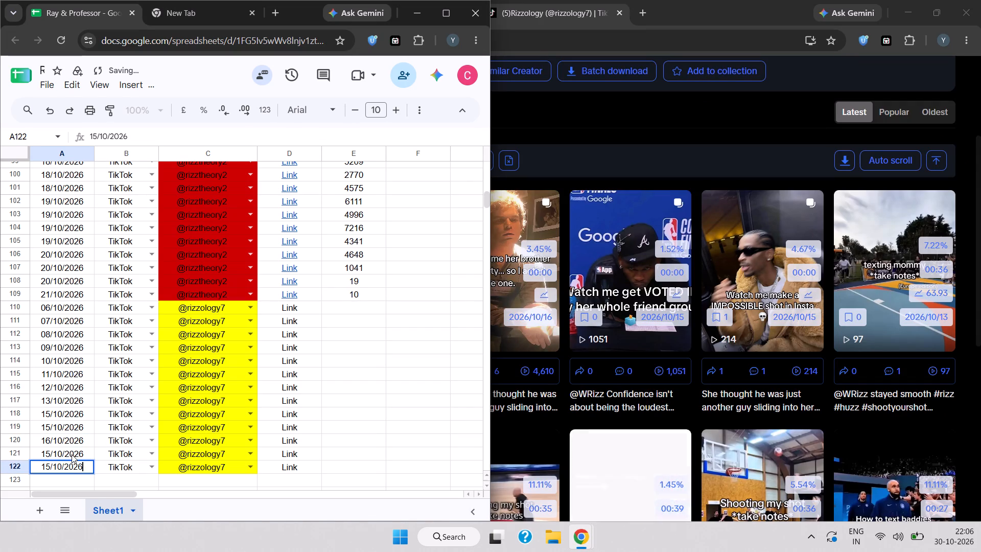
{"action": "left_click", "coordinate": [87, 449]}
{"action": "left_click", "coordinate": [87, 449]}
{"action": "left_click", "coordinate": [87, 449]}
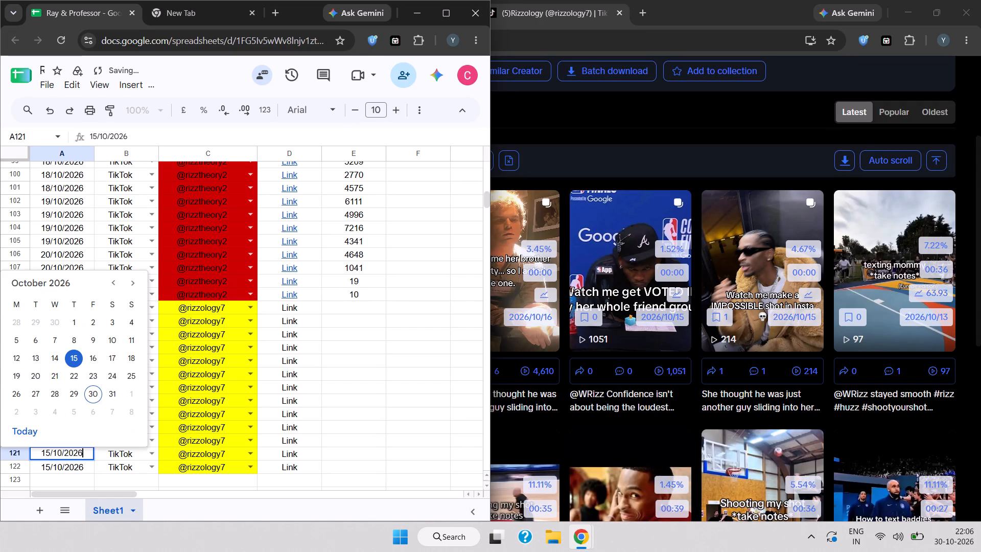
{"action": "left_click", "coordinate": [87, 449]}
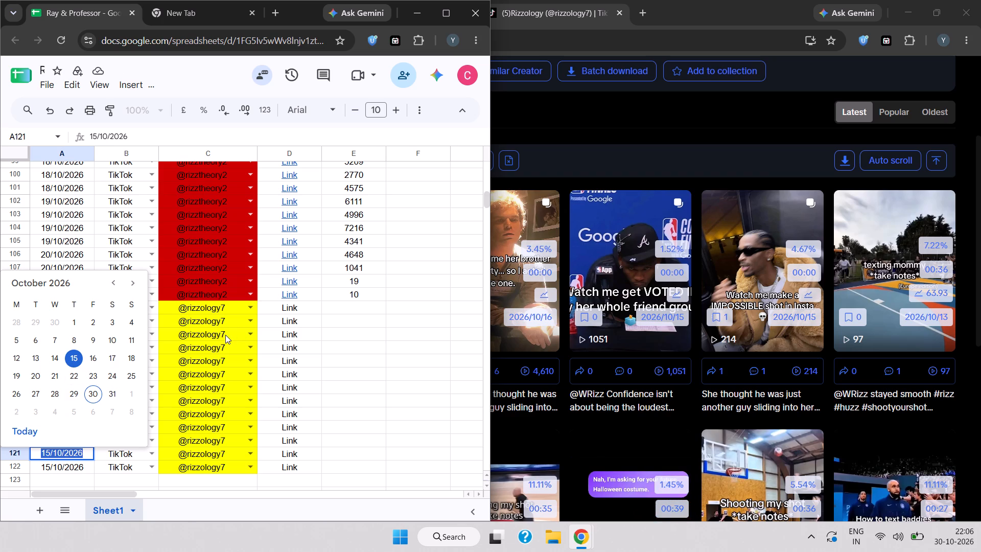
{"action": "left_click", "coordinate": [625, 114]}
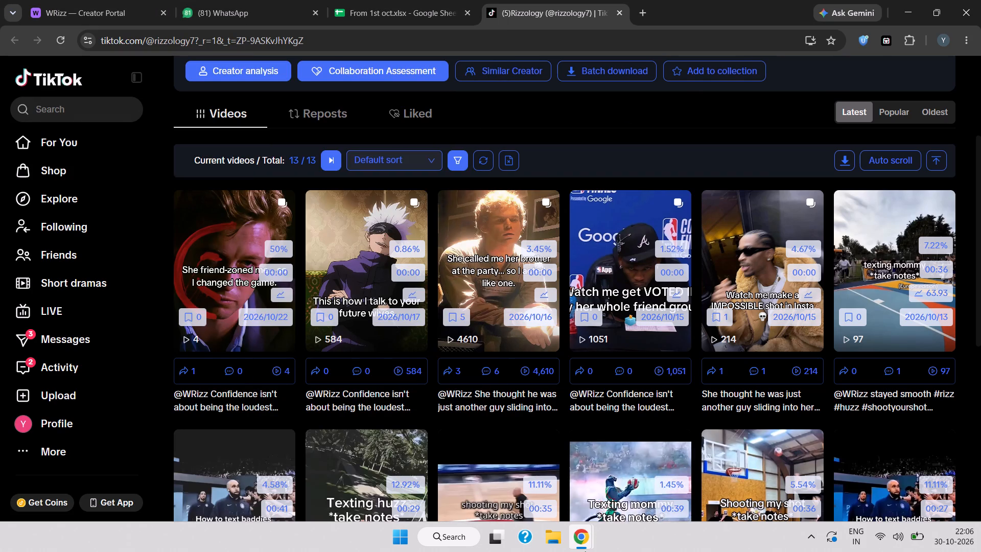
{"action": "left_click", "coordinate": [640, 503]}
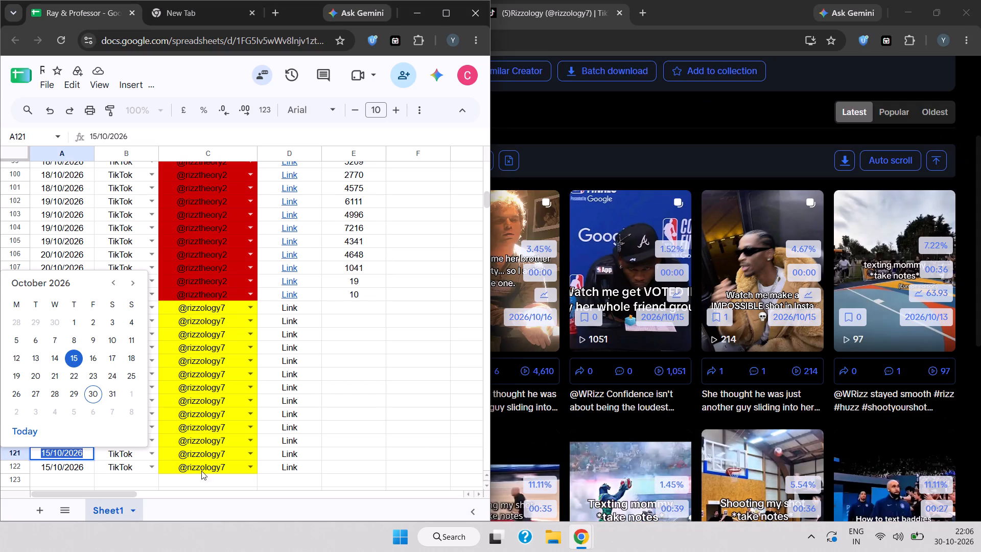
{"action": "left_click", "coordinate": [77, 474]}
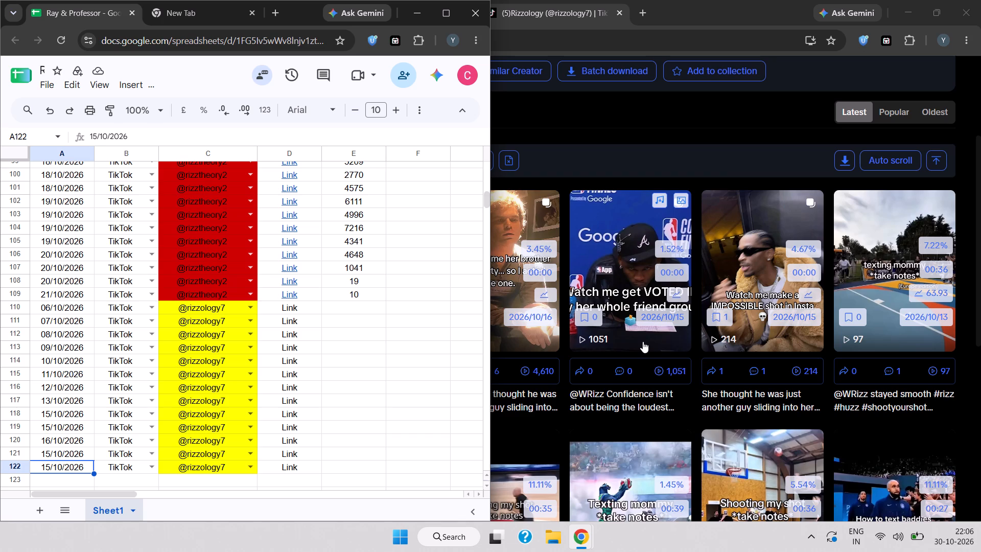
{"action": "left_click", "coordinate": [671, 122]}
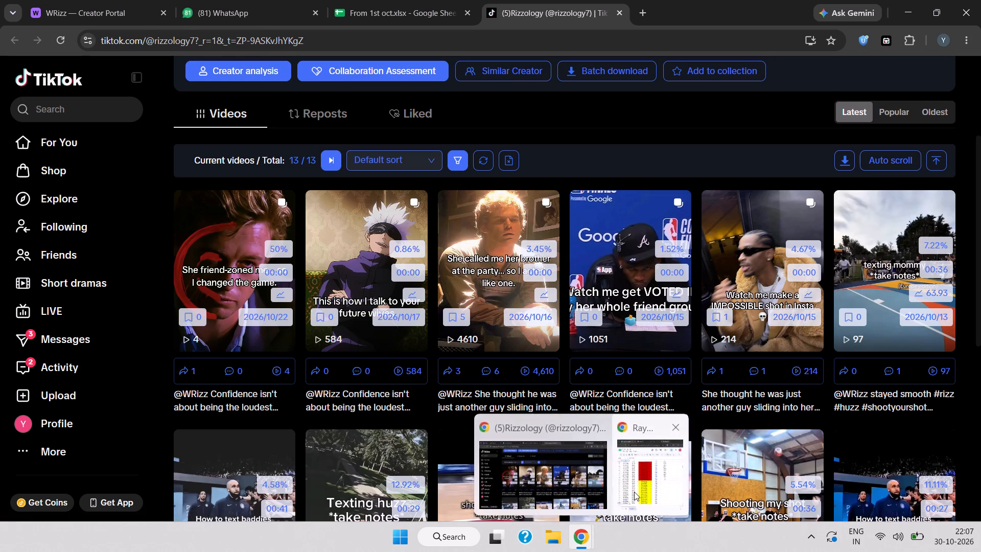
{"action": "left_click", "coordinate": [634, 492]}
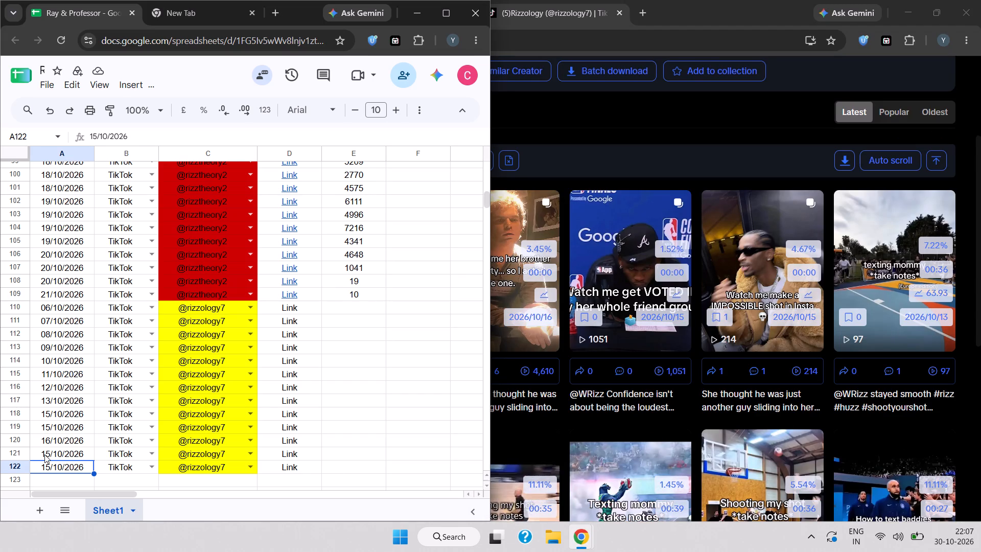
{"action": "left_click", "coordinate": [44, 454]}
{"action": "double_click", "coordinate": [44, 454]}
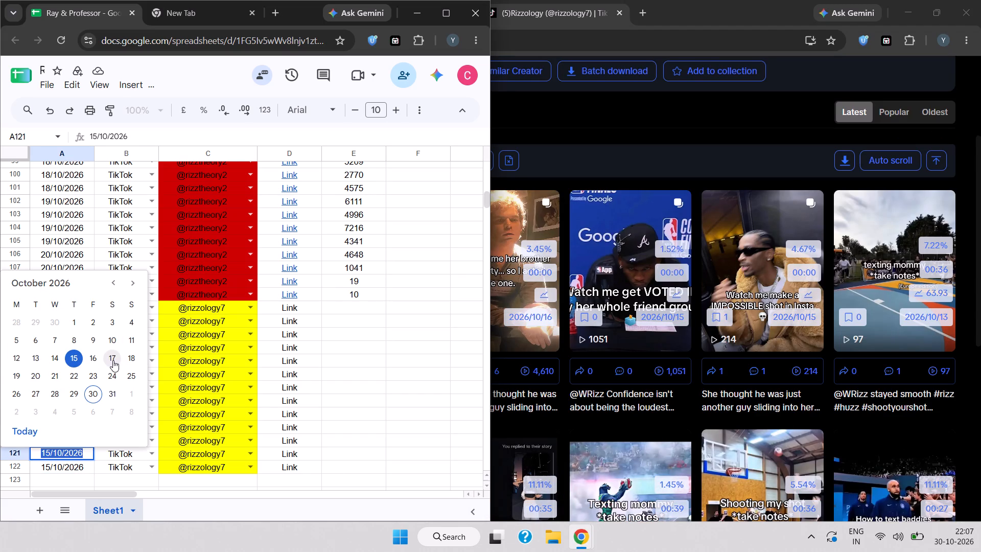
{"action": "left_click", "coordinate": [113, 360]}
{"action": "double_click", "coordinate": [67, 469]}
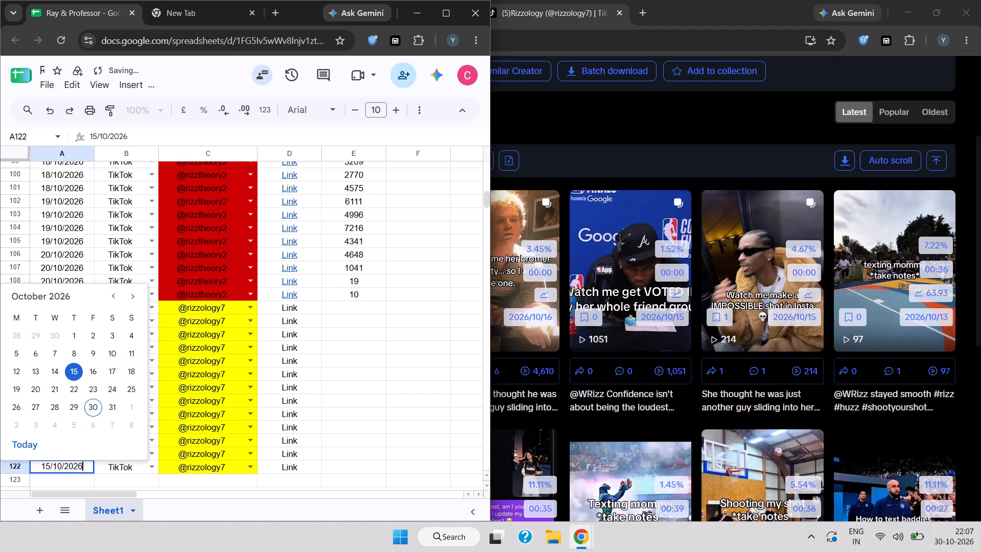
{"action": "left_click", "coordinate": [72, 385]}
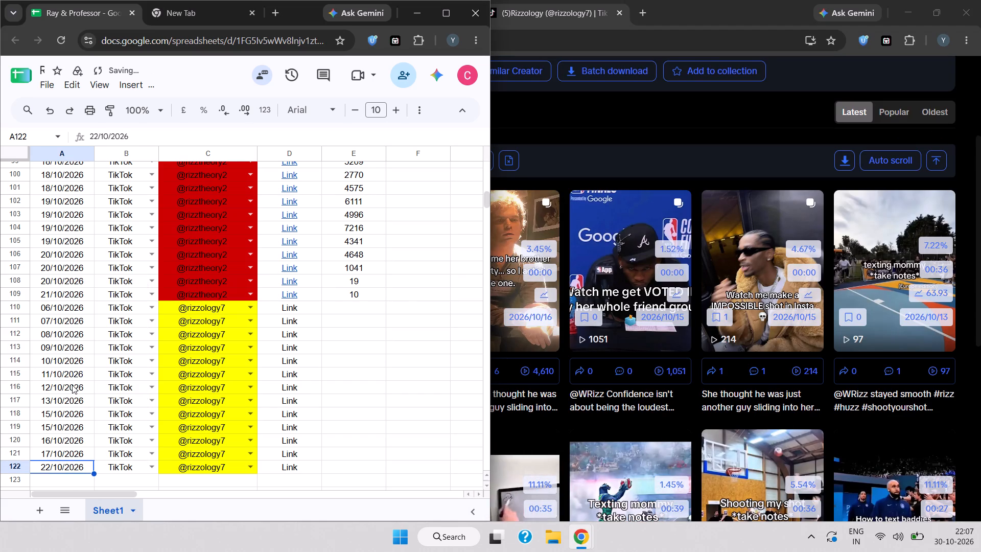
{"action": "left_click", "coordinate": [646, 106]}
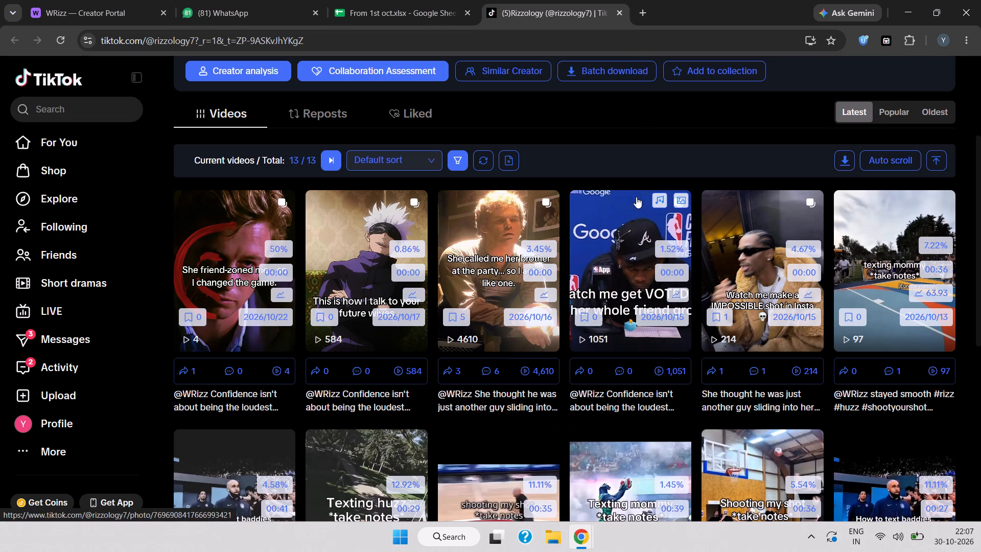
{"action": "scroll", "coordinate": [636, 197], "scroll_direction": "down", "scroll_amount": 8}
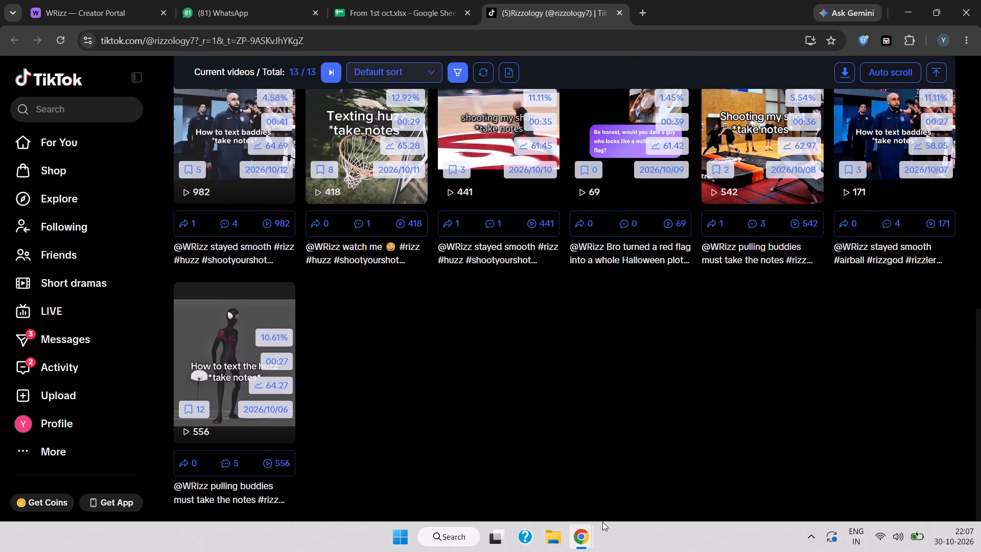
{"action": "left_click", "coordinate": [640, 473]}
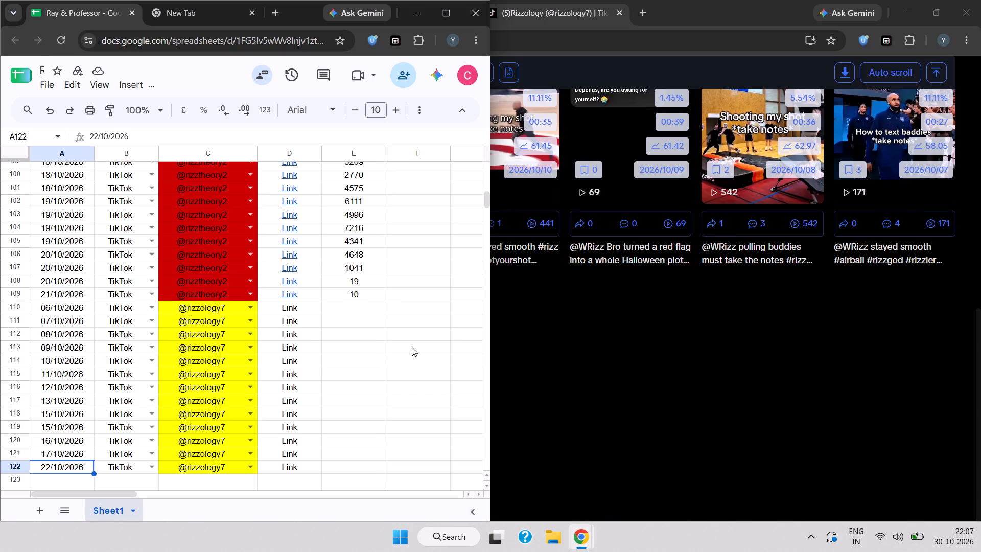
{"action": "left_click", "coordinate": [364, 313]}
{"action": "type", "text": "556"}
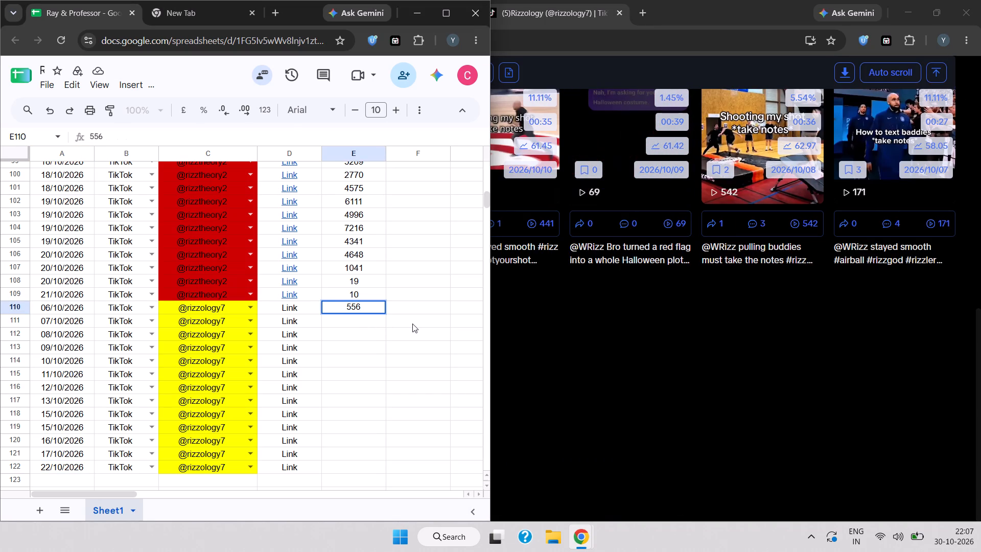
{"action": "left_click", "coordinate": [361, 319]}
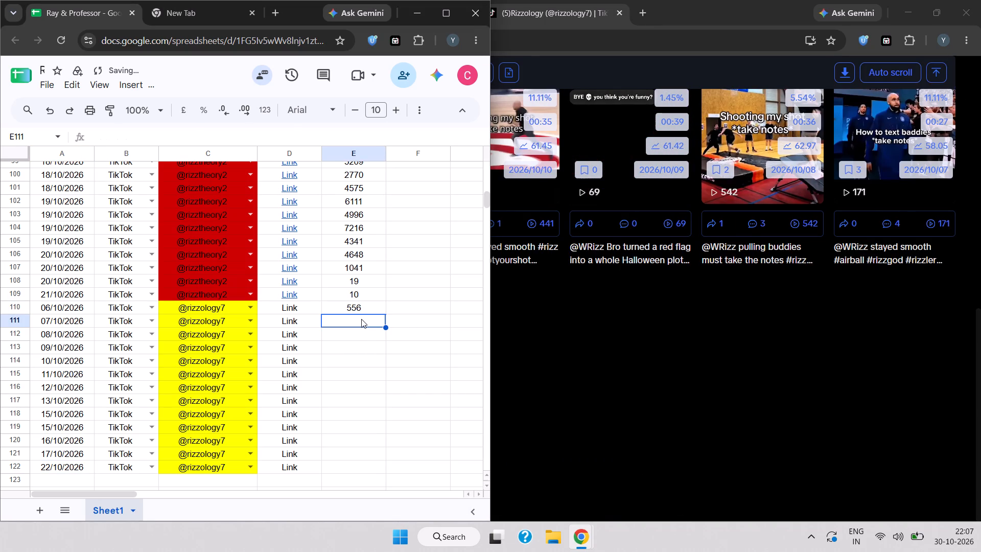
{"action": "type", "text": "171"}
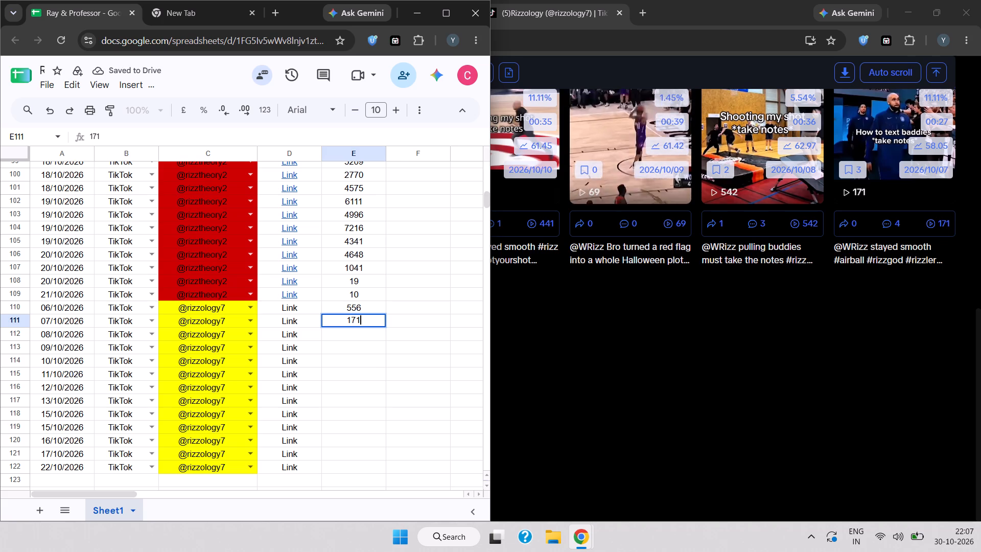
{"action": "key", "text": "Down"}
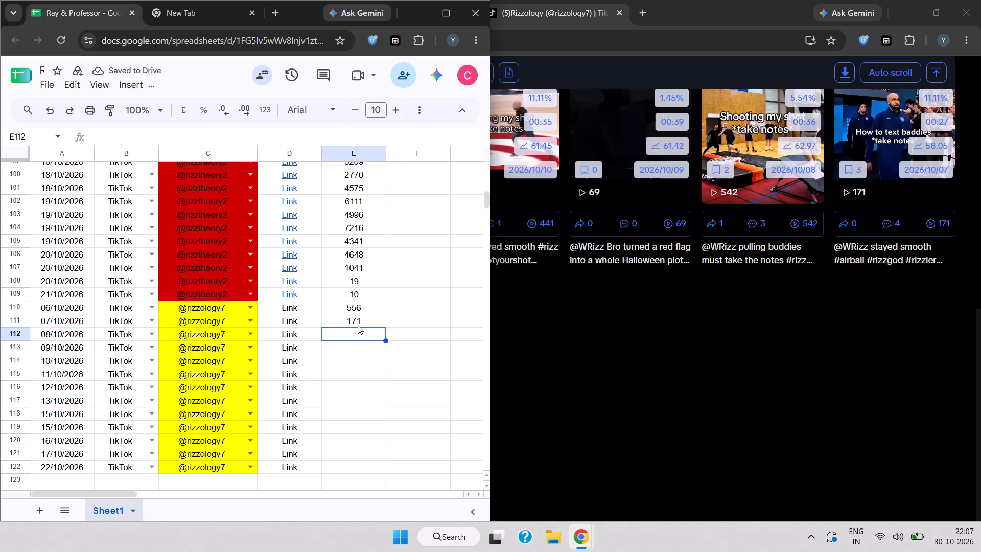
{"action": "type", "text": "542"}
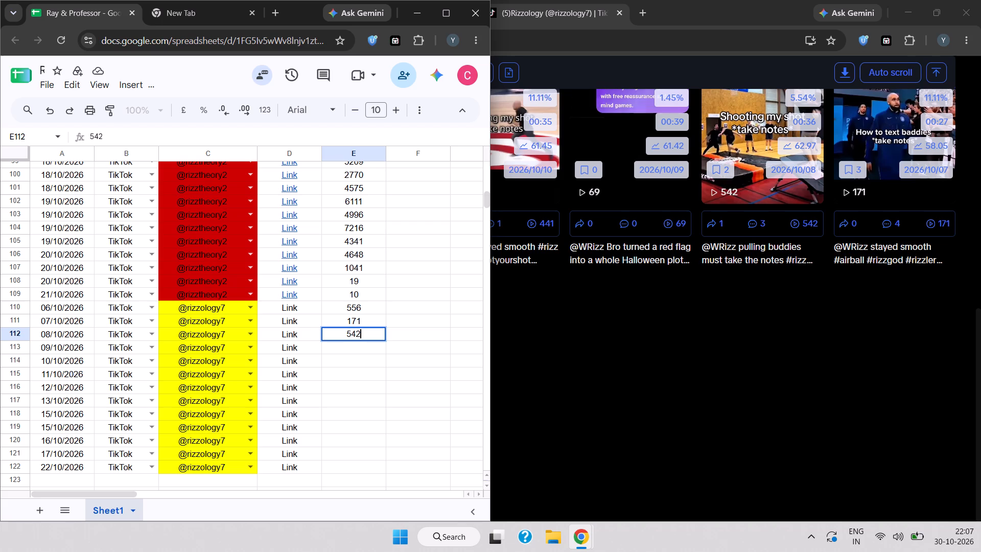
{"action": "key", "text": "Down"}
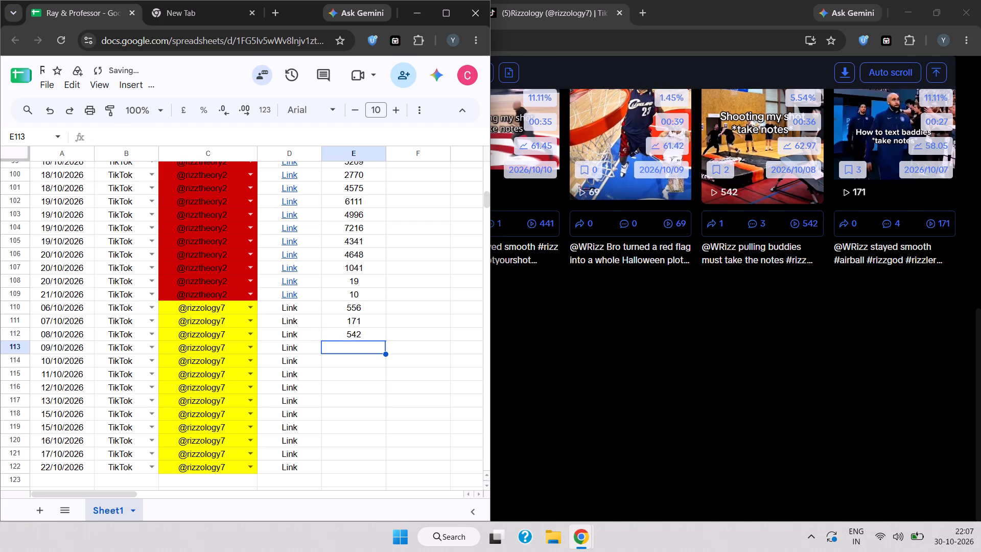
{"action": "type", "text": "69"}
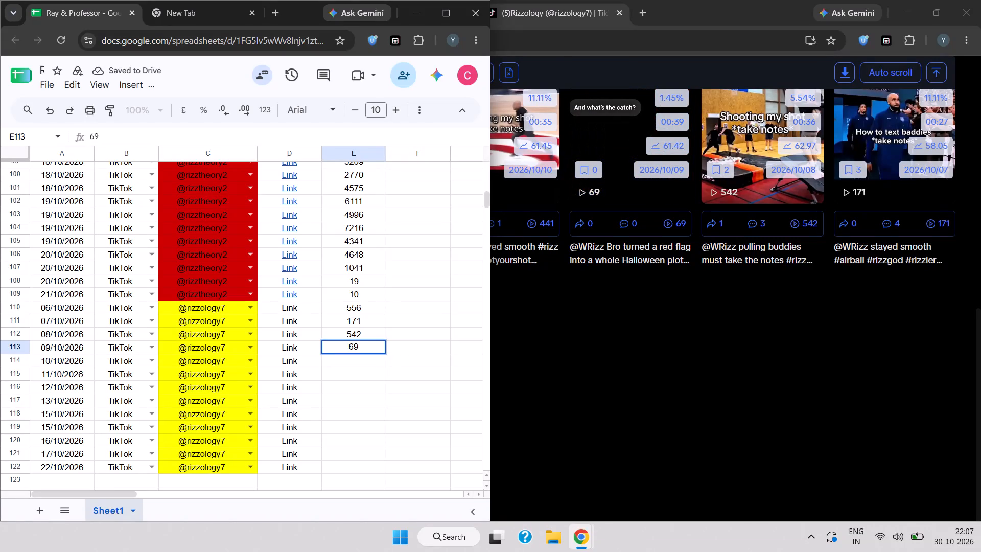
{"action": "left_click", "coordinate": [611, 312]}
{"action": "scroll", "coordinate": [611, 312], "scroll_direction": "up", "scroll_amount": 1}
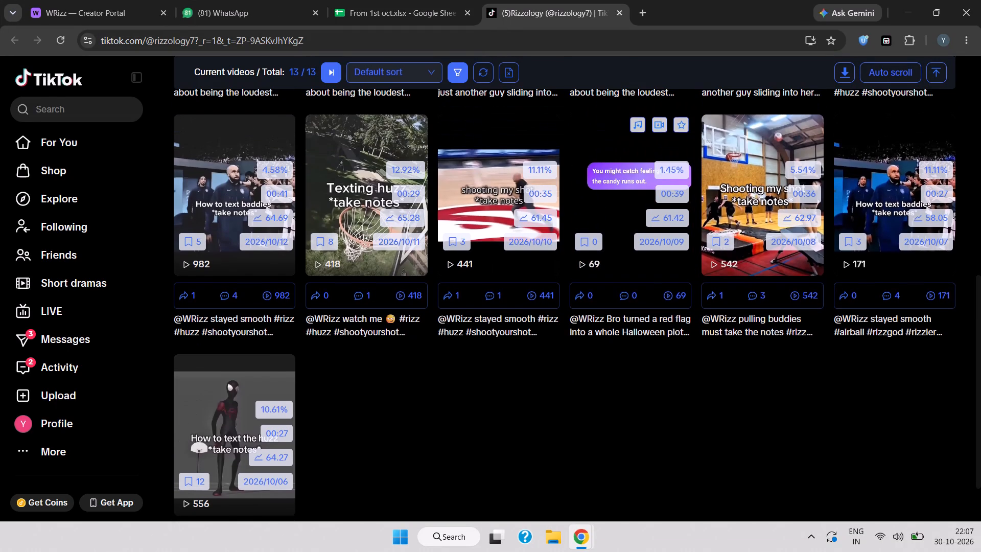
{"action": "left_click", "coordinate": [632, 484]}
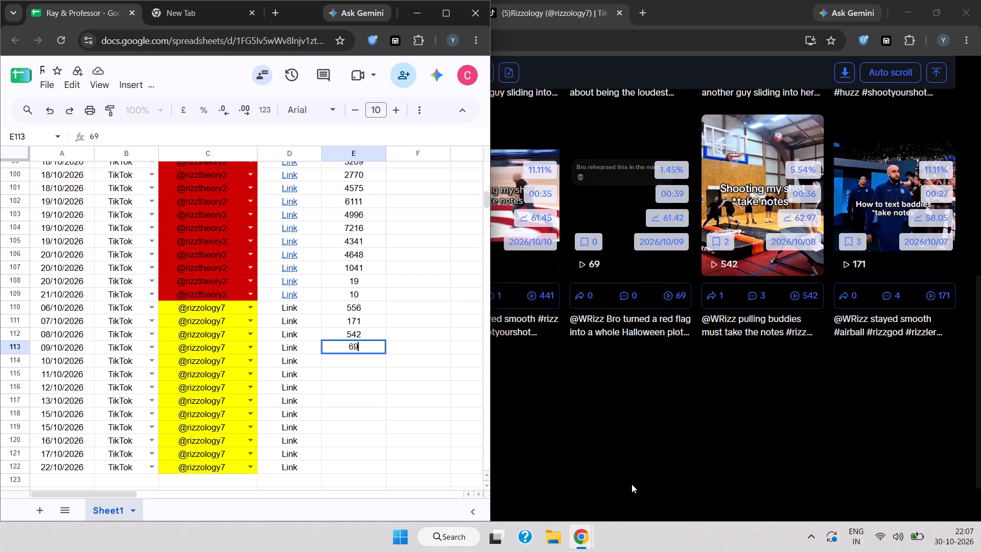
{"action": "key", "text": "Down"}
{"action": "type", "text": "441"}
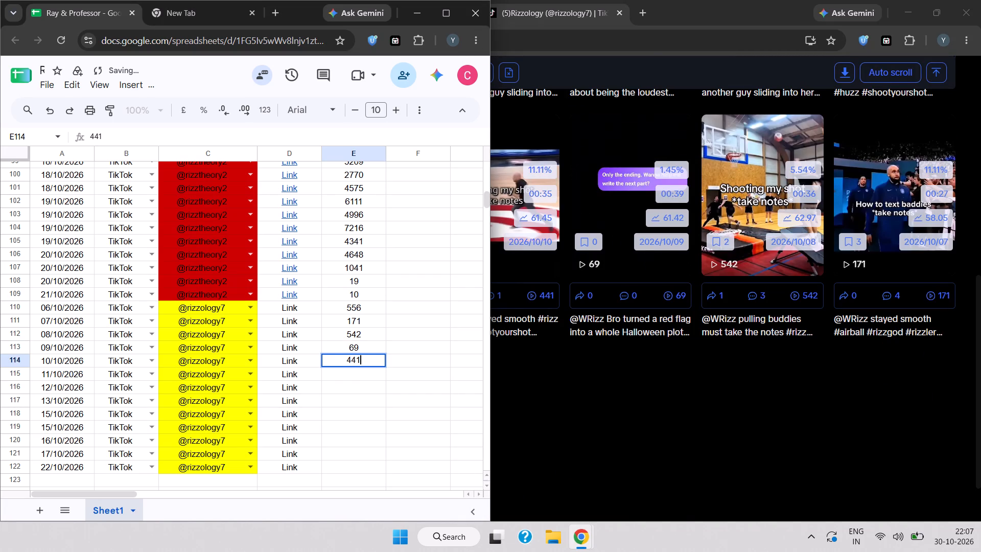
{"action": "key", "text": "Down"}
{"action": "type", "text": "418"}
{"action": "left_click", "coordinate": [748, 416]}
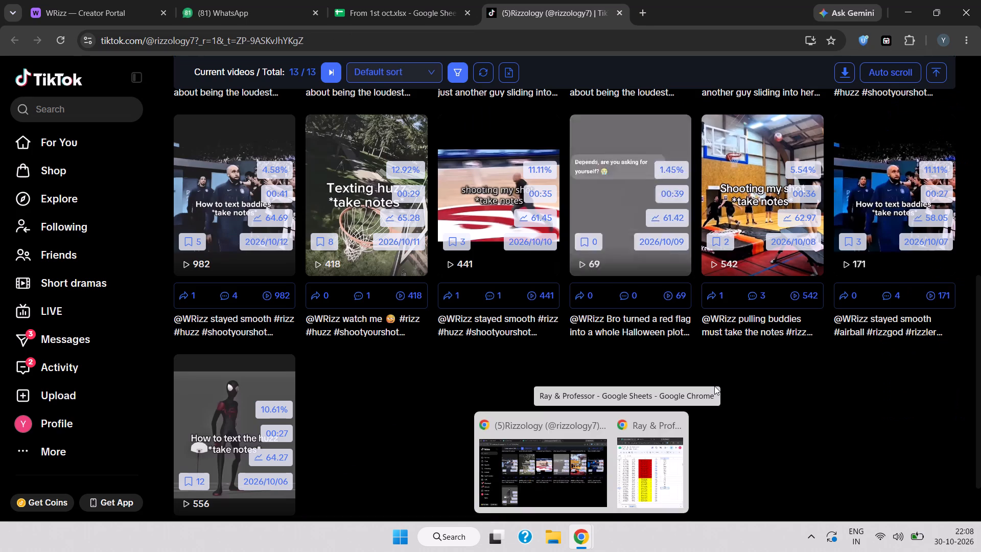
{"action": "left_click", "coordinate": [641, 472]}
{"action": "key", "text": "Down"}
{"action": "type", "text": "982"}
{"action": "left_click", "coordinate": [681, 455]}
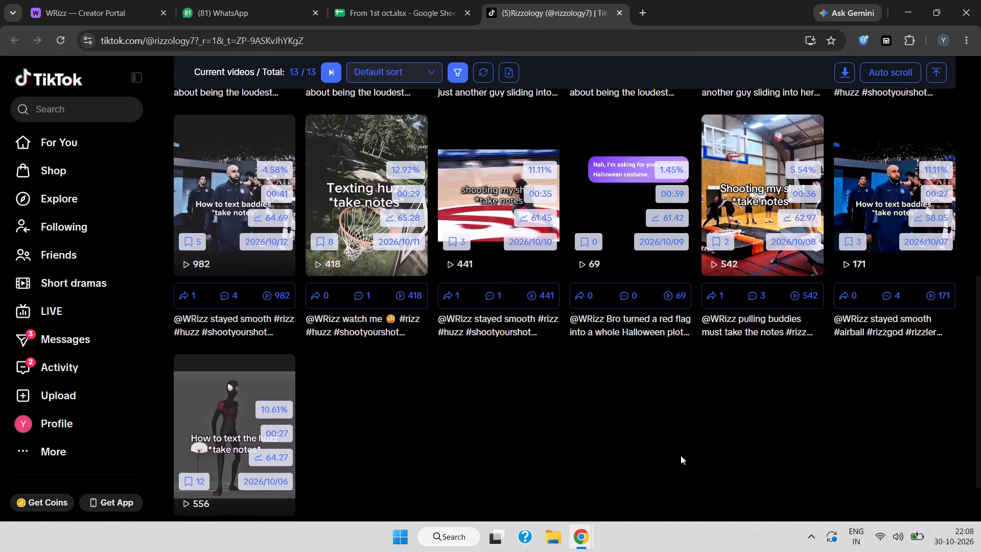
{"action": "scroll", "coordinate": [544, 406], "scroll_direction": "up", "scroll_amount": 4}
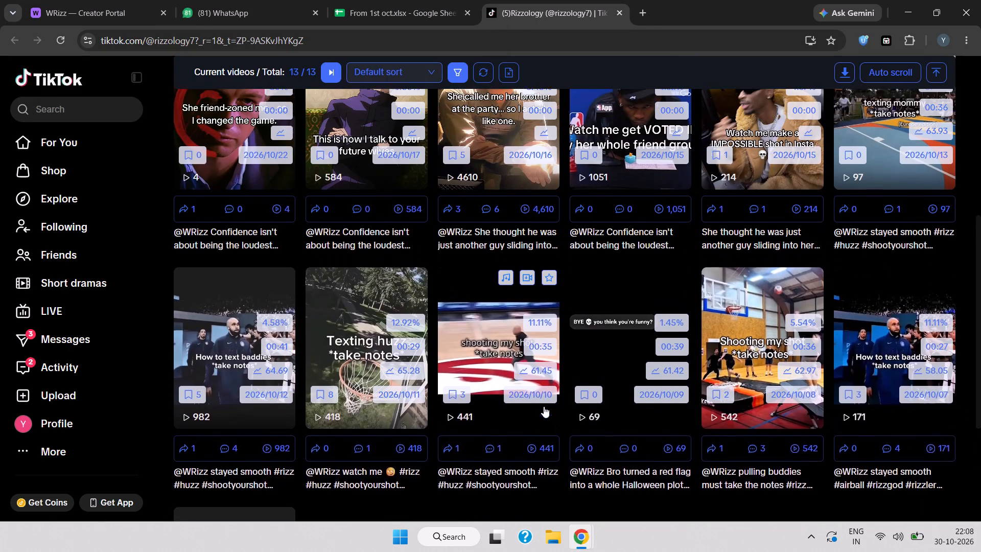
{"action": "scroll", "coordinate": [544, 406], "scroll_direction": "up", "scroll_amount": 2}
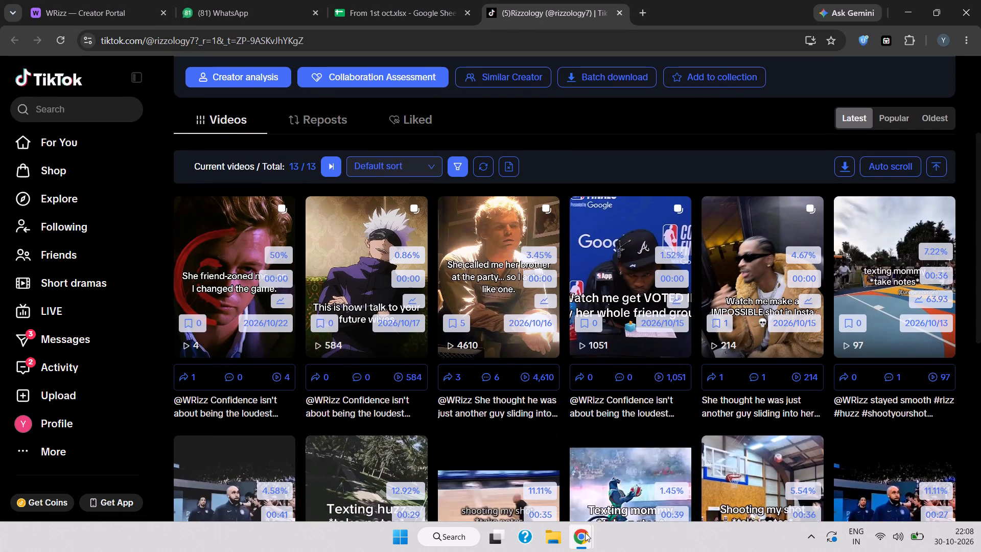
{"action": "left_click", "coordinate": [659, 476]}
{"action": "key", "text": "Down"}
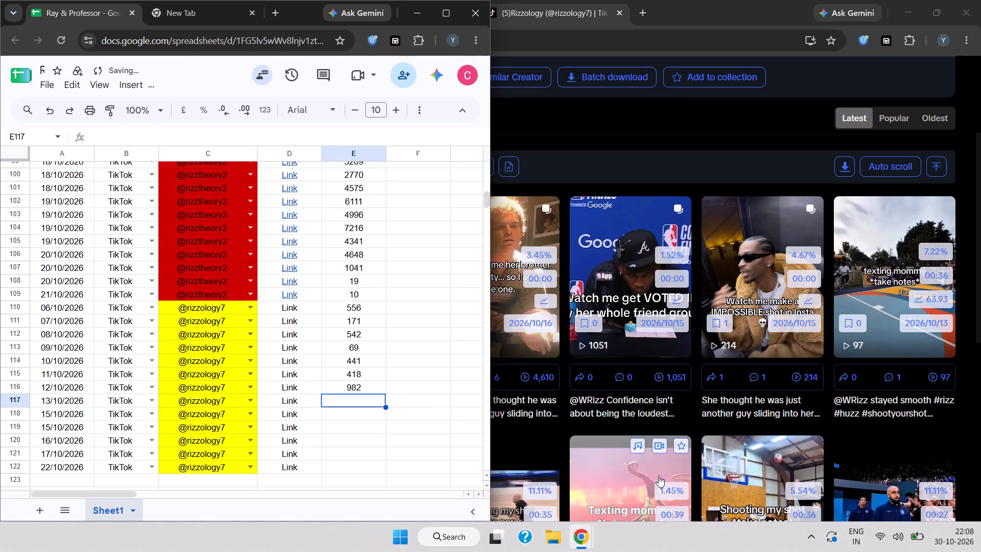
{"action": "type", "text": "97"}
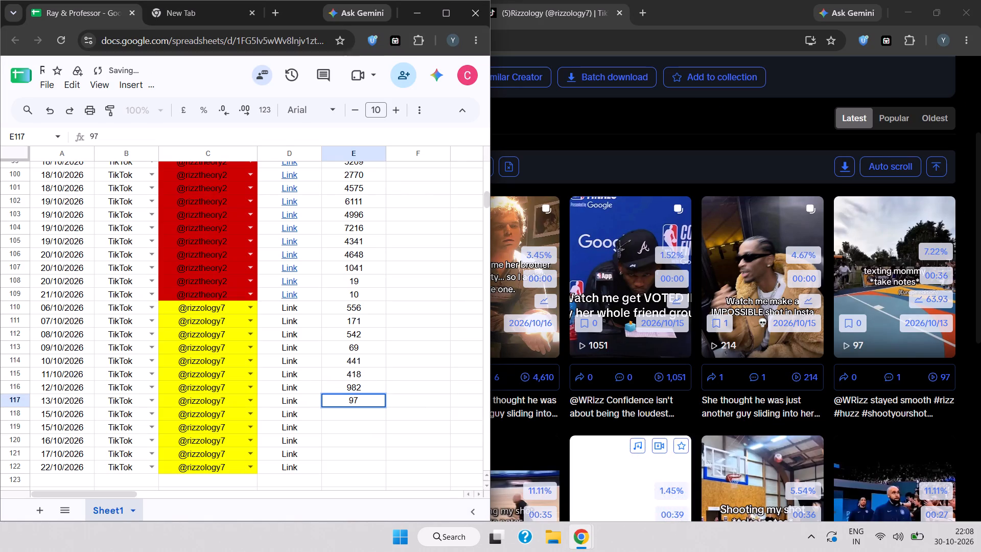
{"action": "key", "text": "Down"}
{"action": "type", "text": "214"}
{"action": "key", "text": "Down"}
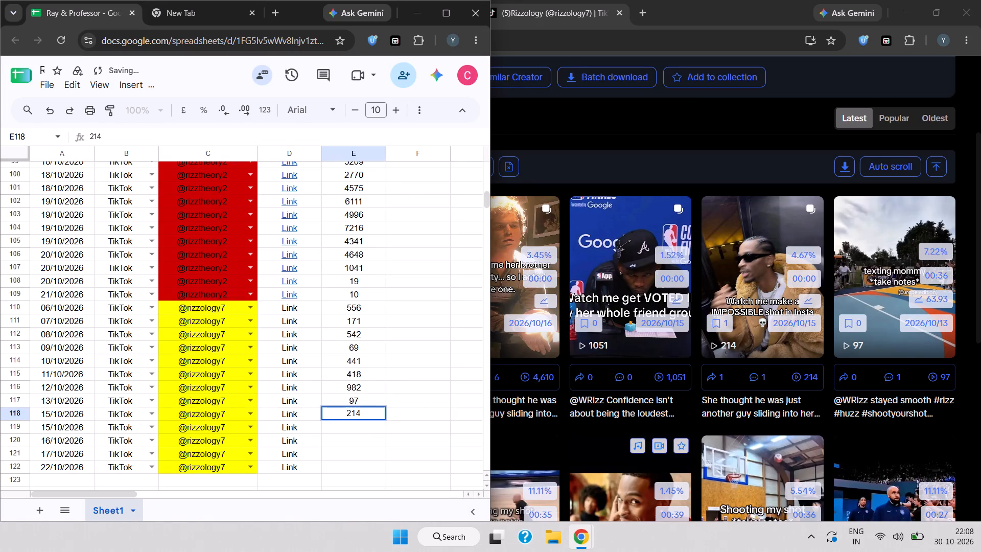
{"action": "left_click", "coordinate": [757, 133]}
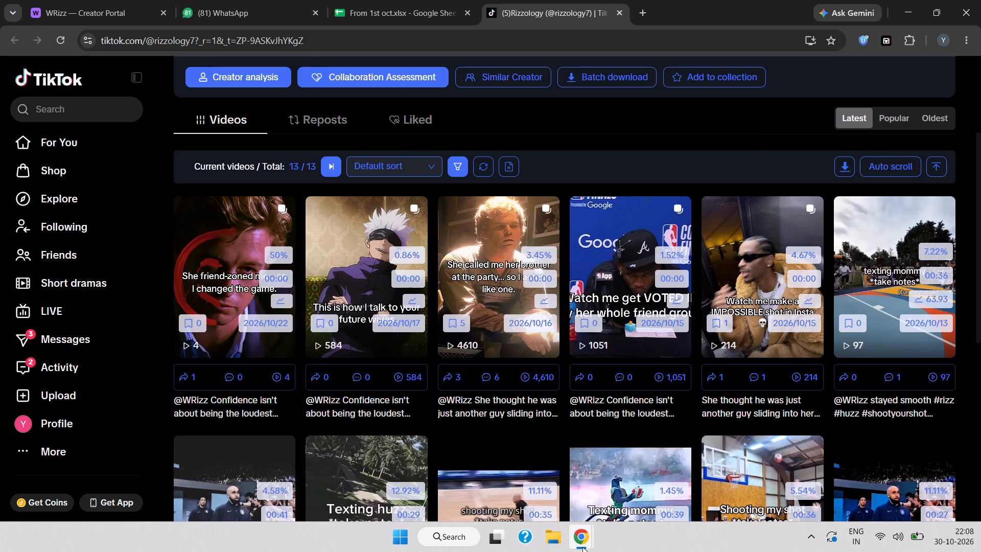
{"action": "left_click", "coordinate": [644, 484]}
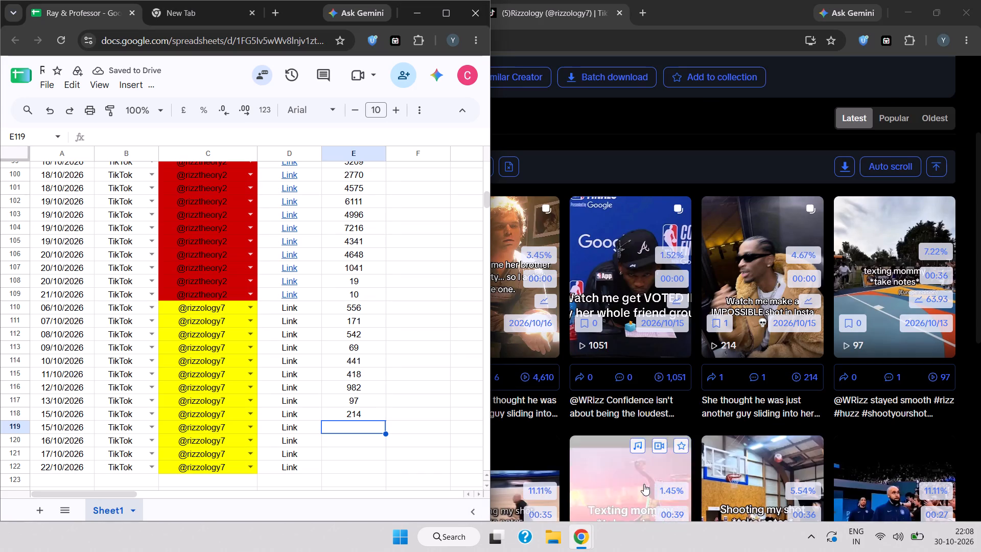
{"action": "type", "text": "1051"}
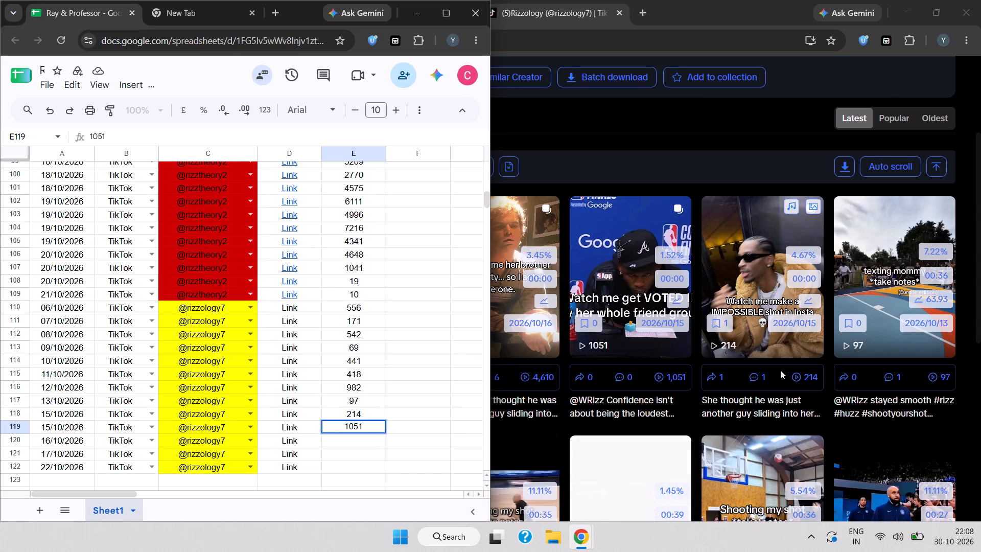
{"action": "left_click", "coordinate": [728, 126]}
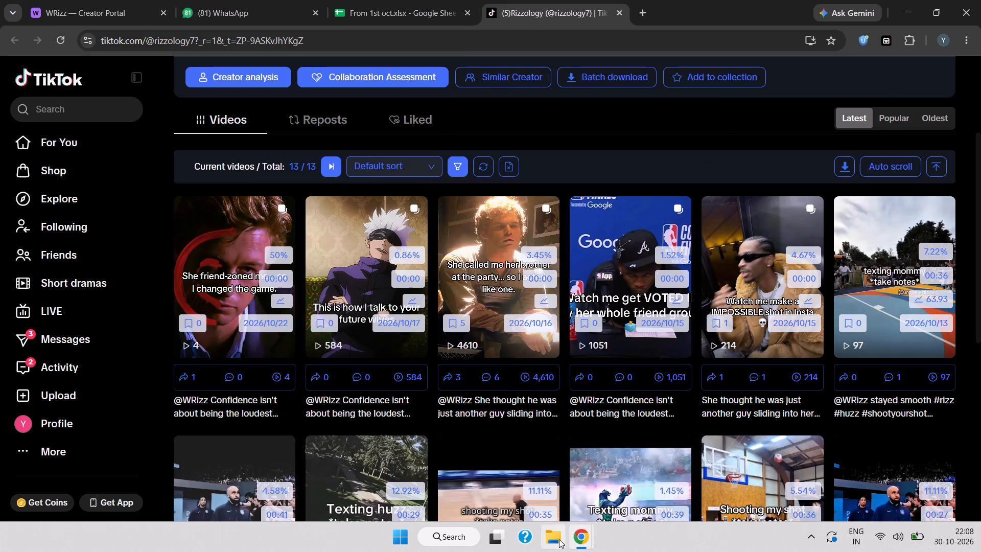
{"action": "left_click", "coordinate": [628, 484]}
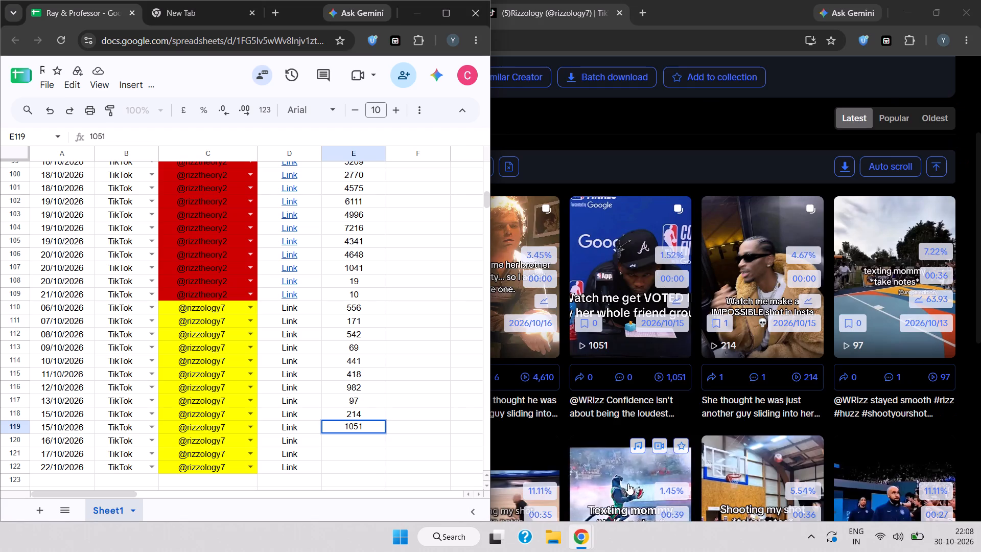
{"action": "key", "text": "Down"}
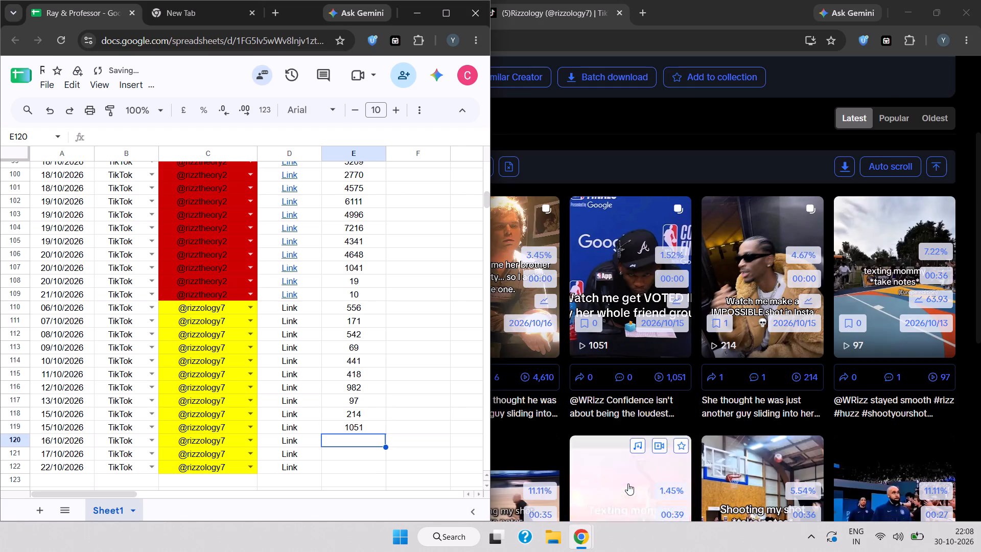
{"action": "type", "text": "4610"}
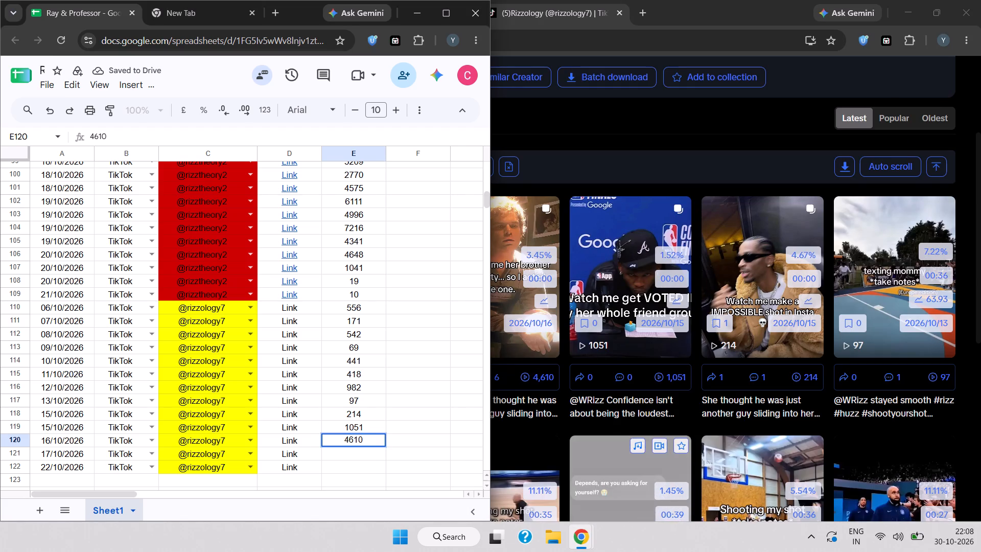
{"action": "left_click", "coordinate": [772, 137]}
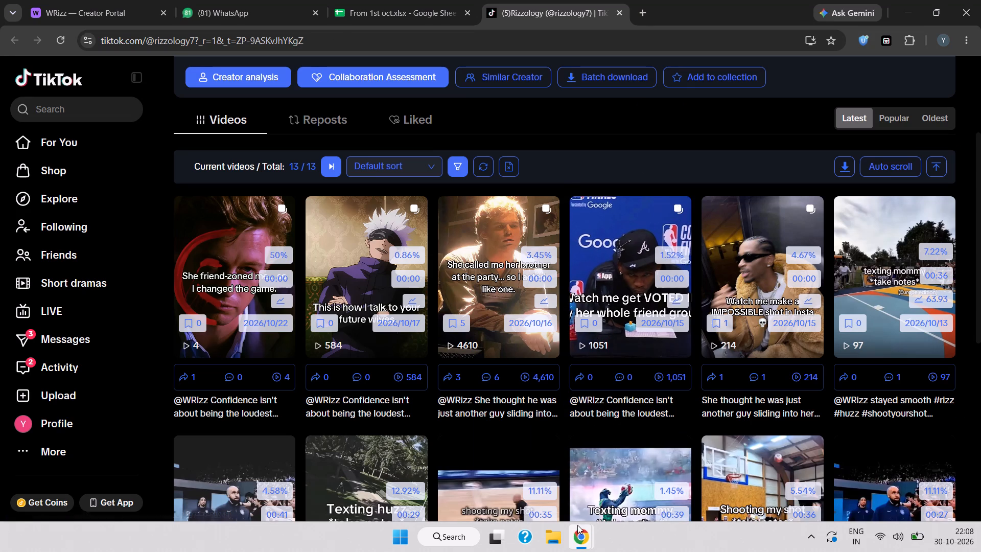
{"action": "left_click", "coordinate": [650, 472]}
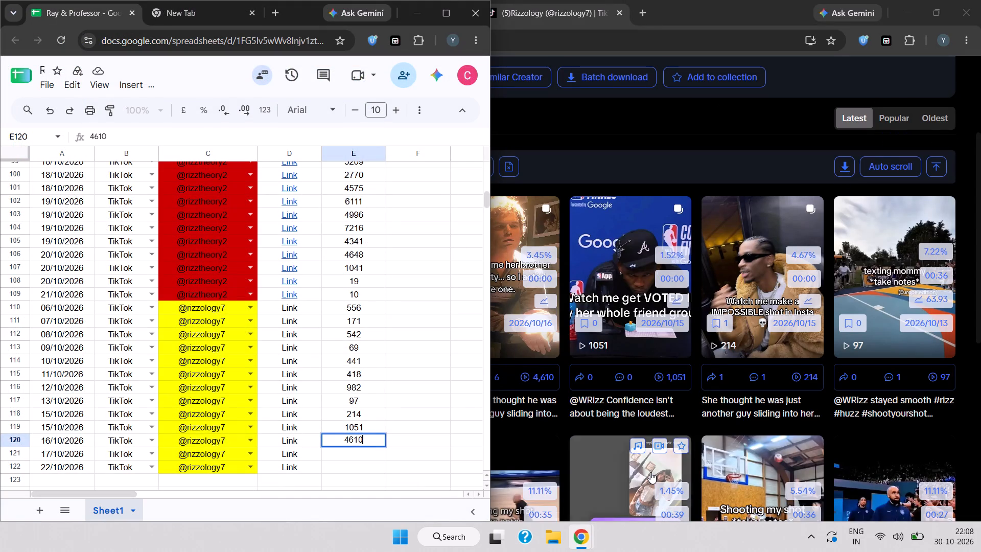
{"action": "key", "text": "Down"}
{"action": "key", "text": "5"}
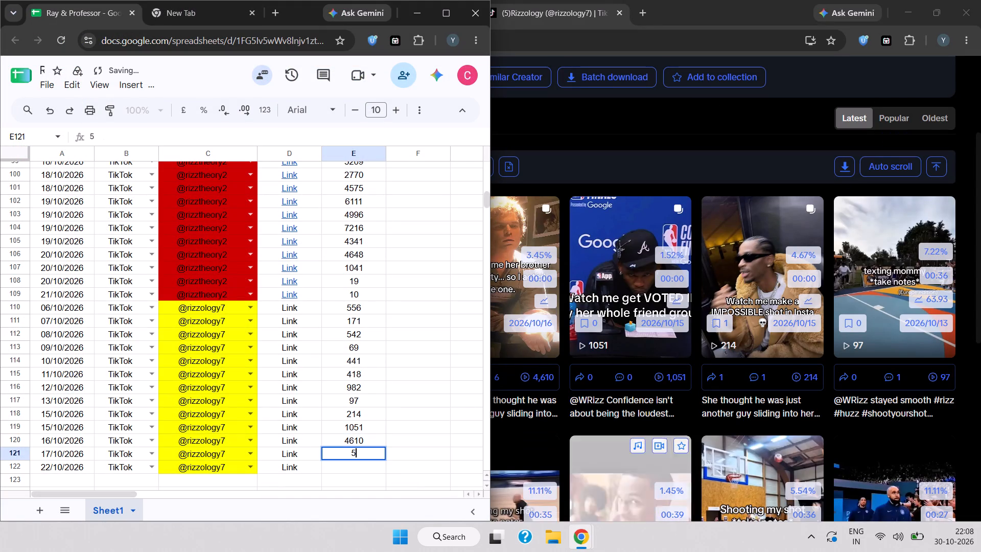
{"action": "type", "text": "84"}
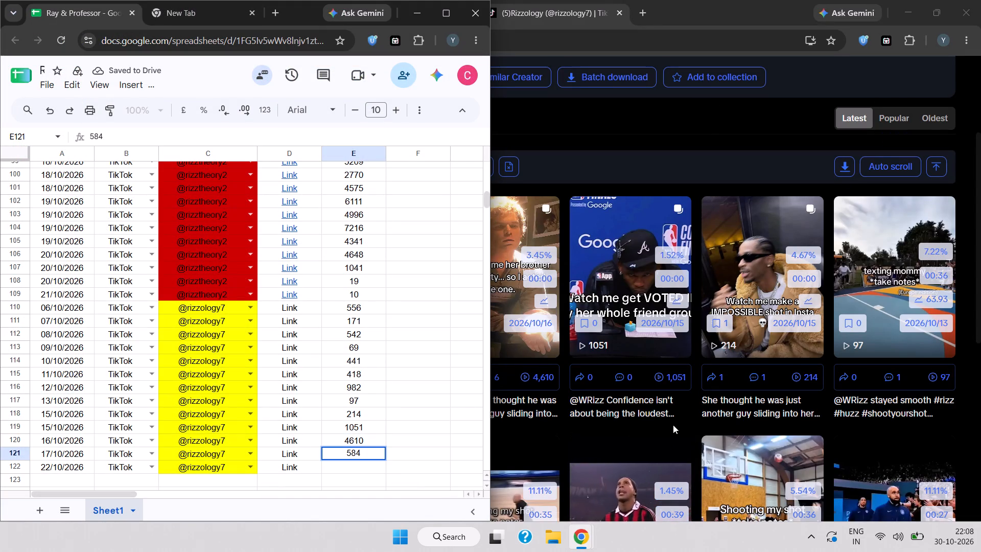
{"action": "left_click", "coordinate": [711, 133]}
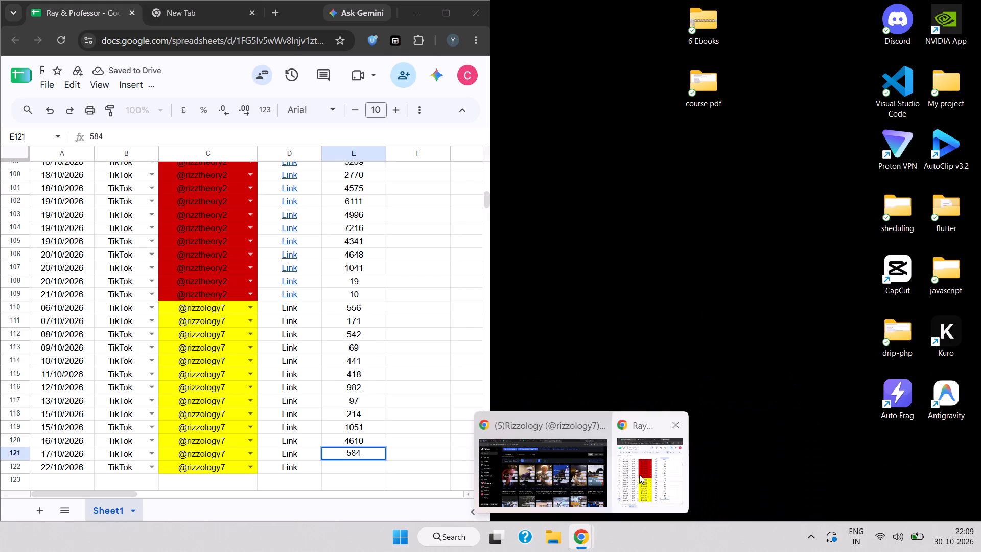
{"action": "left_click", "coordinate": [639, 475]}
{"action": "key", "text": "Down"}
{"action": "key", "text": "4"}
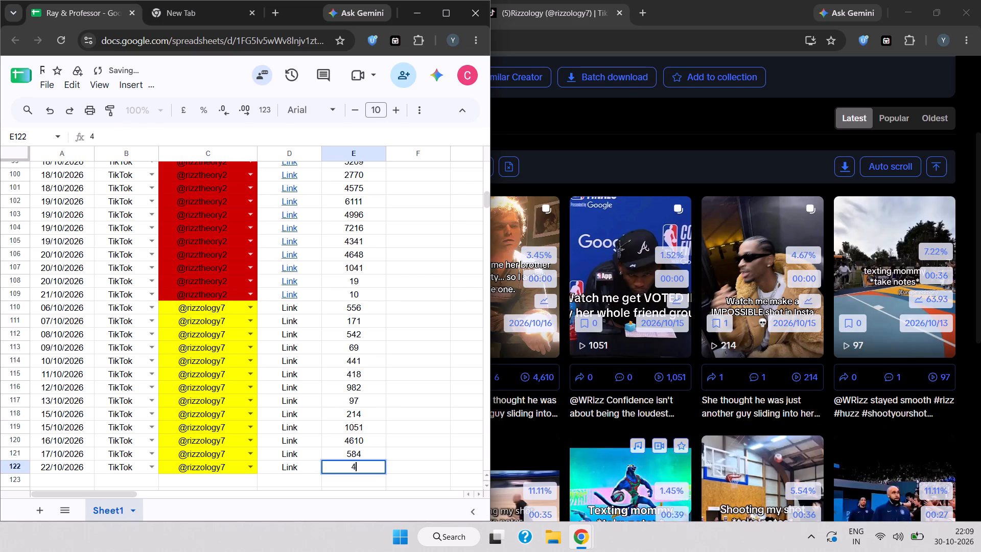
{"action": "left_click", "coordinate": [357, 480]}
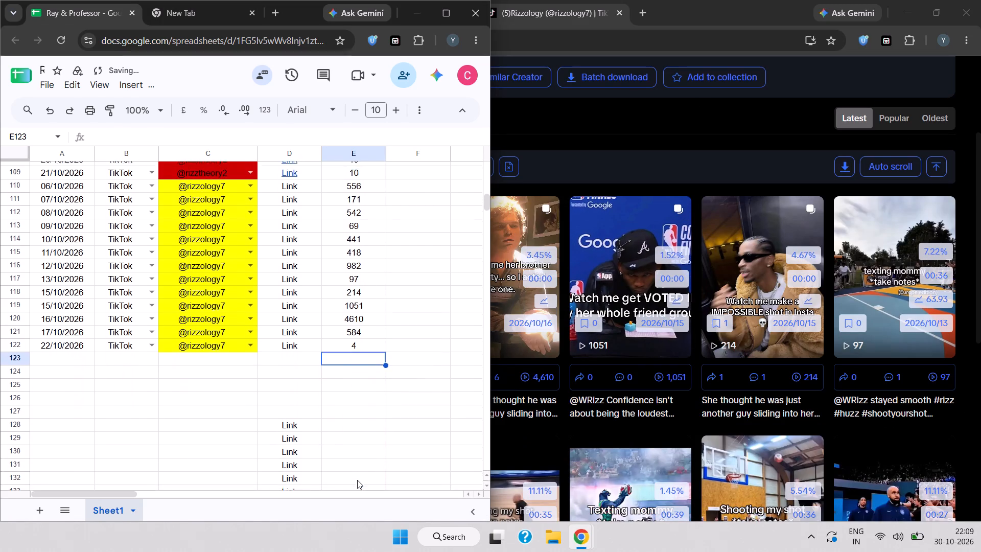
{"action": "left_click", "coordinate": [610, 125]}
{"action": "scroll", "coordinate": [631, 364], "scroll_direction": "down", "scroll_amount": 8}
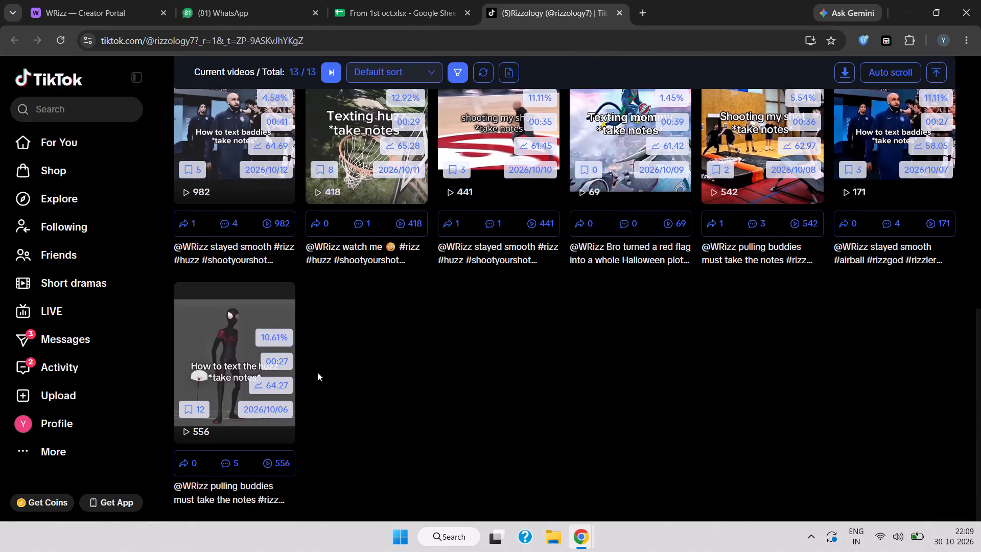
{"action": "left_click", "coordinate": [237, 370]}
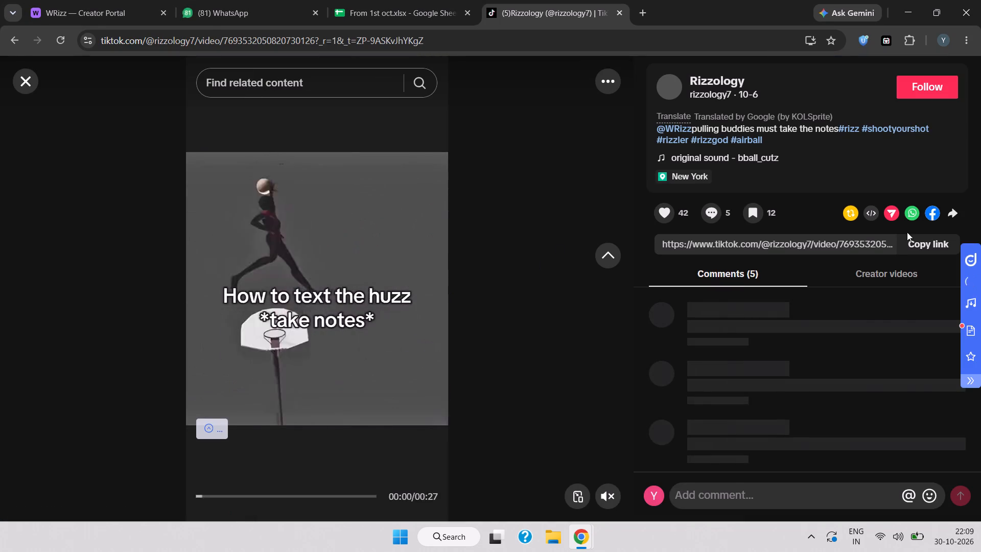
{"action": "left_click", "coordinate": [922, 242]}
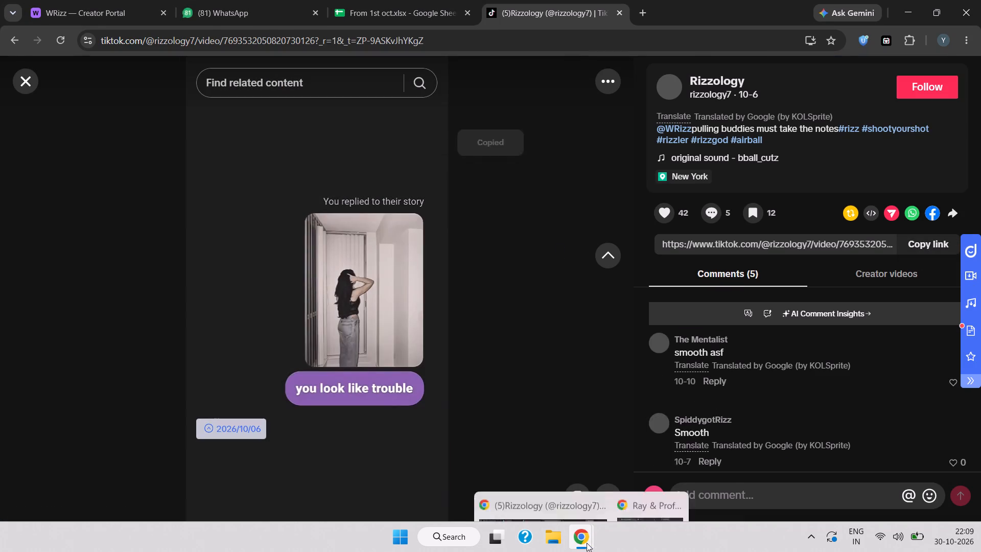
{"action": "left_click", "coordinate": [658, 446]}
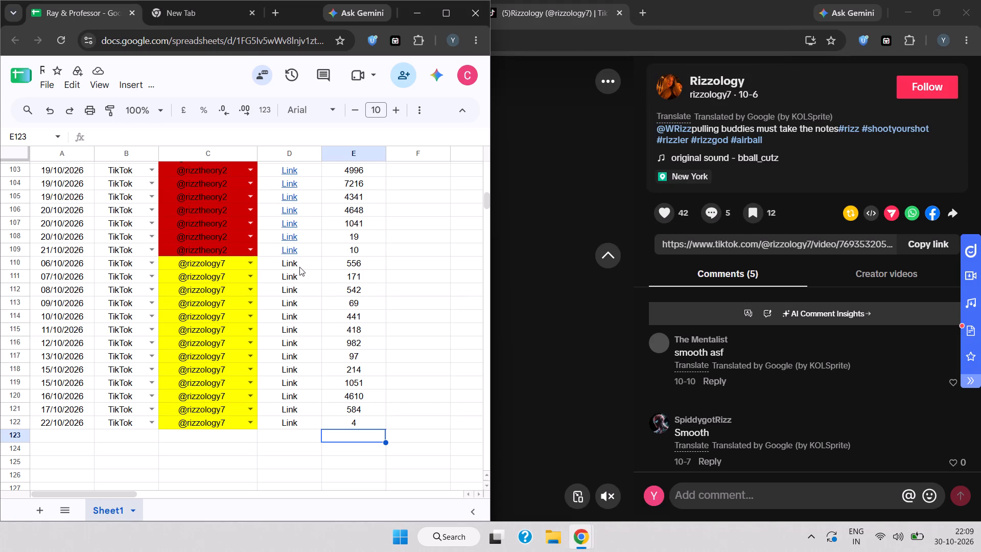
{"action": "right_click", "coordinate": [300, 266]}
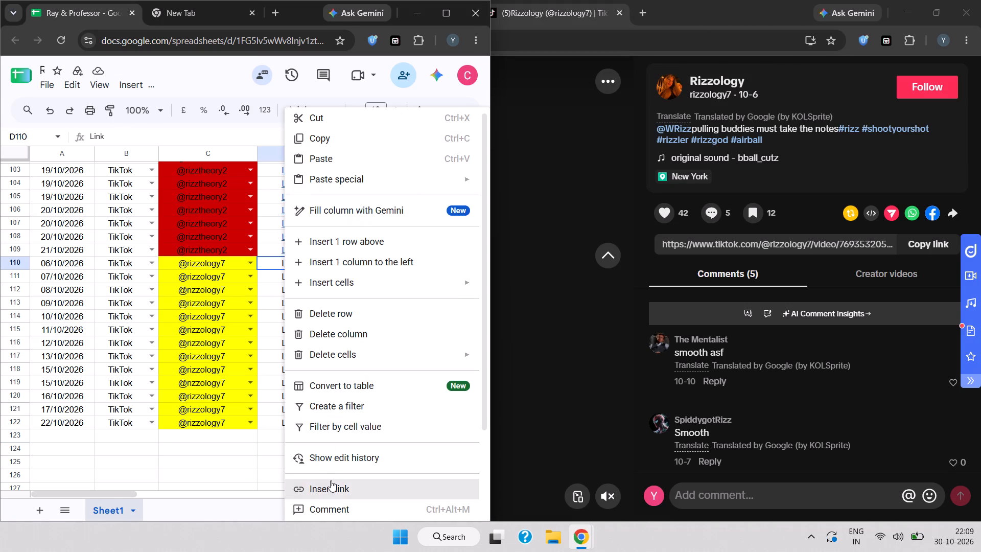
{"action": "left_click", "coordinate": [331, 480]}
{"action": "key", "text": "ctrl+v"}
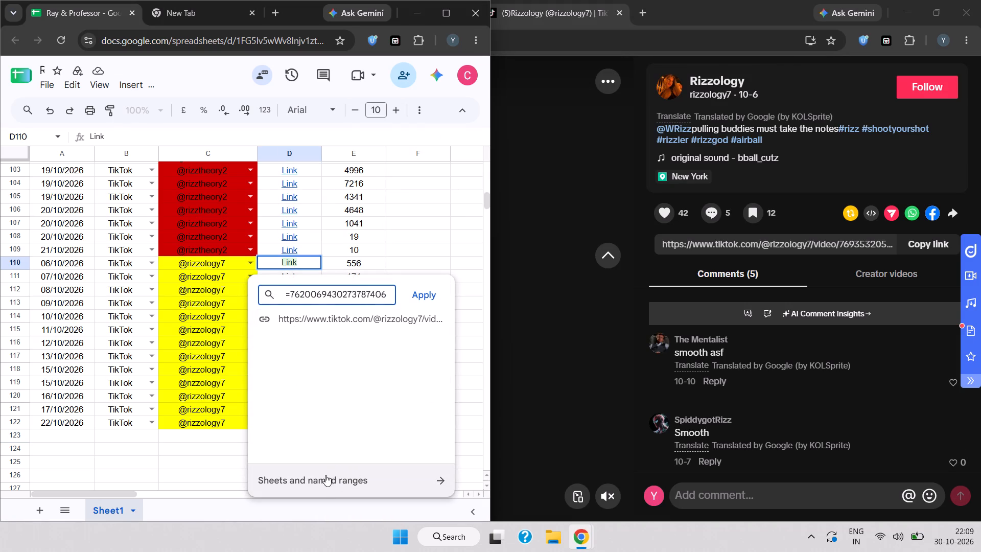
{"action": "left_click", "coordinate": [427, 291]}
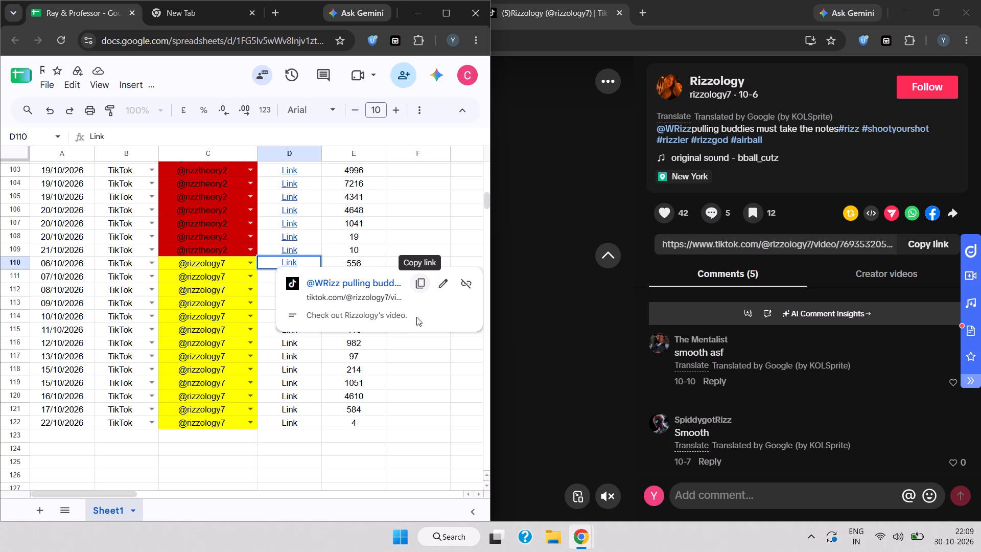
{"action": "left_click", "coordinate": [267, 273]}
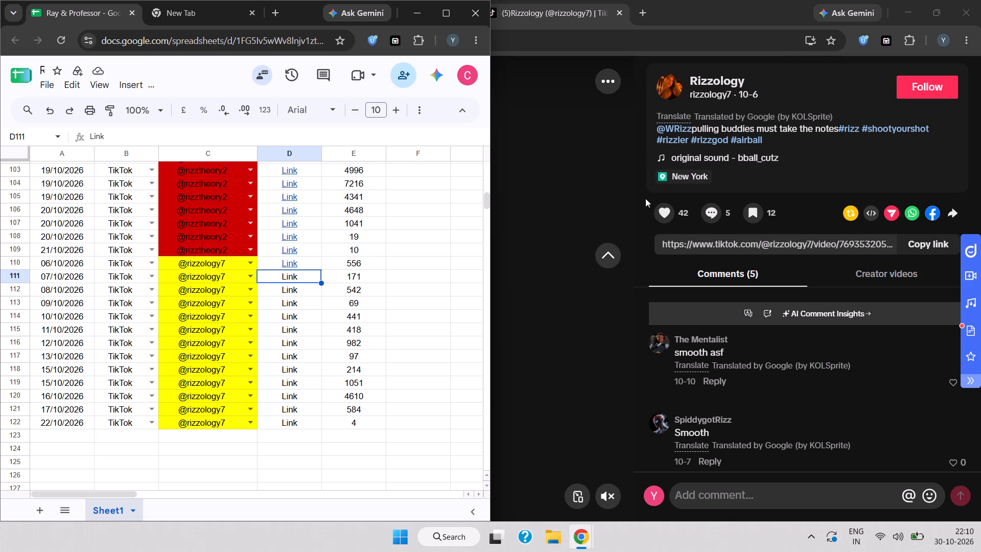
{"action": "left_click", "coordinate": [639, 163]}
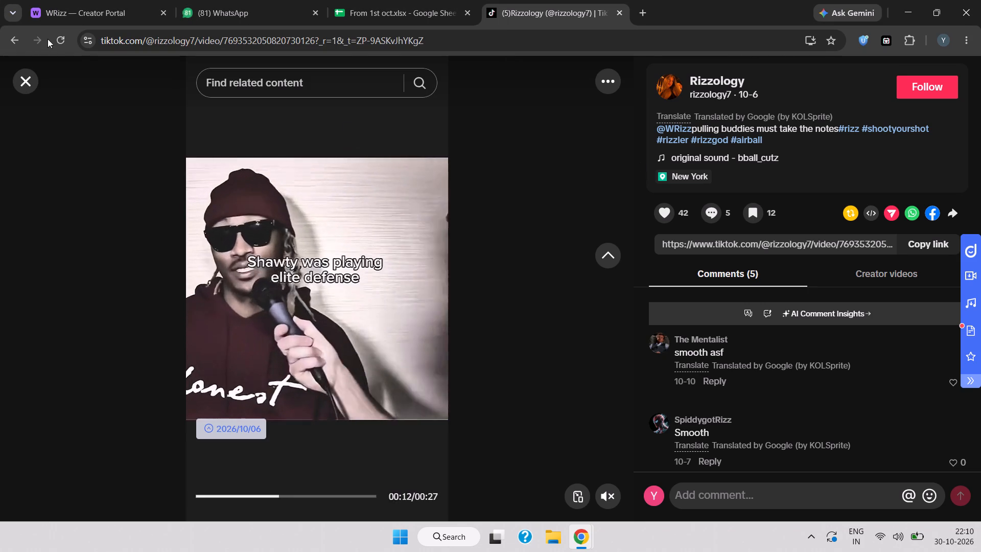
{"action": "left_click", "coordinate": [32, 73]}
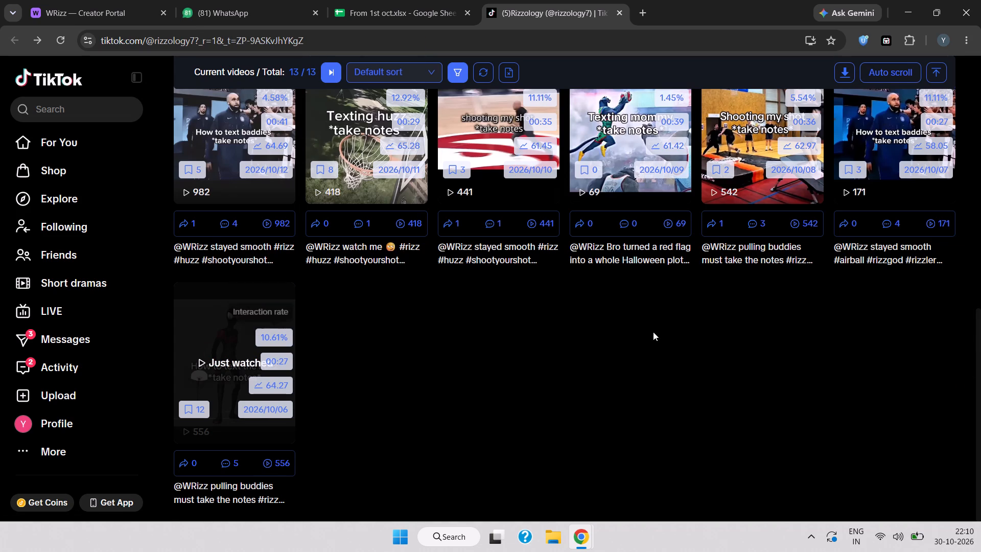
{"action": "left_click", "coordinate": [877, 139]}
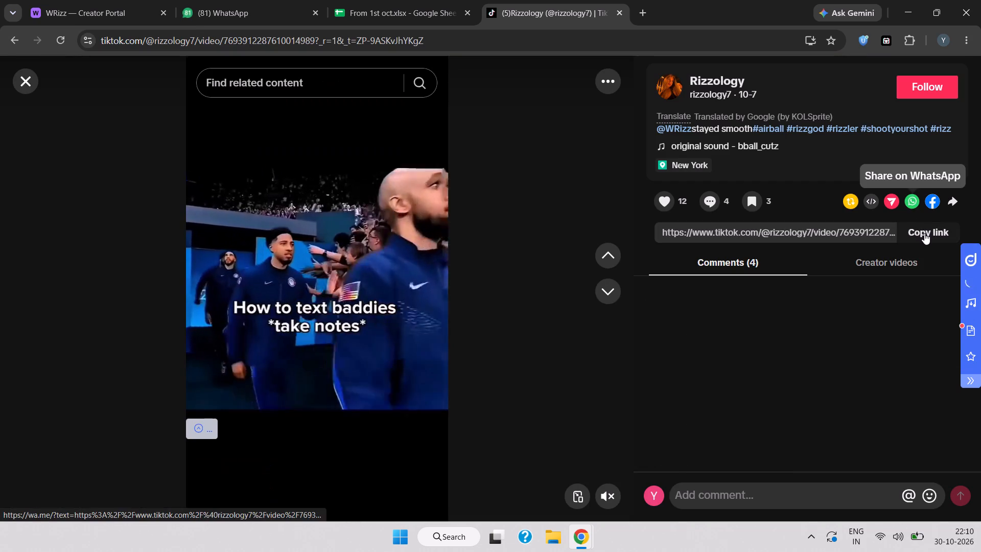
{"action": "left_click", "coordinate": [924, 233]}
{"action": "left_click", "coordinate": [638, 492]}
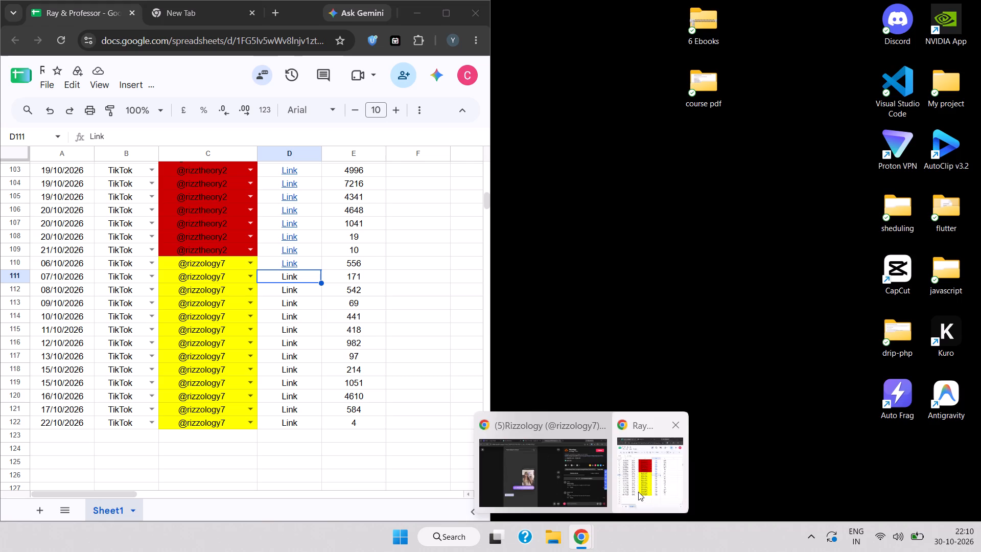
{"action": "right_click", "coordinate": [308, 278]}
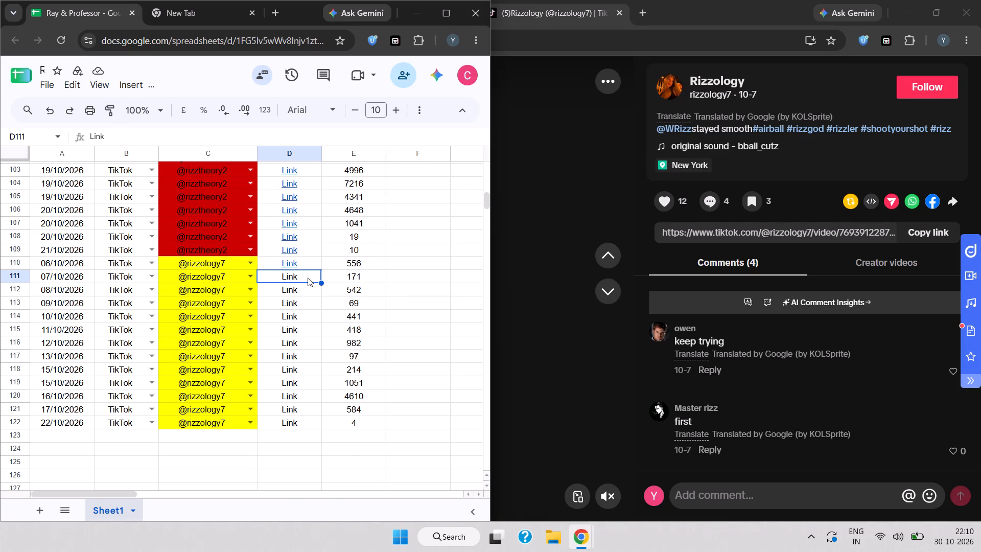
{"action": "left_click", "coordinate": [332, 491]}
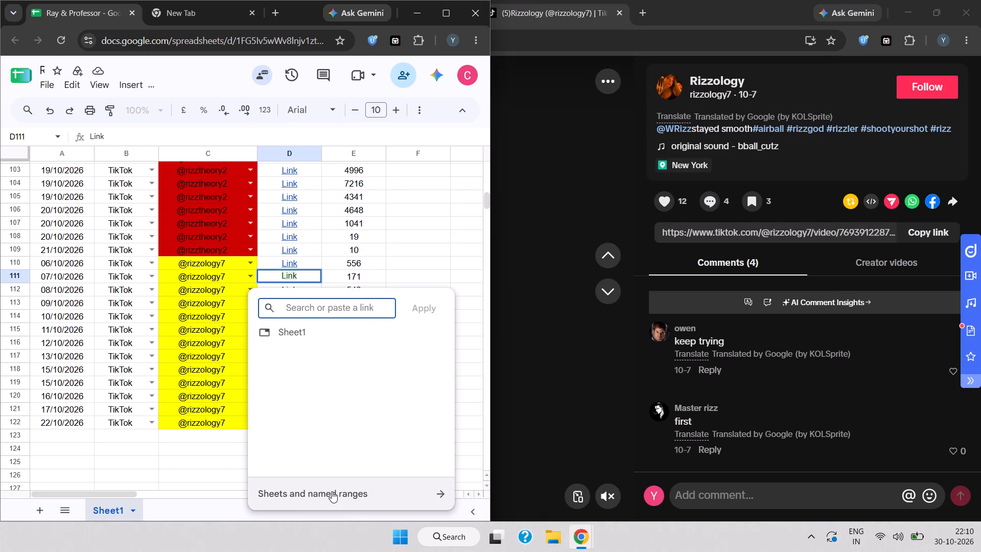
{"action": "key", "text": "ctrl+v"}
{"action": "left_click", "coordinate": [426, 306]}
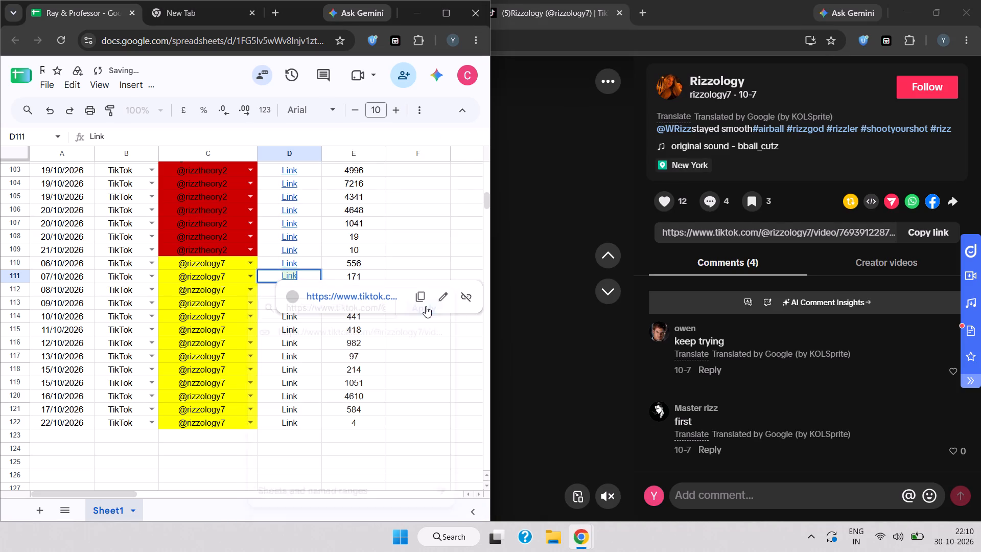
{"action": "left_click", "coordinate": [619, 178]}
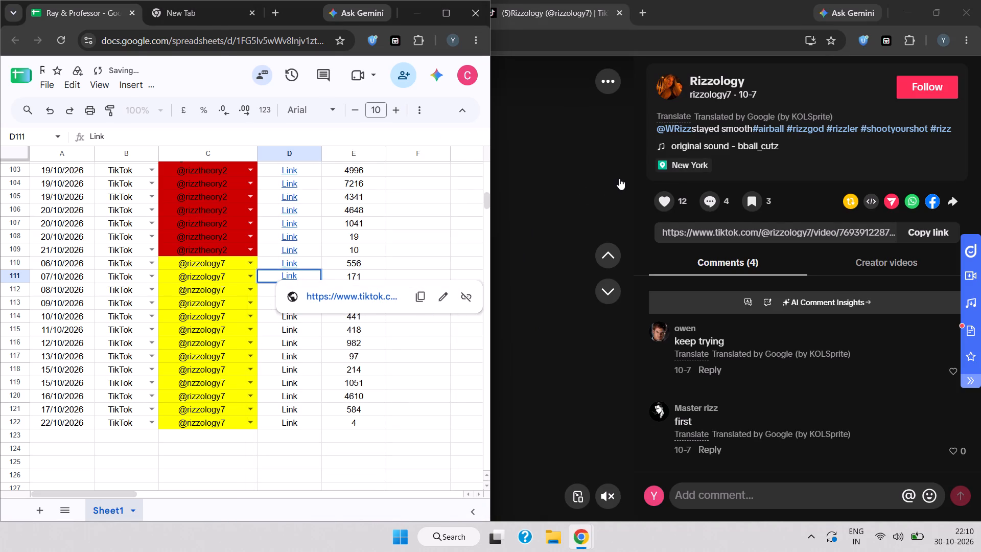
{"action": "left_click", "coordinate": [27, 81]}
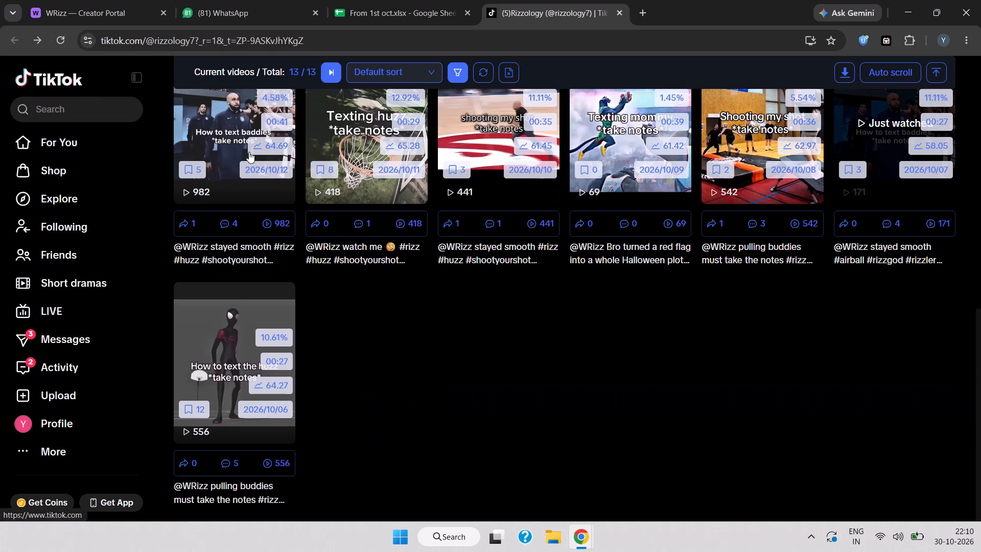
{"action": "left_click", "coordinate": [758, 107]}
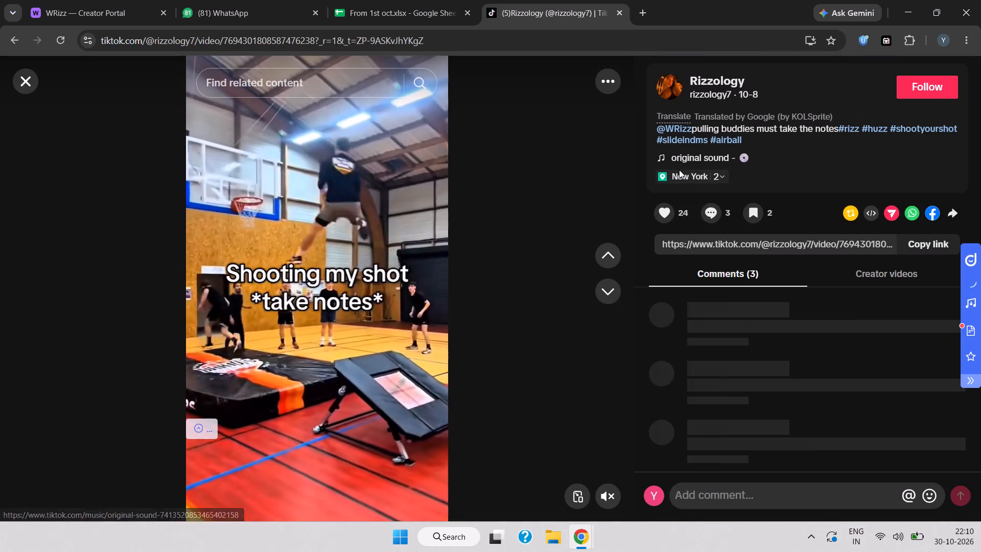
{"action": "left_click", "coordinate": [917, 240]}
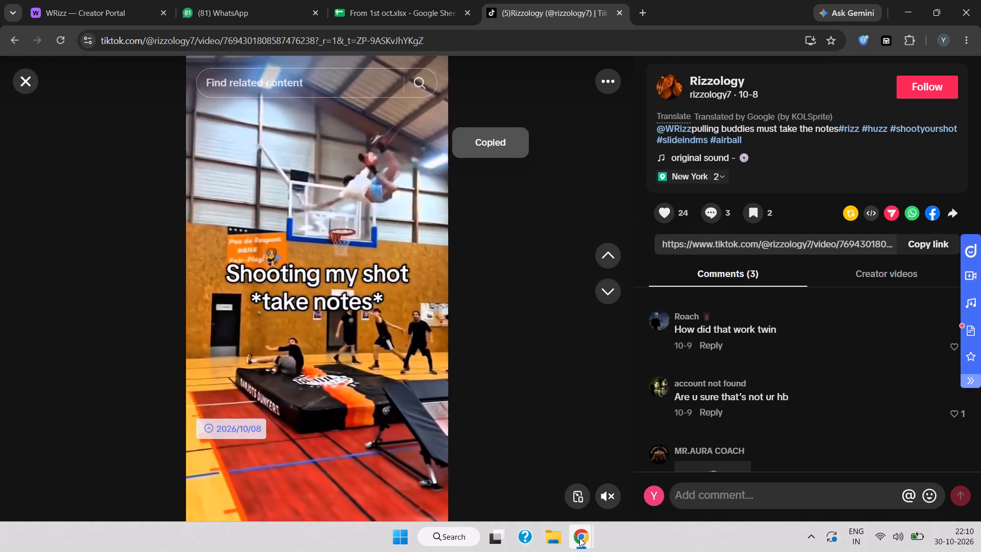
{"action": "left_click", "coordinate": [641, 478]}
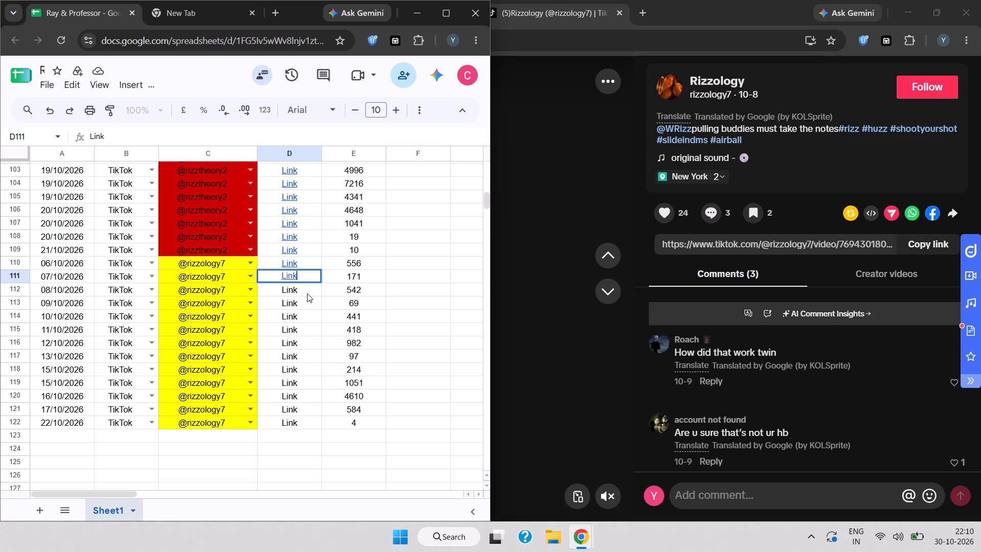
{"action": "right_click", "coordinate": [307, 293]}
{"action": "left_click", "coordinate": [327, 485]}
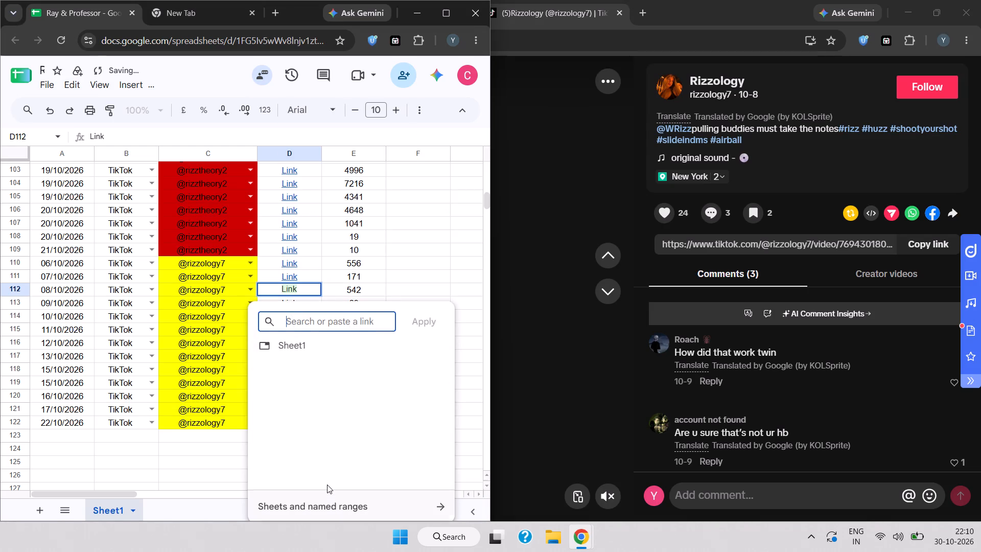
{"action": "key", "text": "ctrl+v"}
{"action": "left_click", "coordinate": [415, 317]}
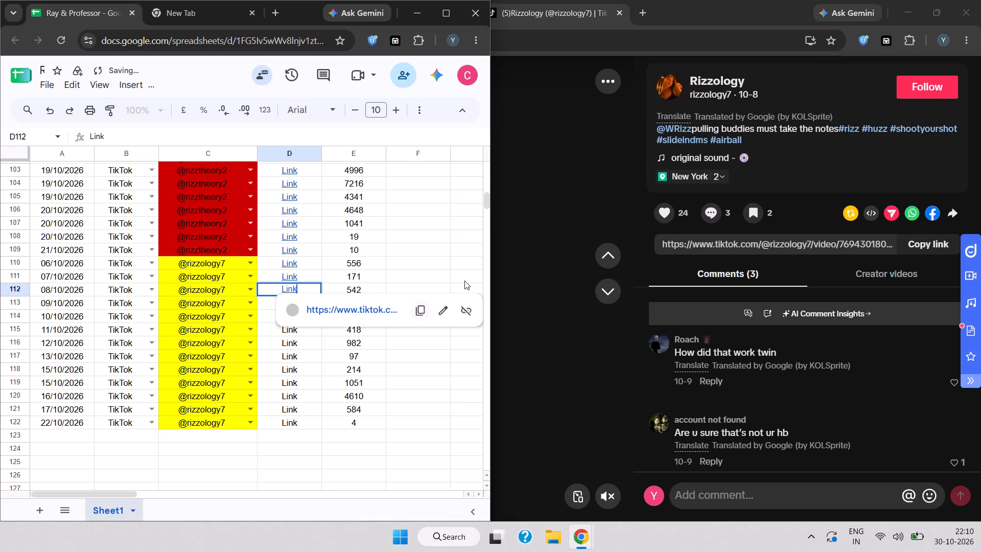
{"action": "left_click", "coordinate": [610, 168]}
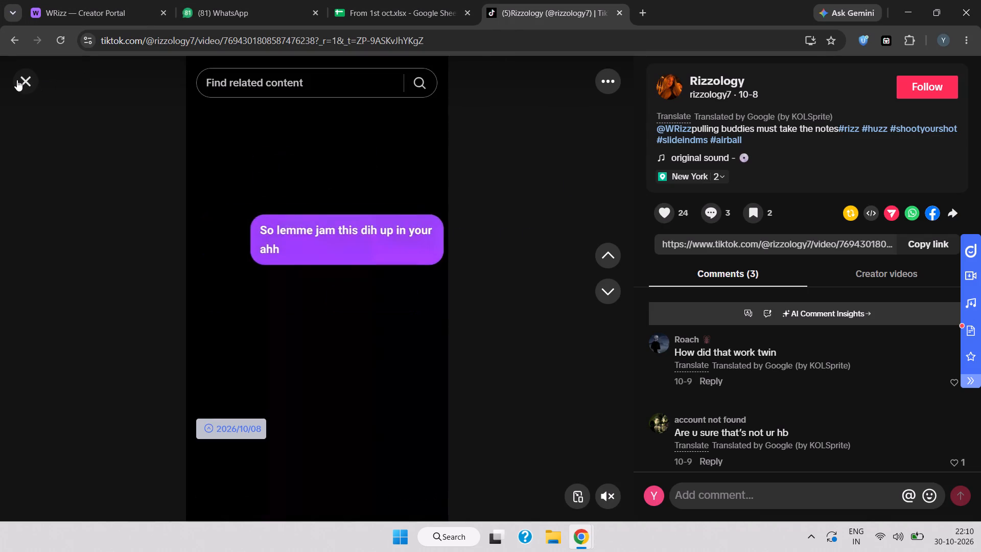
{"action": "left_click", "coordinate": [17, 80]}
{"action": "scroll", "coordinate": [590, 262], "scroll_direction": "up", "scroll_amount": 2}
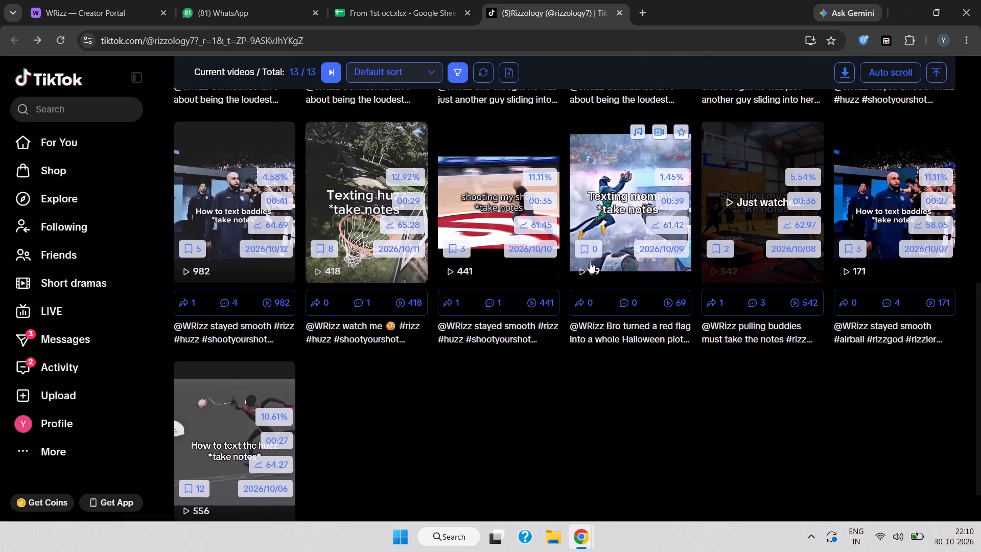
{"action": "left_click", "coordinate": [613, 209]}
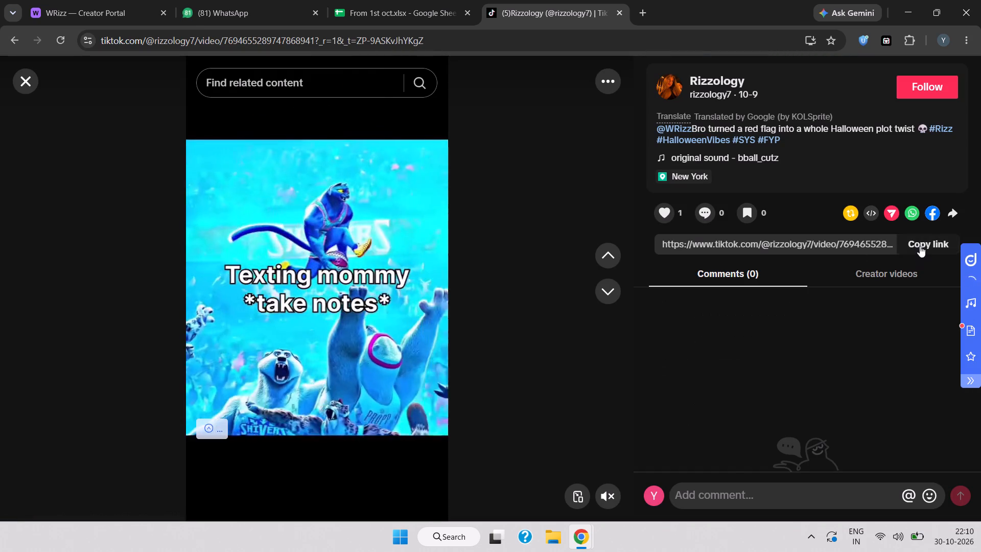
{"action": "left_click", "coordinate": [920, 246]}
{"action": "left_click", "coordinate": [638, 453]}
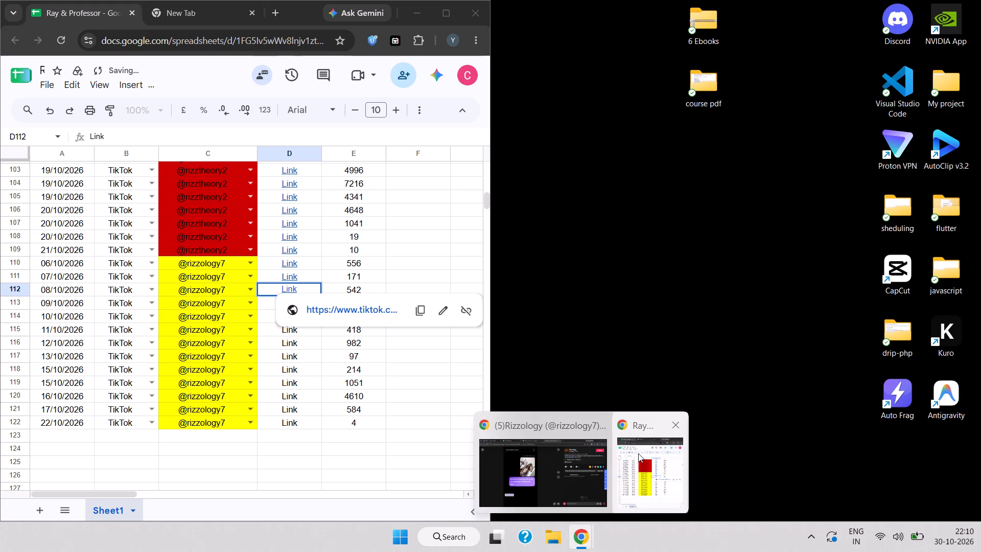
{"action": "right_click", "coordinate": [310, 303]}
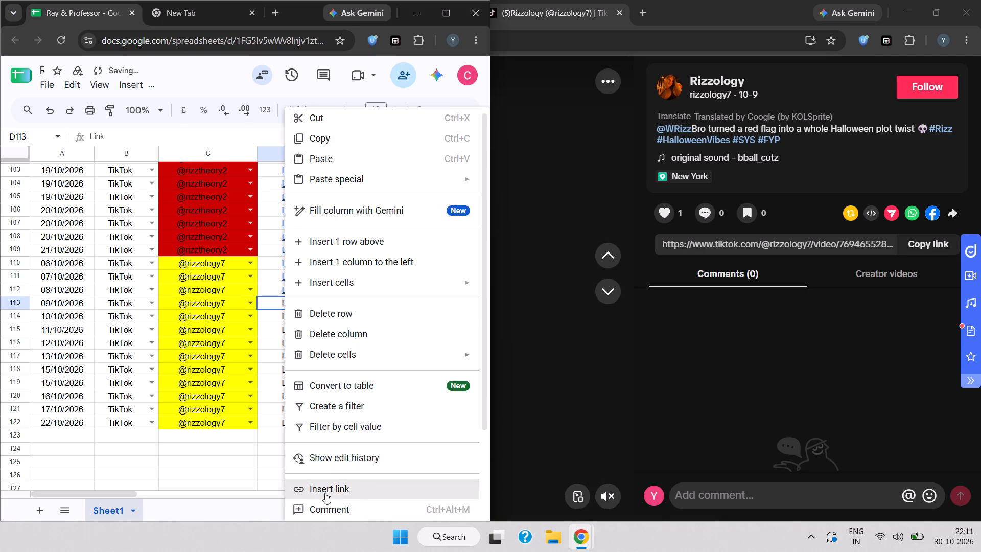
{"action": "left_click", "coordinate": [338, 487]}
{"action": "key", "text": "ctrl+v"}
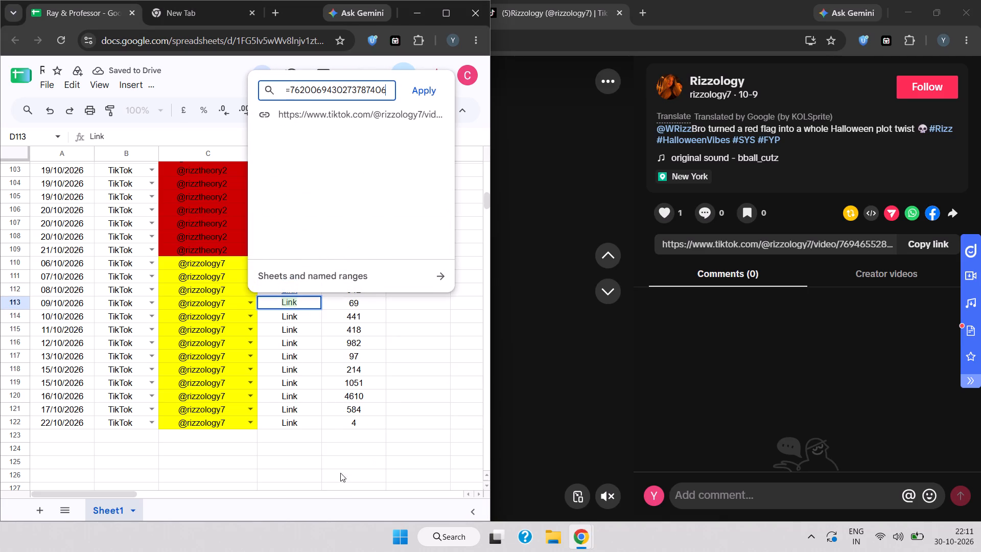
{"action": "left_click", "coordinate": [423, 80]}
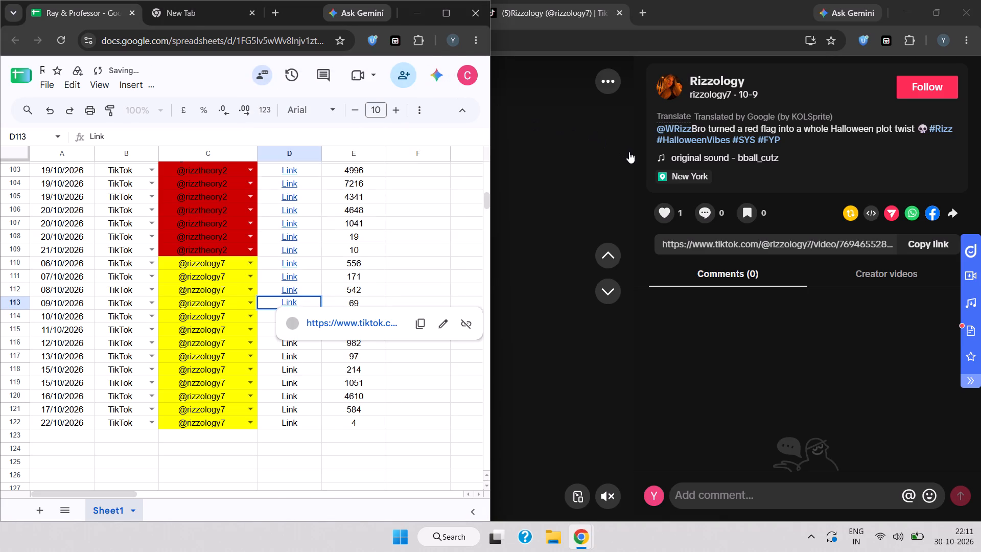
{"action": "left_click", "coordinate": [629, 152]}
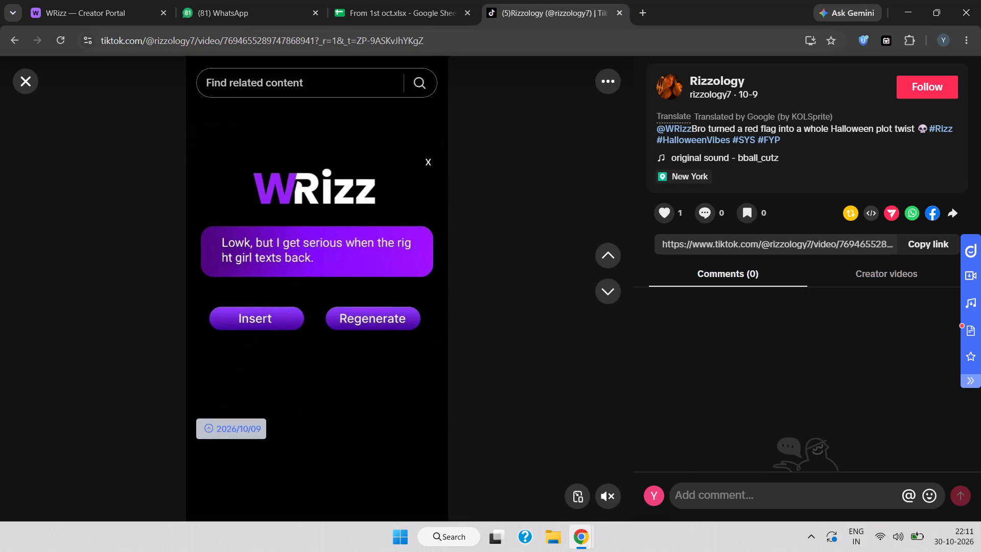
{"action": "left_click_drag", "start_coordinate": [12, 87], "coordinate": [26, 83]}
{"action": "left_click", "coordinate": [26, 83]}
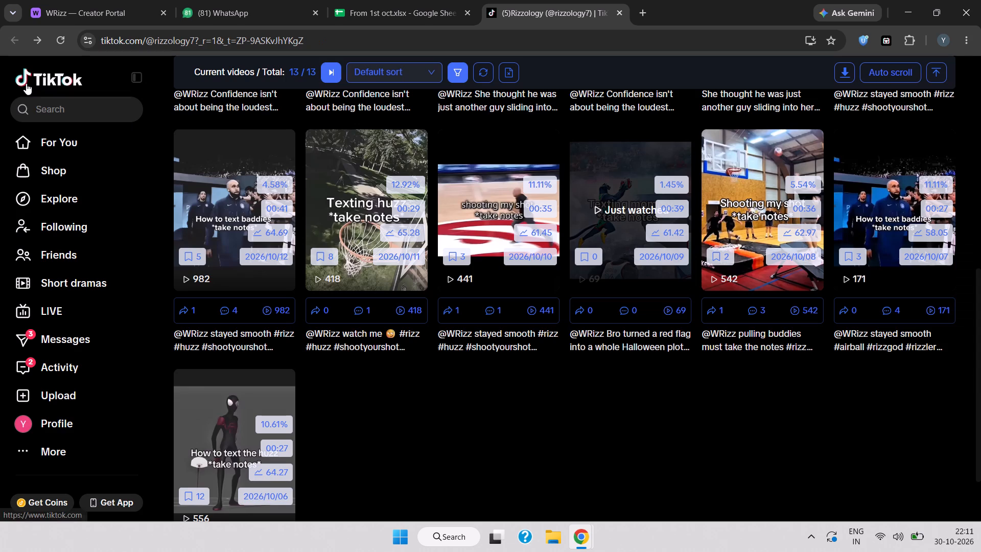
{"action": "left_click", "coordinate": [500, 244]}
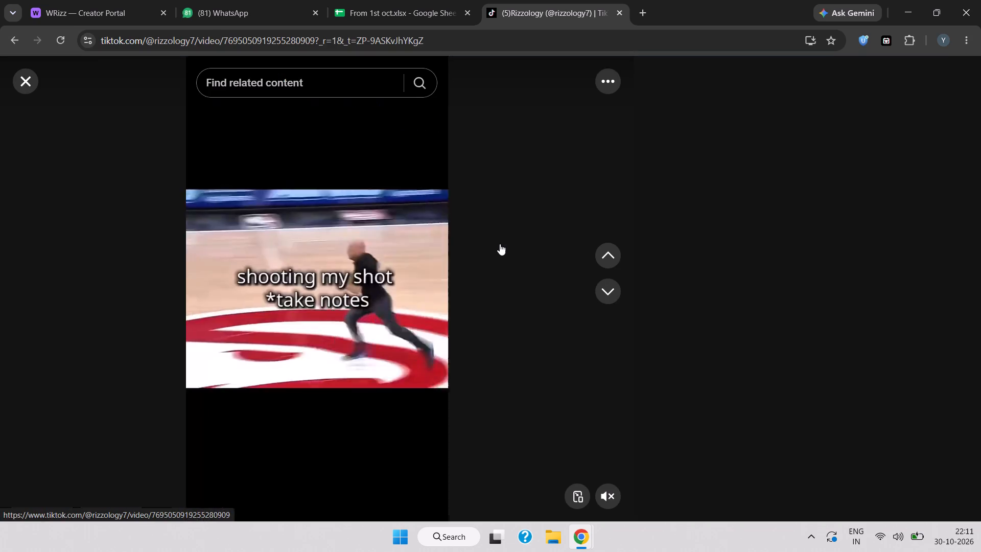
{"action": "left_click", "coordinate": [926, 240]}
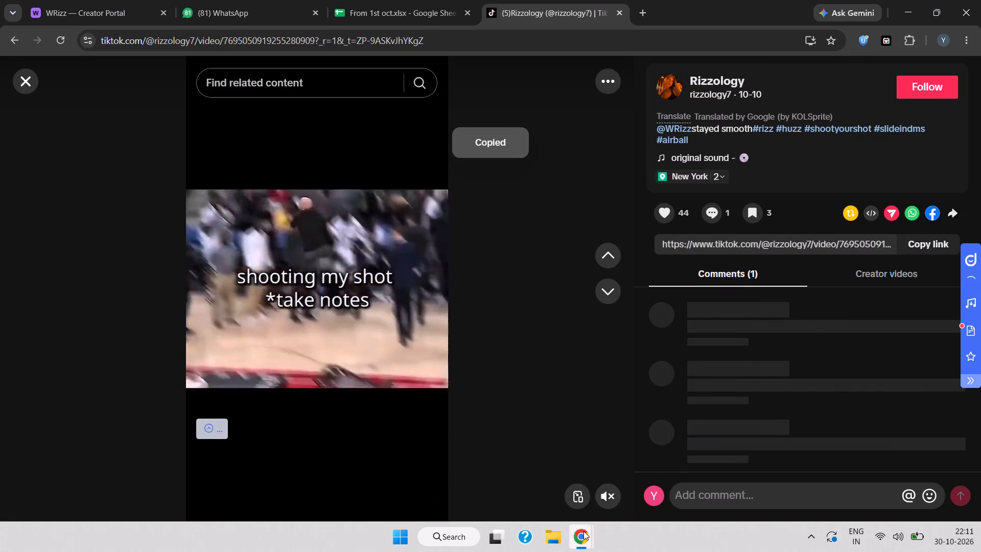
{"action": "left_click", "coordinate": [641, 470]}
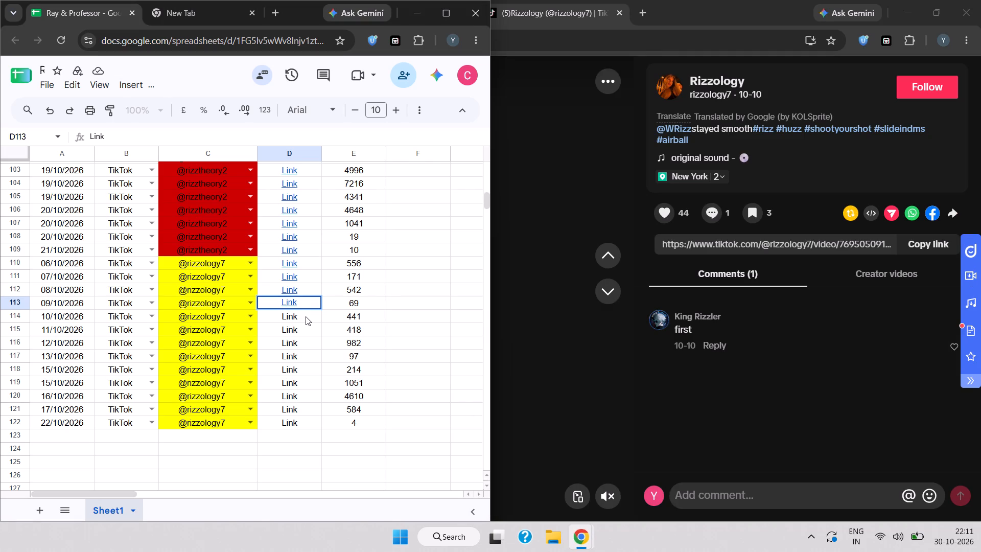
{"action": "right_click", "coordinate": [306, 316]}
{"action": "left_click", "coordinate": [327, 481]}
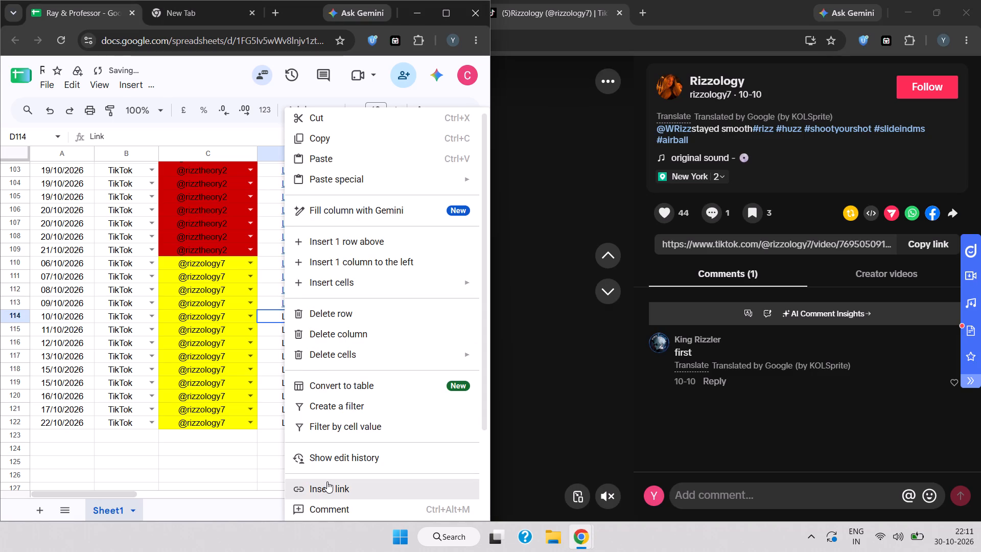
{"action": "key", "text": "ctrl+v"}
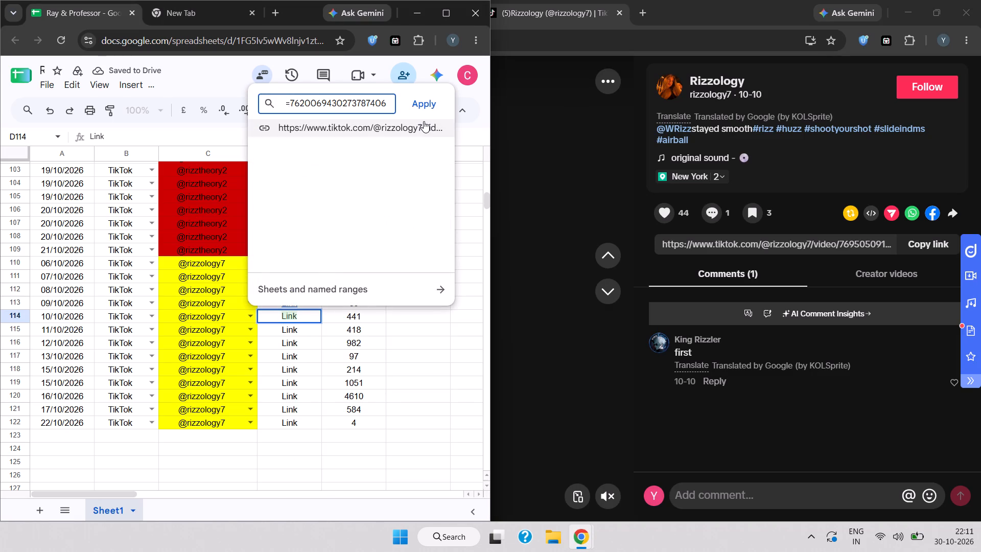
{"action": "left_click", "coordinate": [422, 109]}
{"action": "left_click", "coordinate": [610, 145]}
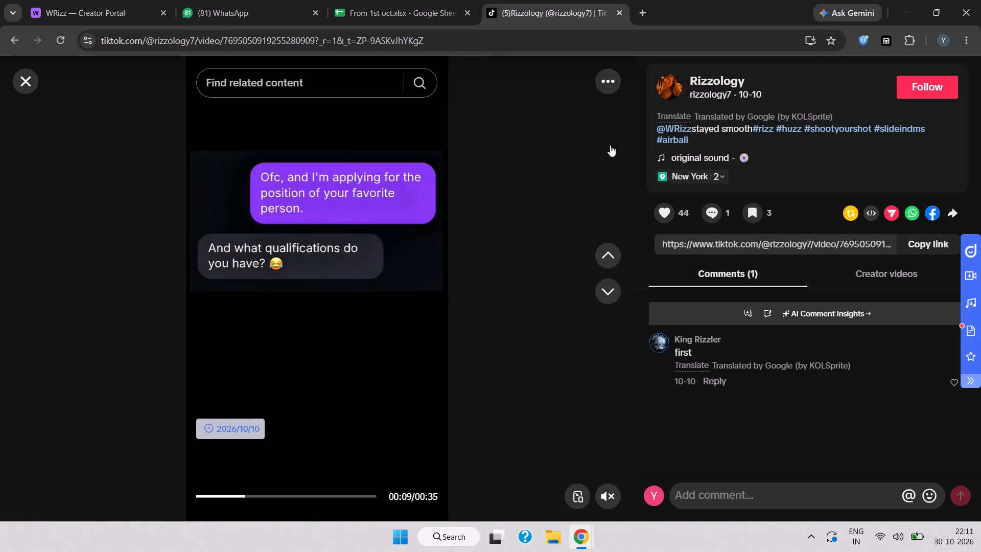
{"action": "left_click", "coordinate": [19, 86]}
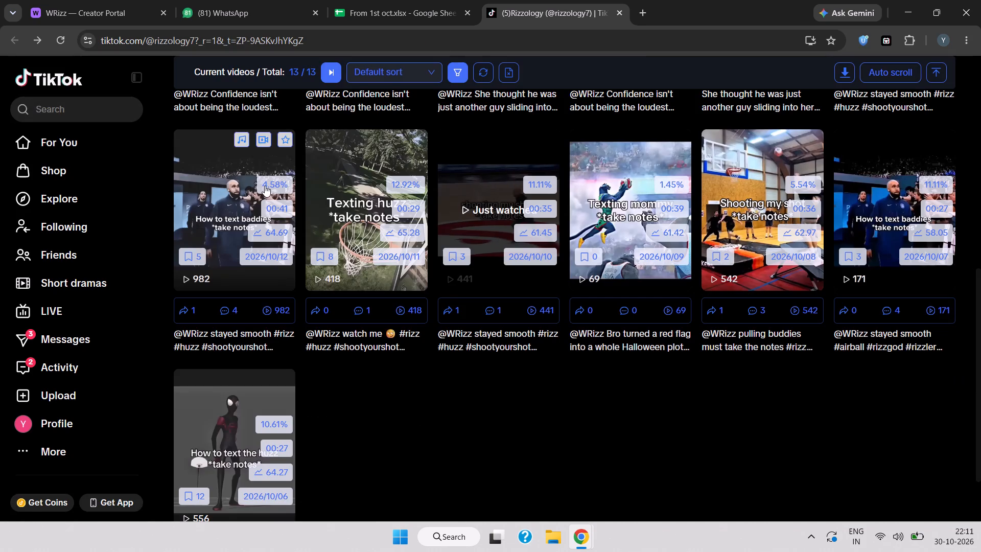
{"action": "left_click", "coordinate": [364, 206]}
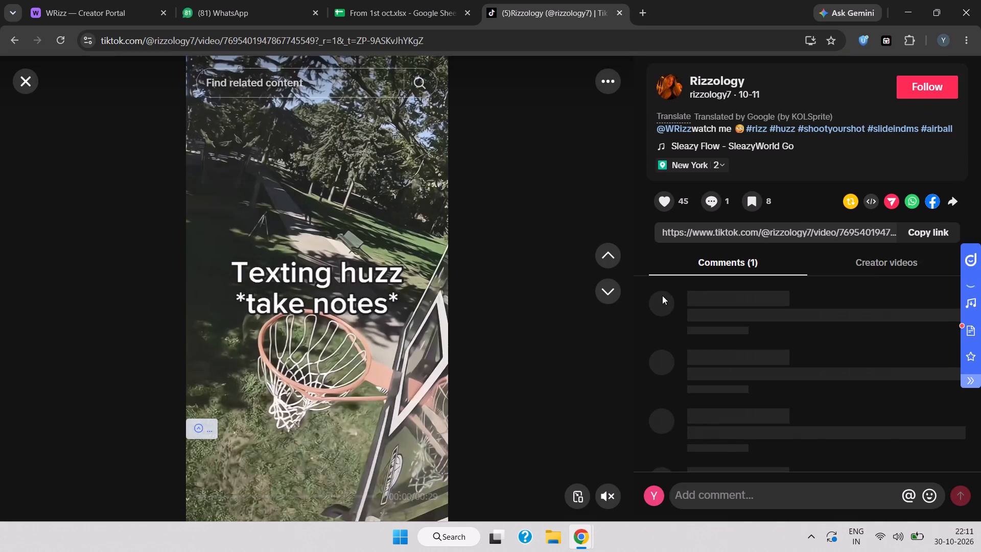
{"action": "left_click", "coordinate": [926, 234]}
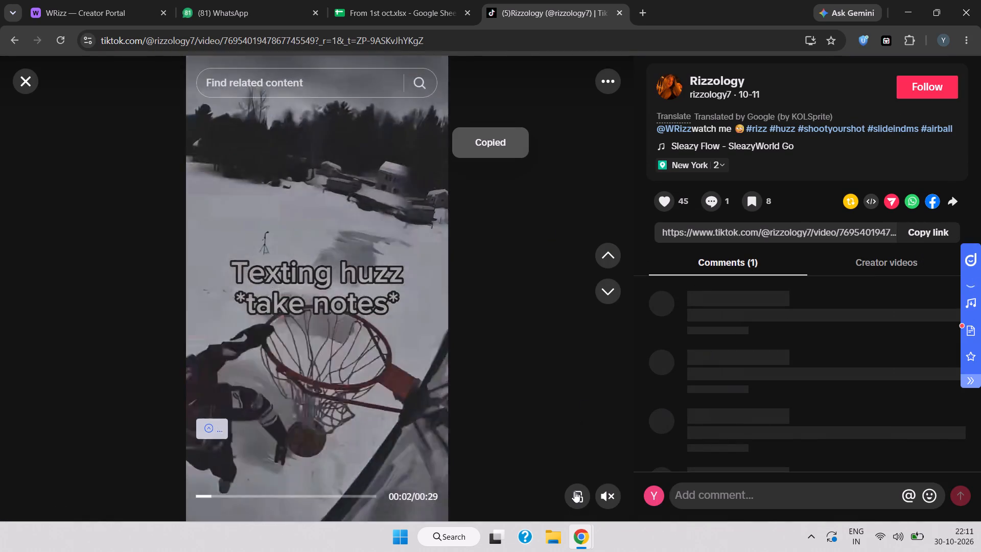
{"action": "left_click", "coordinate": [636, 494]}
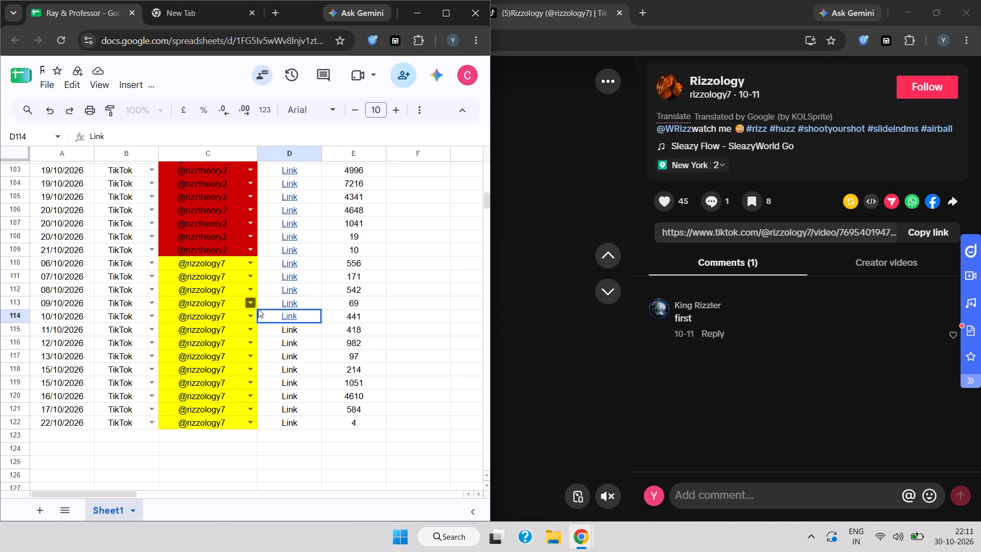
{"action": "right_click", "coordinate": [305, 331]}
{"action": "left_click", "coordinate": [330, 482]}
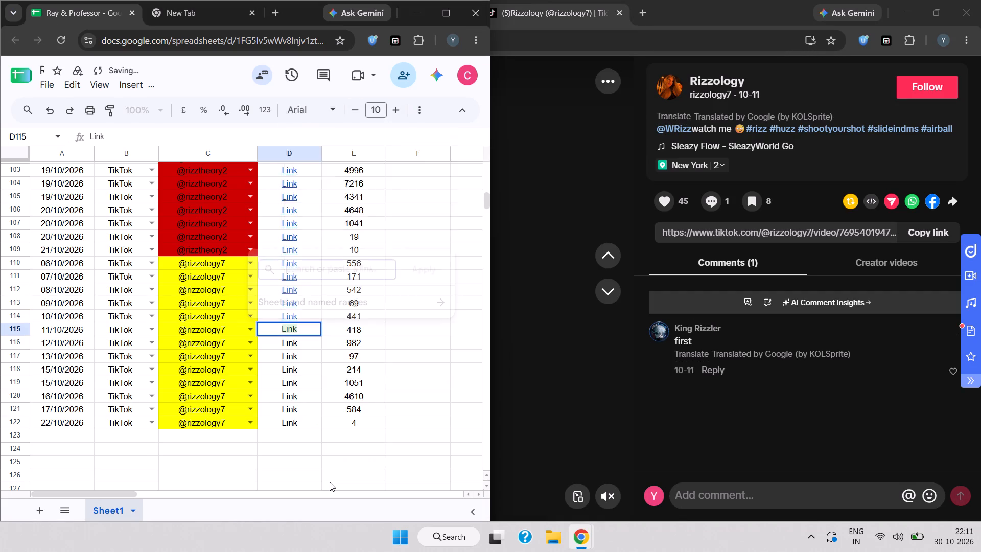
{"action": "key", "text": "ctrl+v"}
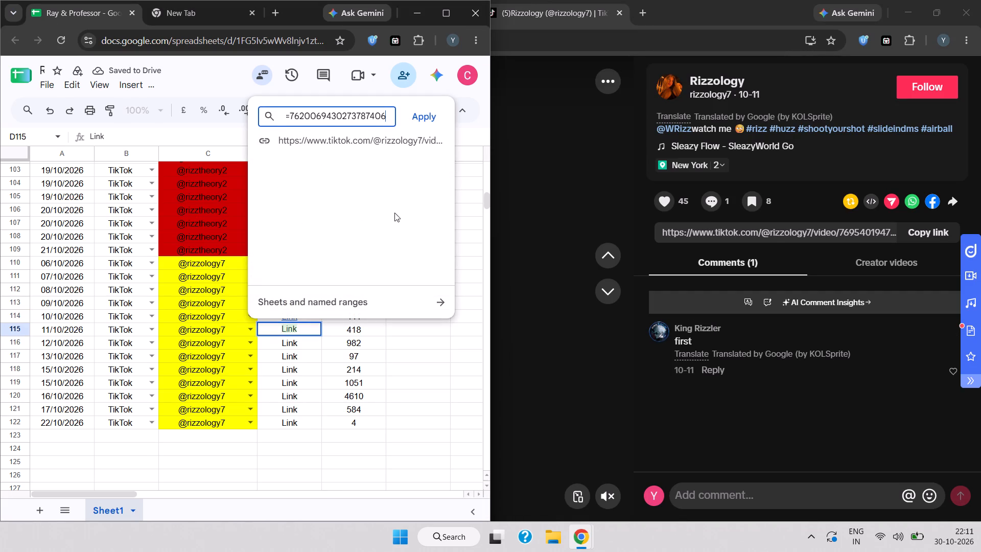
{"action": "left_click", "coordinate": [435, 113]}
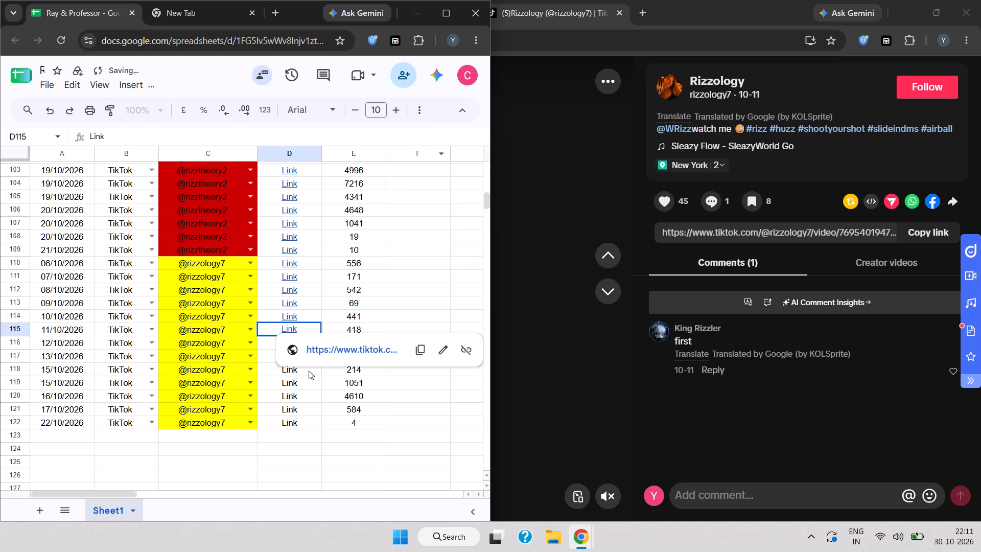
{"action": "left_click", "coordinate": [548, 321]}
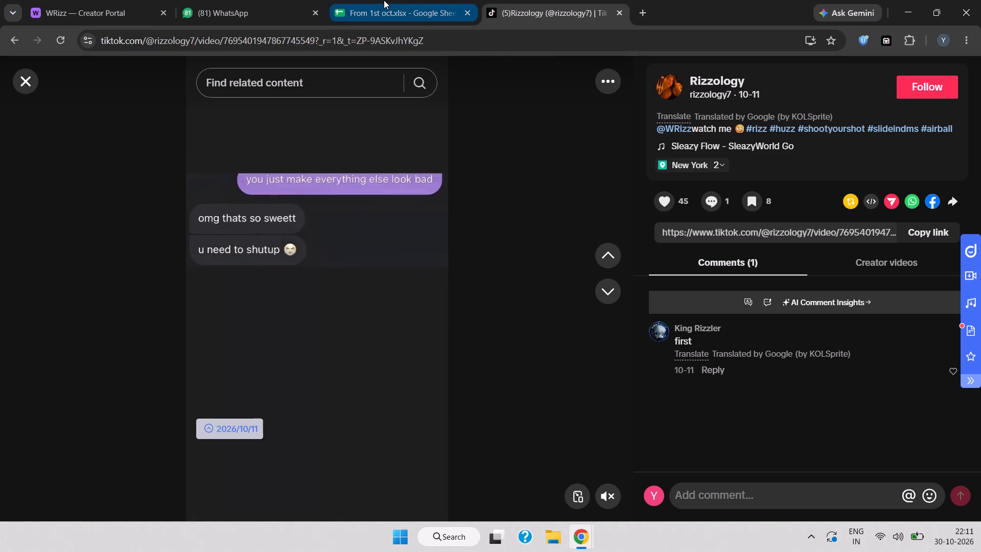
{"action": "left_click", "coordinate": [641, 471]}
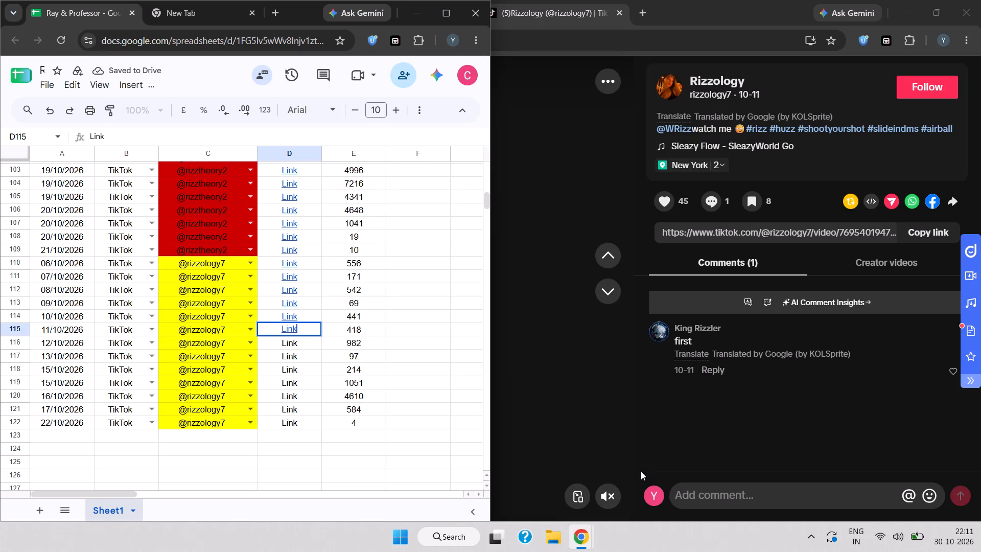
{"action": "left_click", "coordinate": [679, 402]}
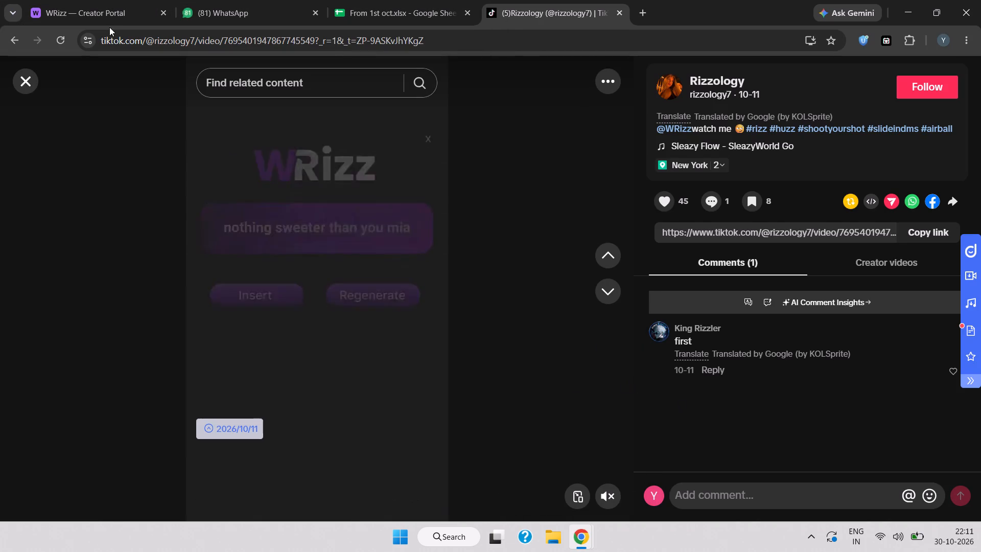
{"action": "left_click", "coordinate": [25, 72]}
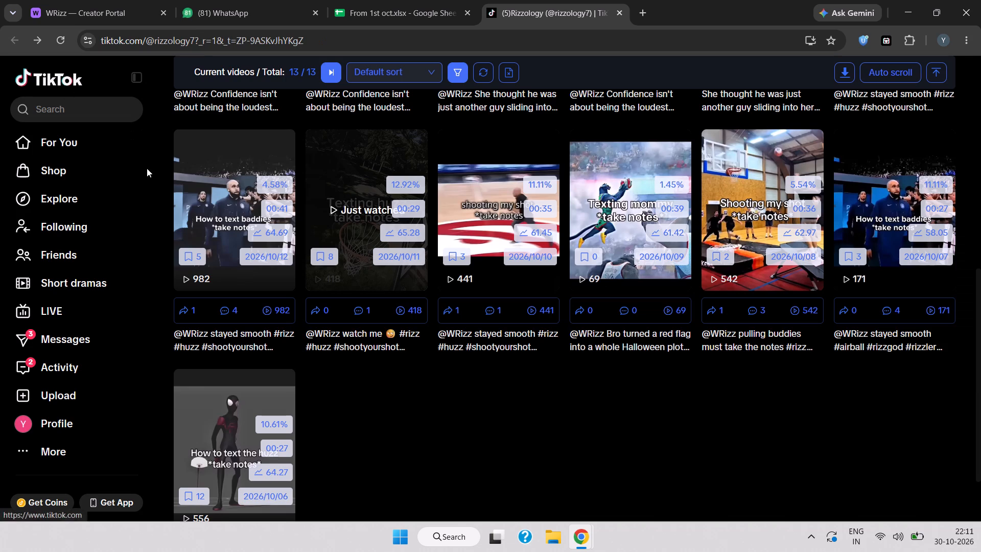
{"action": "left_click", "coordinate": [231, 211]}
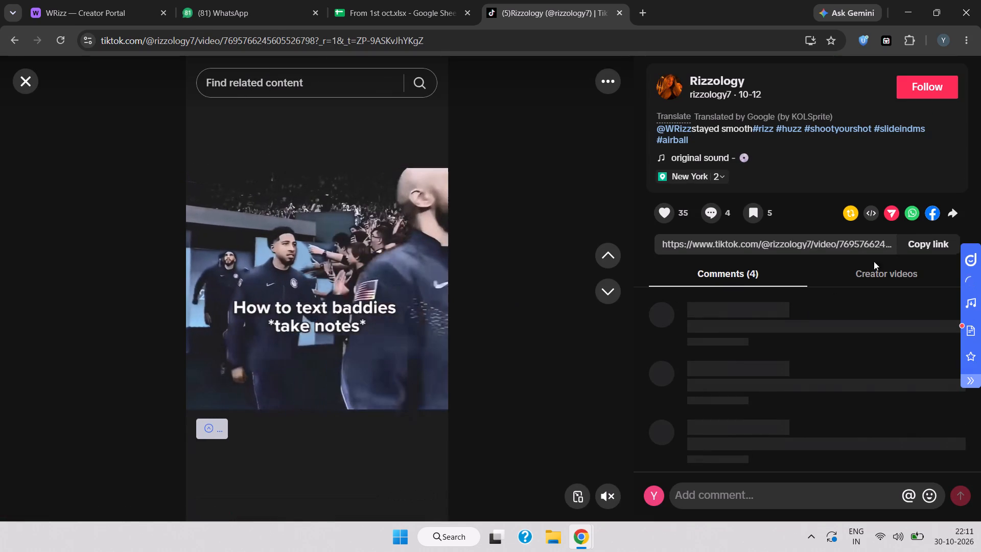
{"action": "left_click", "coordinate": [906, 248]}
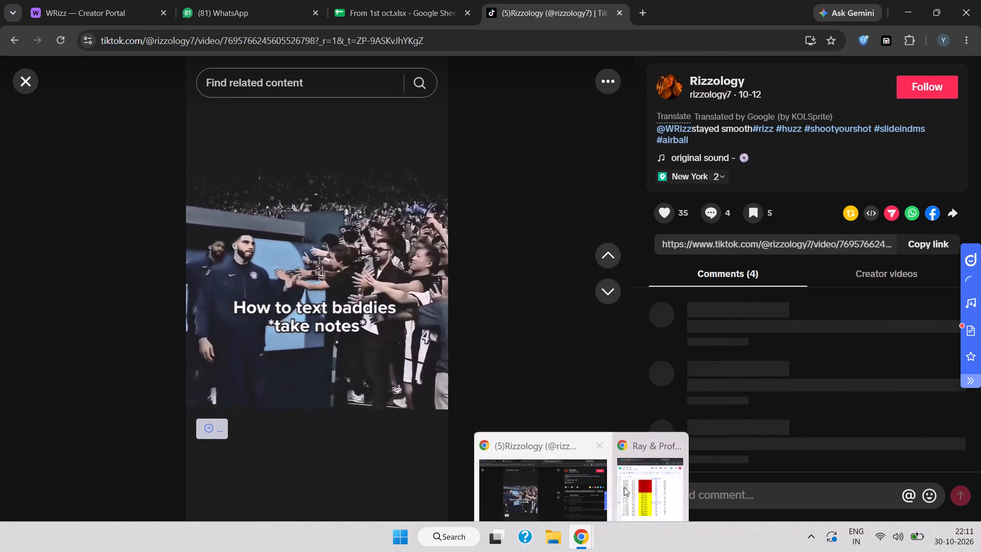
{"action": "left_click", "coordinate": [635, 477]}
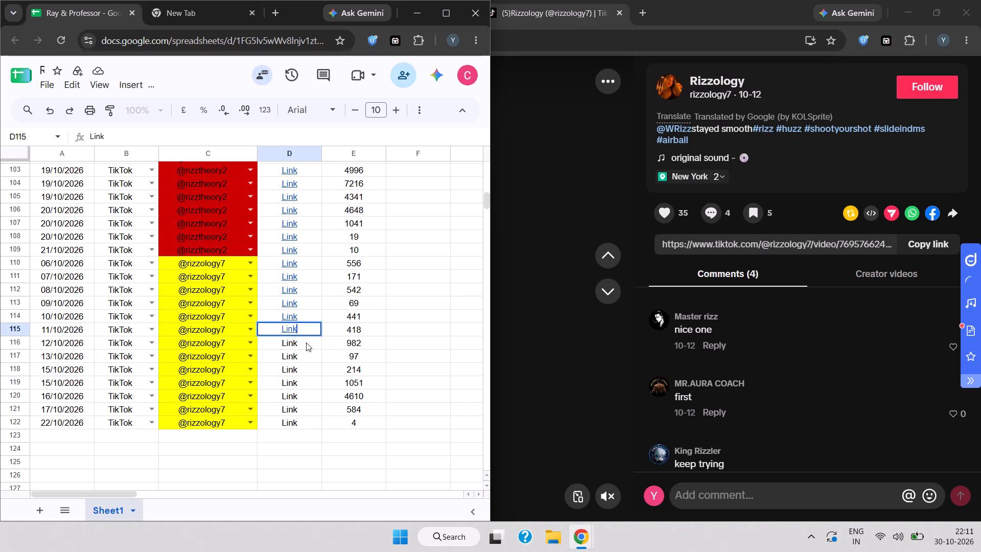
{"action": "right_click", "coordinate": [306, 342]}
{"action": "left_click", "coordinate": [335, 482]}
{"action": "key", "text": "ctrl+v"}
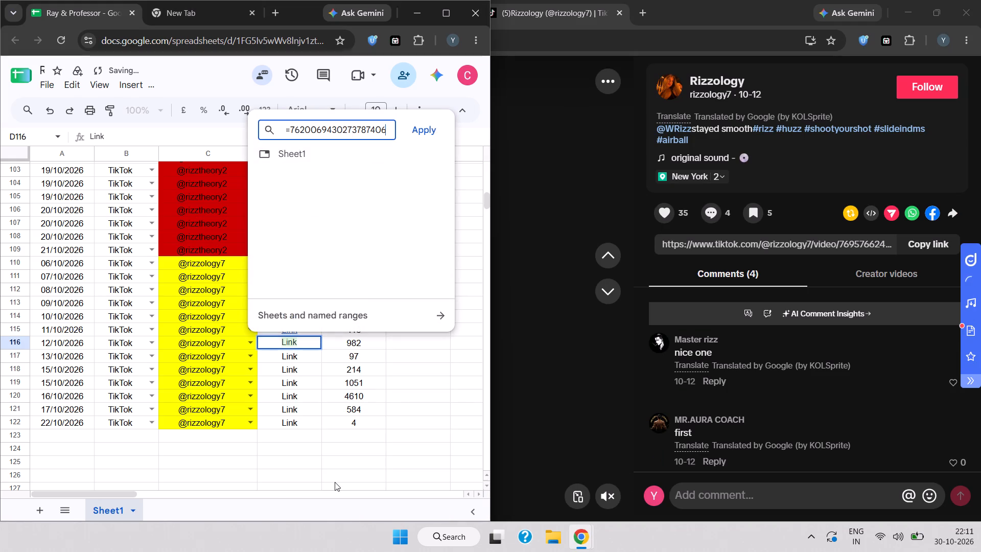
{"action": "left_click", "coordinate": [433, 128]}
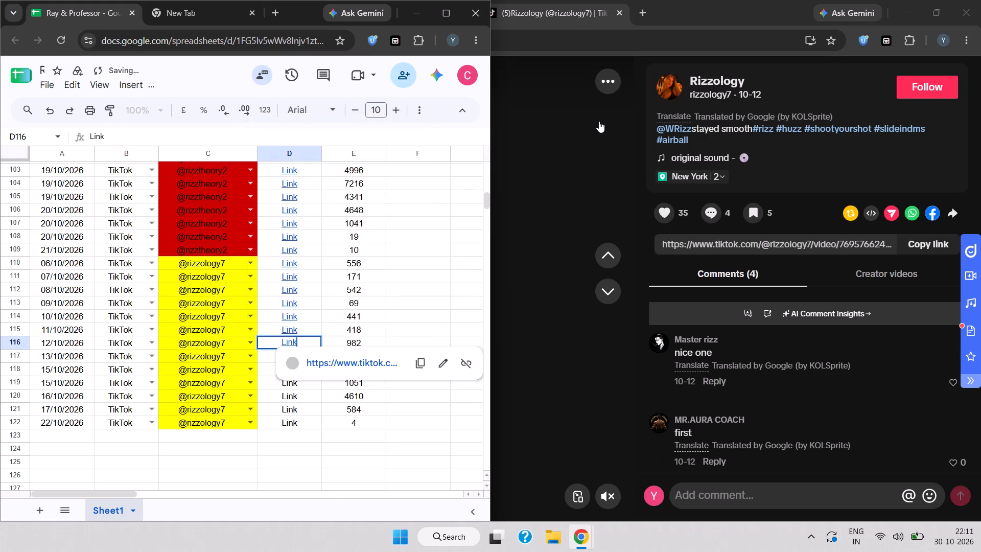
{"action": "left_click", "coordinate": [599, 121]}
{"action": "left_click", "coordinate": [29, 82]}
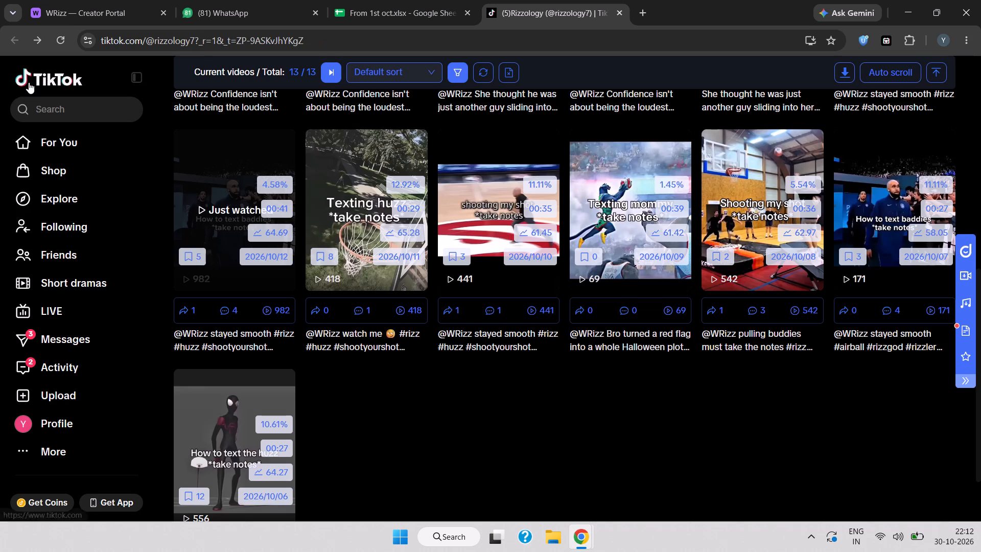
{"action": "scroll", "coordinate": [210, 216], "scroll_direction": "up", "scroll_amount": 4}
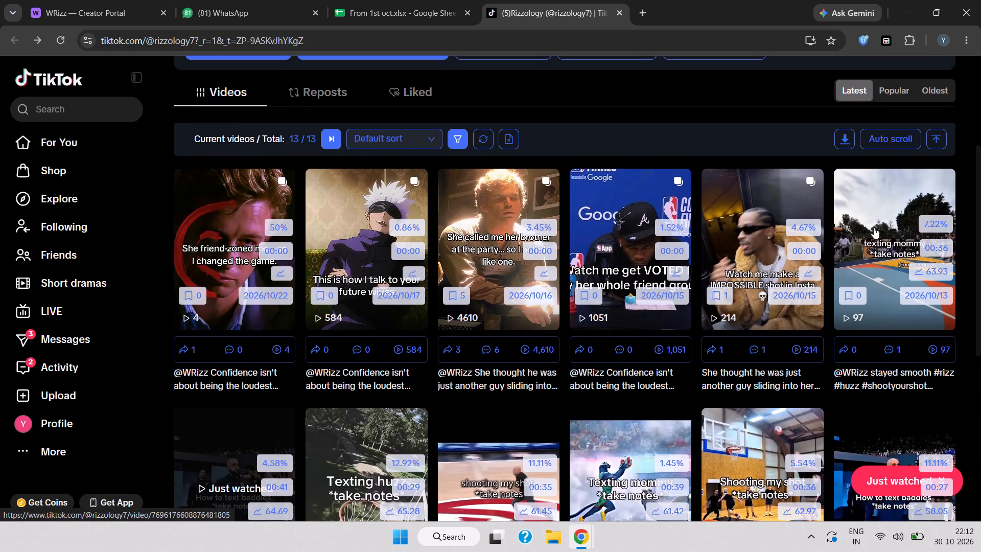
{"action": "left_click", "coordinate": [874, 227]}
{"action": "left_click", "coordinate": [950, 244]}
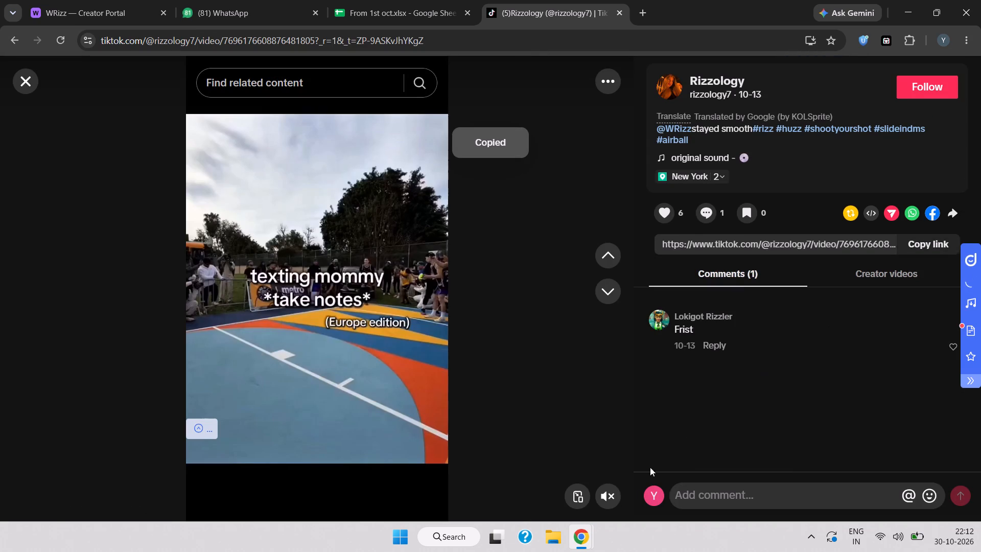
{"action": "left_click", "coordinate": [625, 493]}
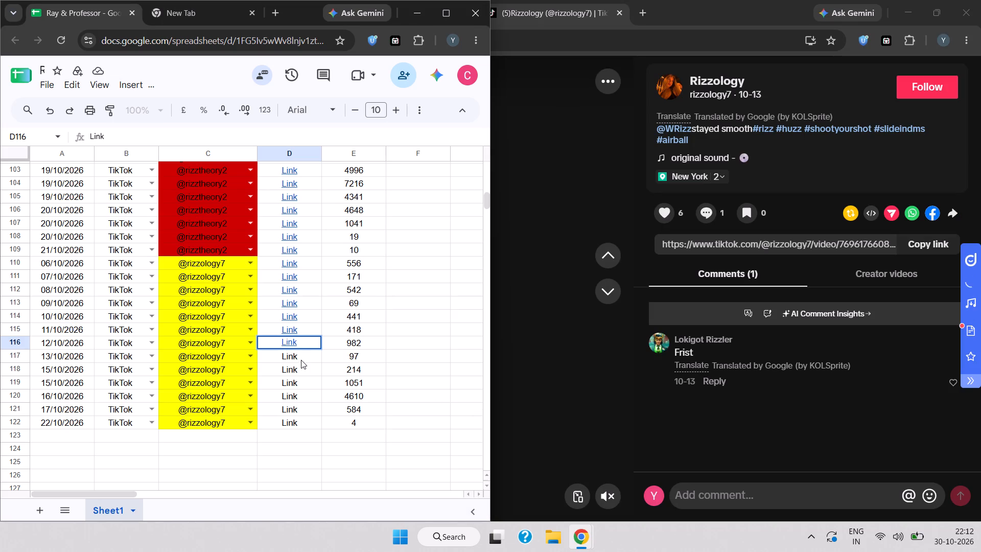
{"action": "right_click", "coordinate": [306, 357]}
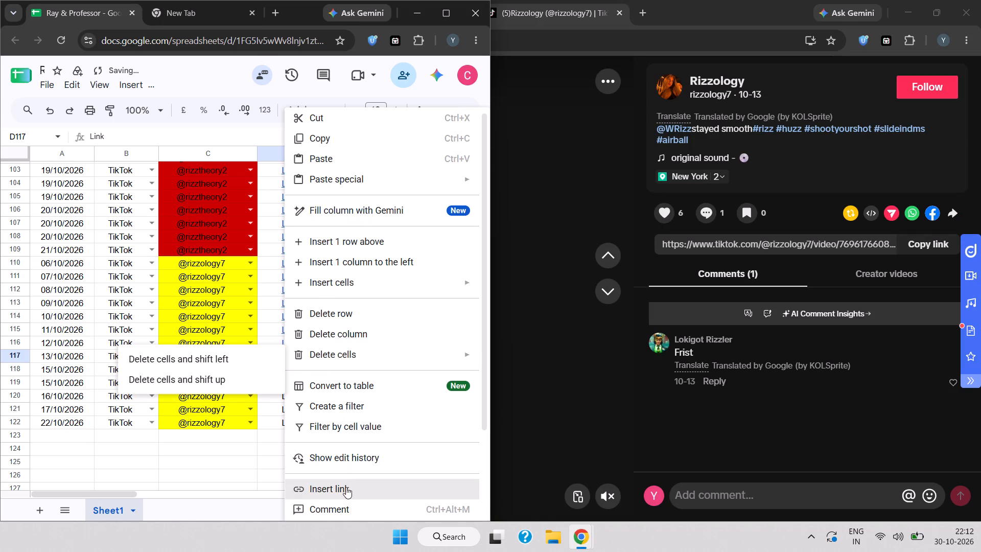
{"action": "left_click", "coordinate": [346, 487]}
{"action": "key", "text": "ctrl+v"}
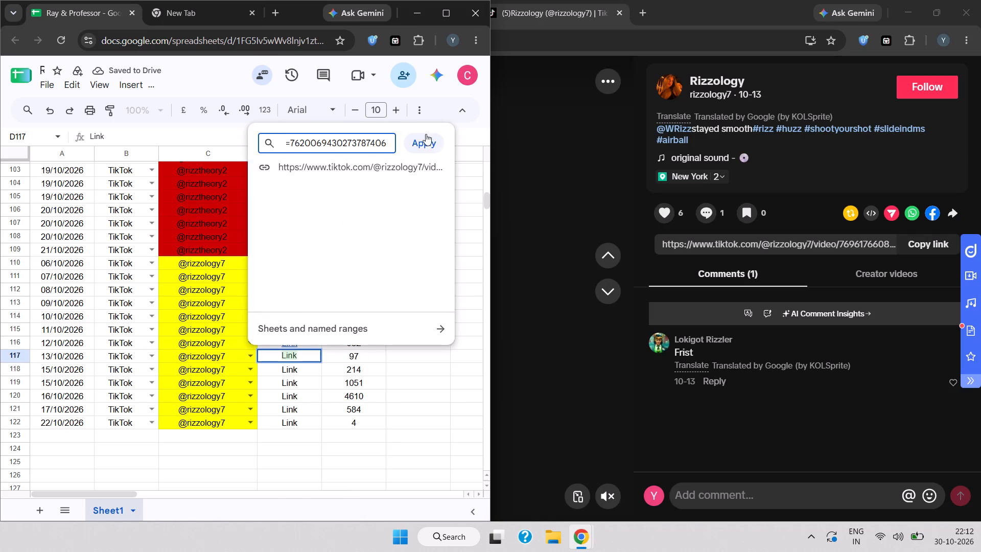
{"action": "left_click", "coordinate": [426, 132]}
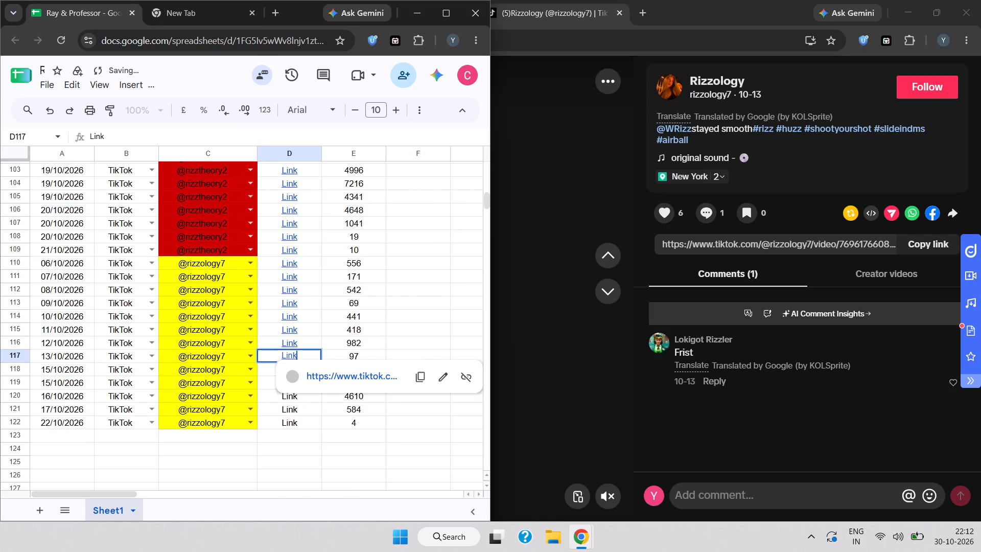
{"action": "left_click", "coordinate": [284, 401]}
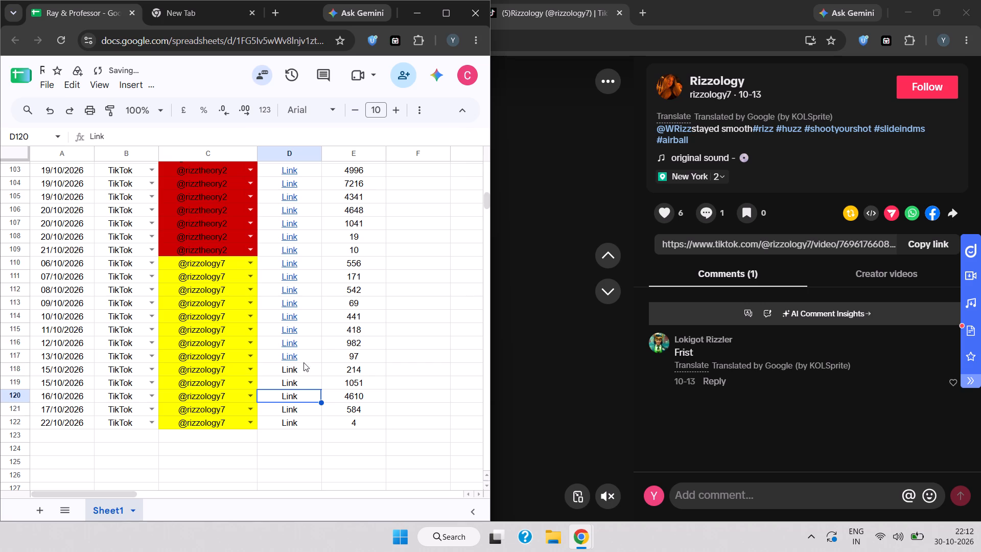
{"action": "left_click", "coordinate": [305, 368]}
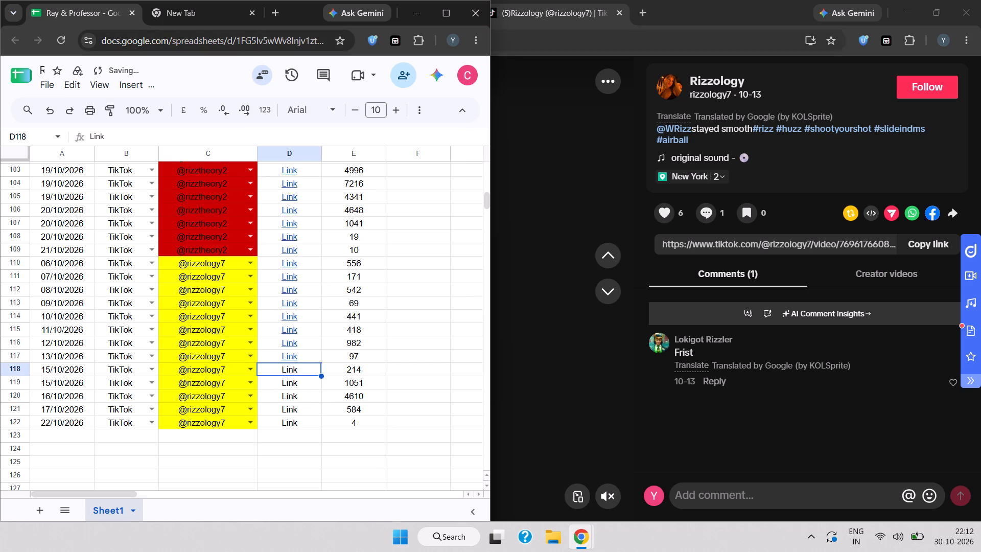
{"action": "left_click", "coordinate": [745, 13]}
{"action": "left_click", "coordinate": [21, 83]}
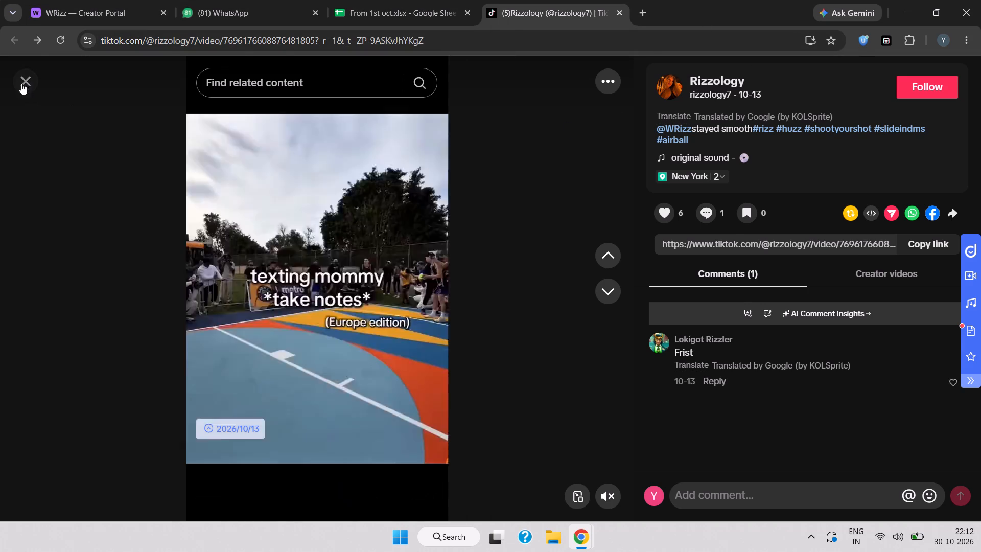
{"action": "left_click", "coordinate": [747, 239]}
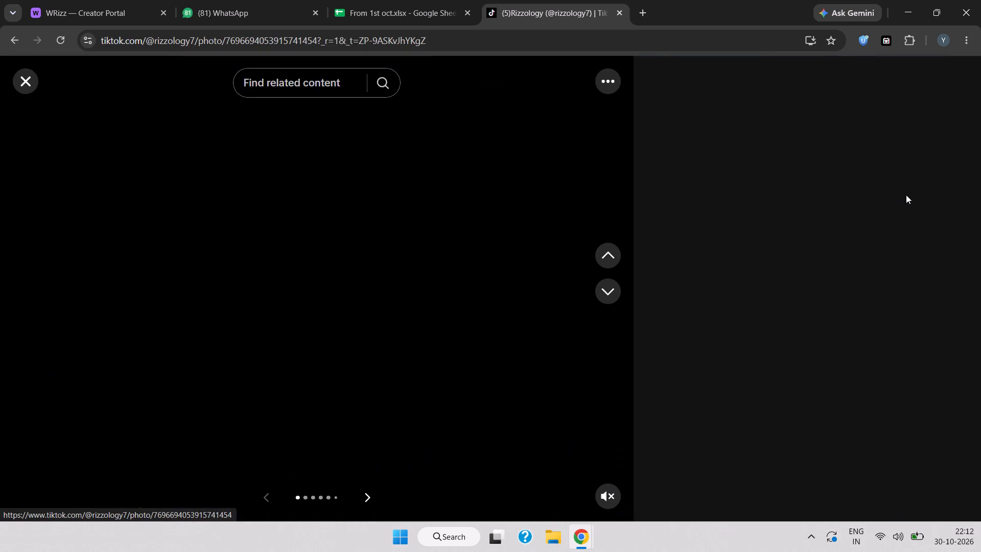
{"action": "left_click", "coordinate": [927, 247]}
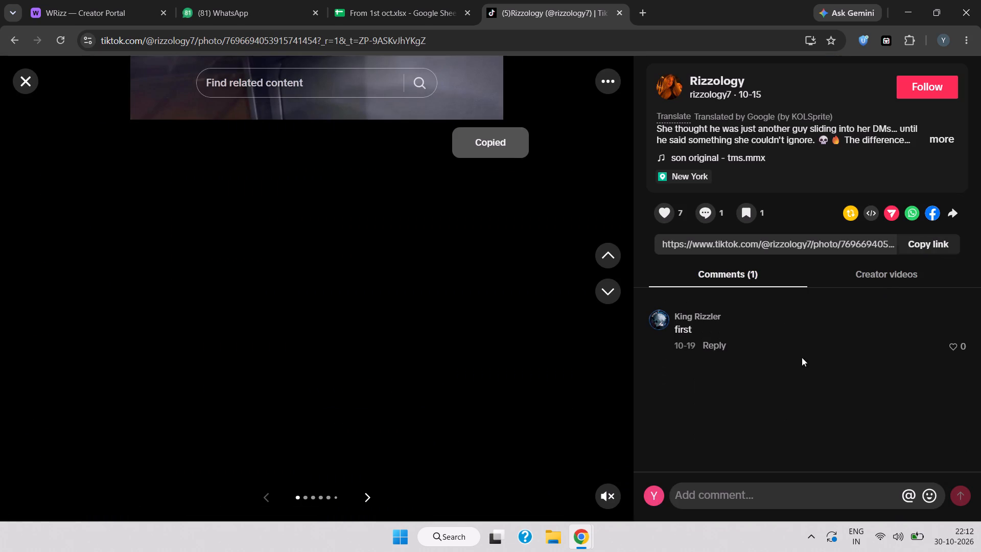
{"action": "left_click", "coordinate": [634, 495]}
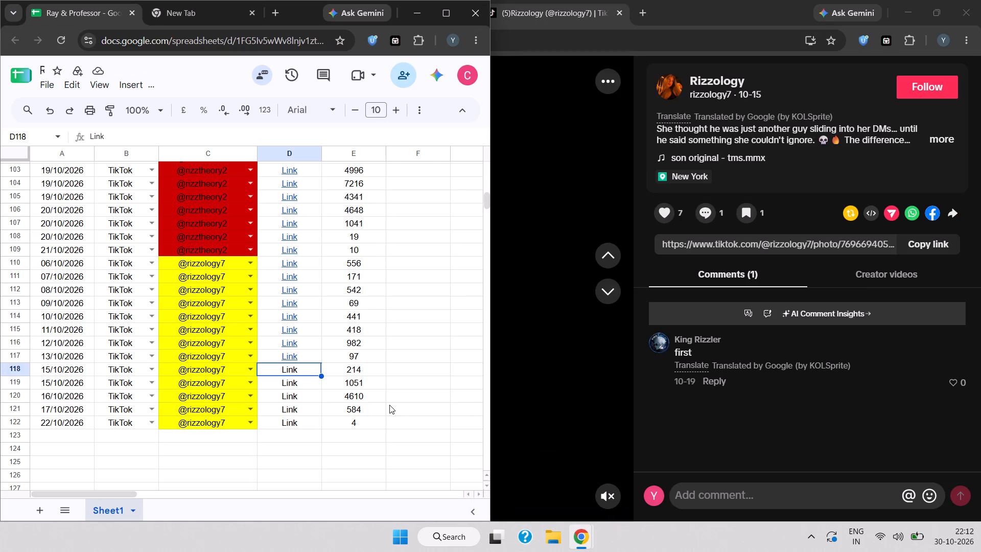
{"action": "right_click", "coordinate": [308, 371]}
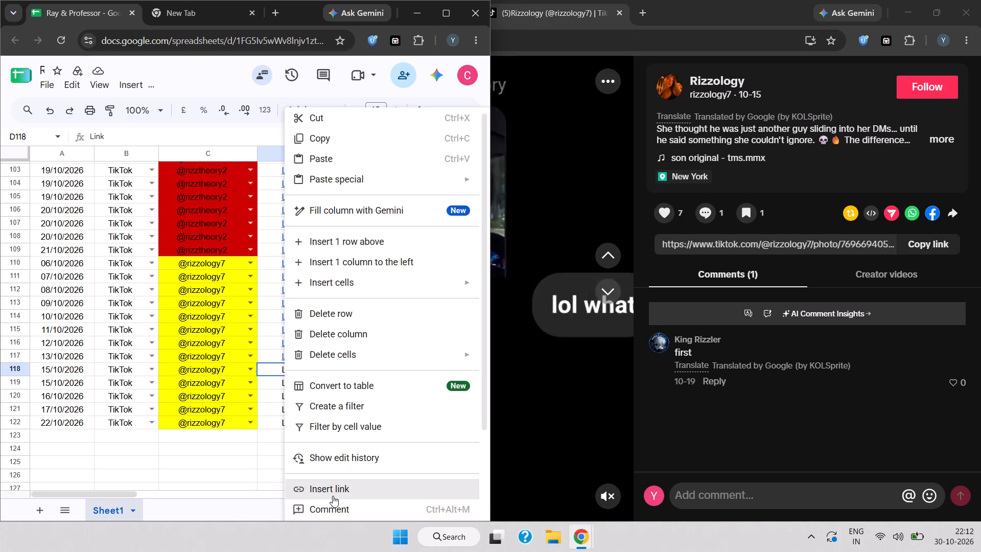
{"action": "left_click", "coordinate": [333, 496]}
{"action": "key", "text": "ctrl+v"}
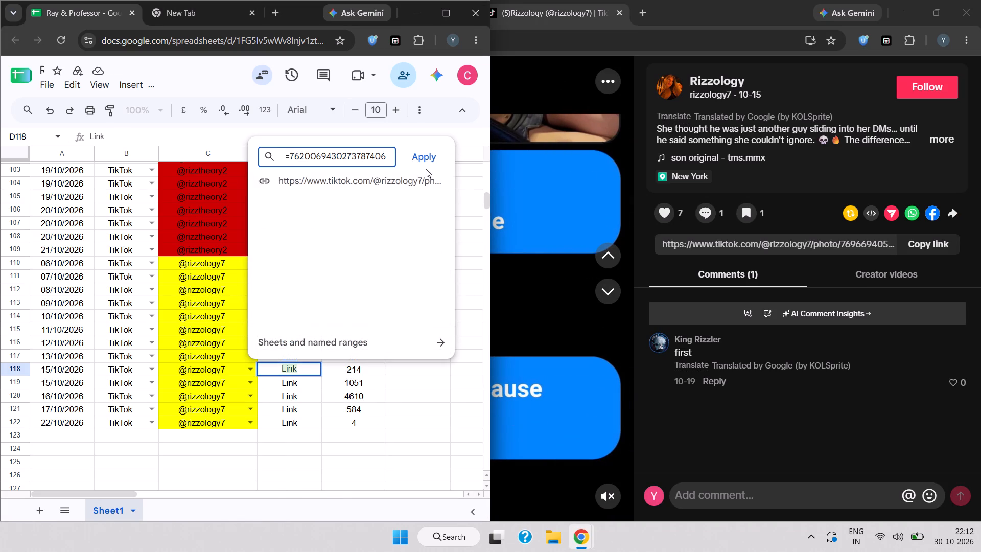
{"action": "left_click_drag", "start_coordinate": [426, 169], "coordinate": [429, 159]}
{"action": "left_click", "coordinate": [429, 159]}
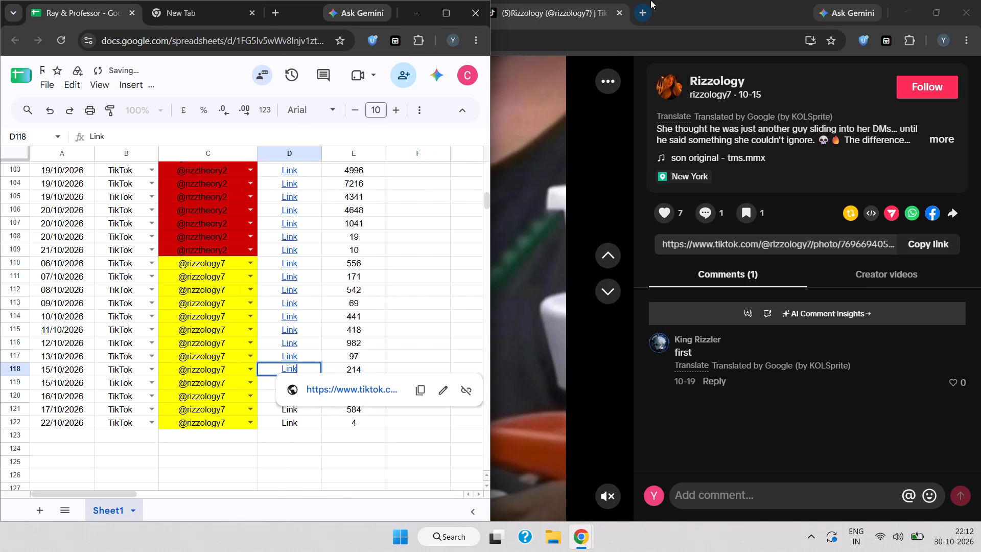
{"action": "left_click", "coordinate": [682, 0]}
{"action": "left_click", "coordinate": [20, 71]}
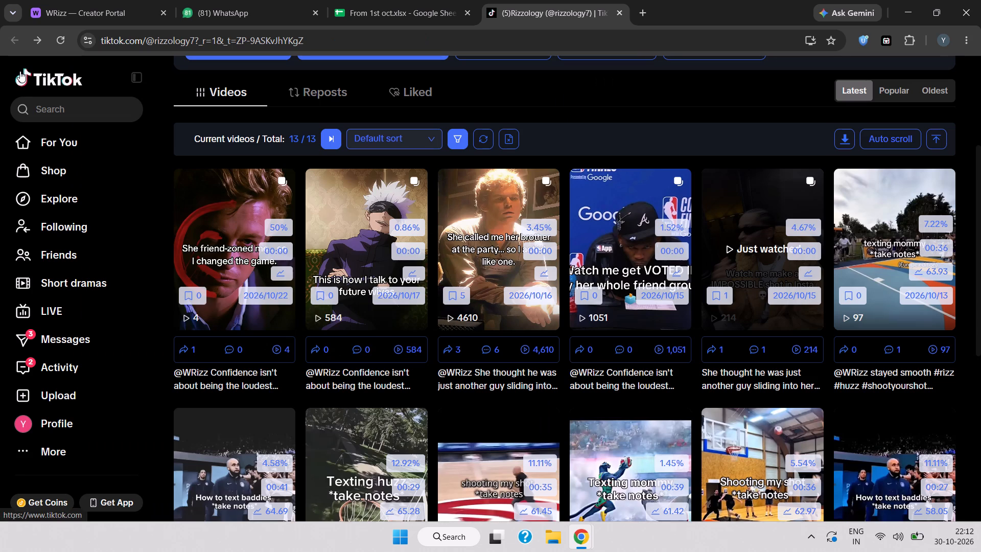
{"action": "left_click", "coordinate": [619, 217]}
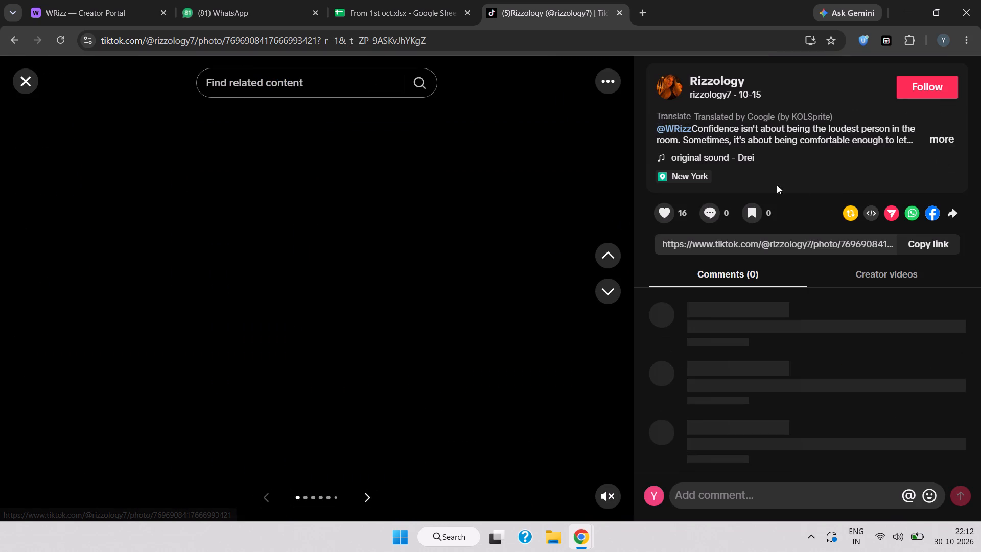
{"action": "left_click", "coordinate": [923, 244]}
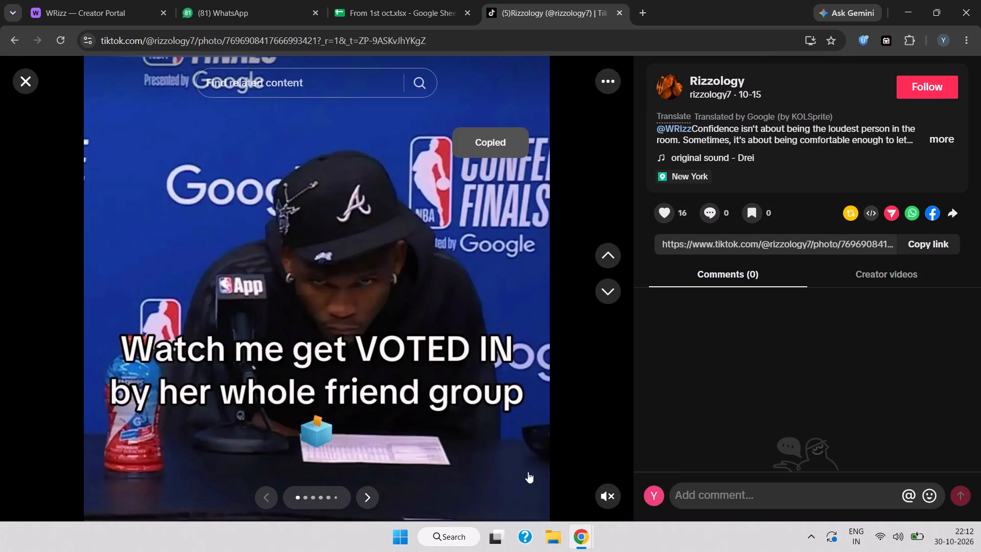
{"action": "left_click", "coordinate": [639, 479]}
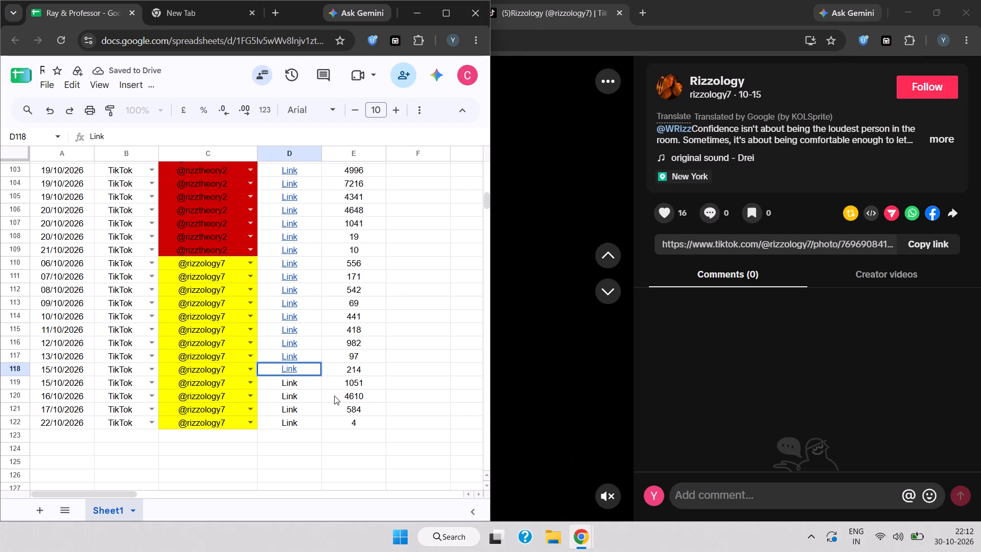
{"action": "right_click", "coordinate": [309, 384]}
{"action": "left_click", "coordinate": [347, 481]}
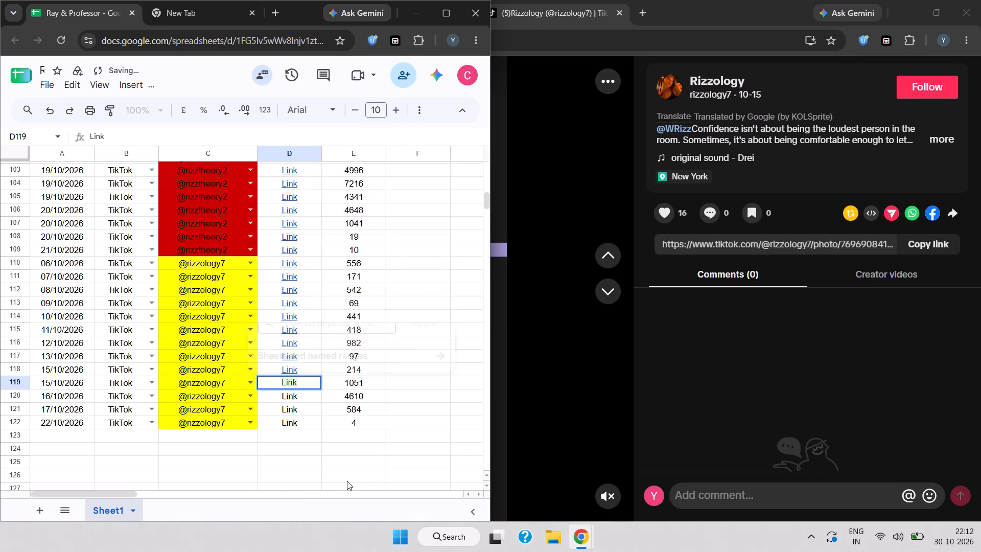
{"action": "key", "text": "ctrl+v"}
{"action": "left_click", "coordinate": [411, 176]}
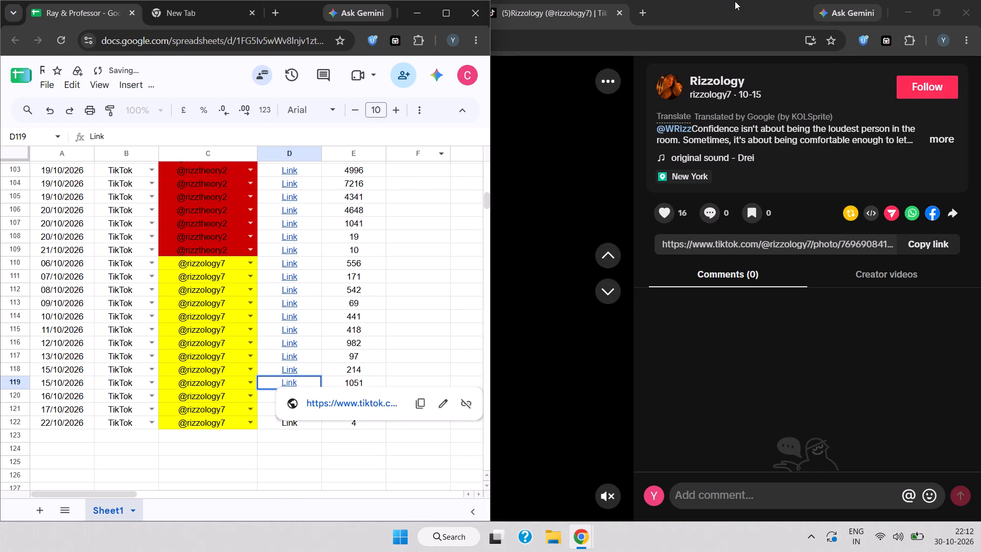
{"action": "left_click", "coordinate": [766, 72]}
{"action": "left_click", "coordinate": [34, 67]}
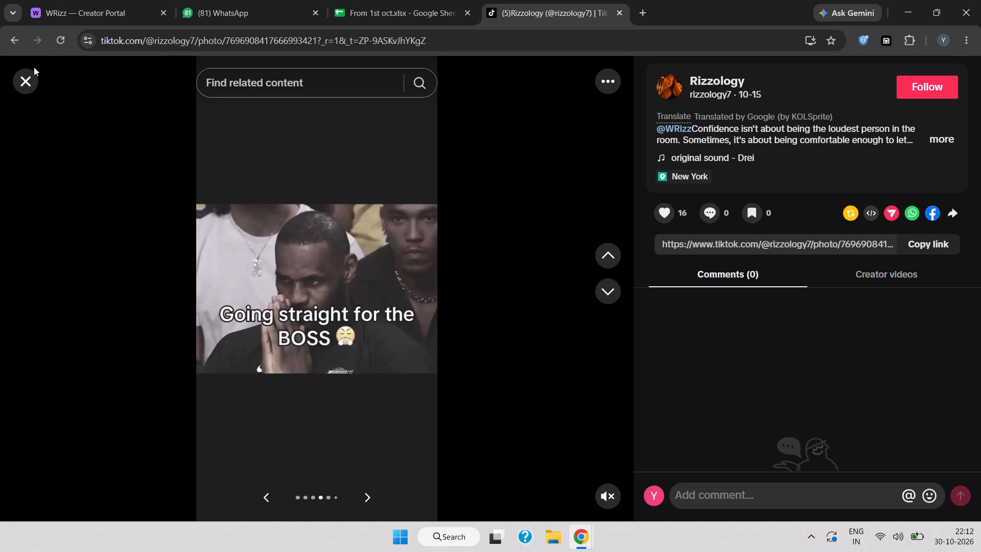
{"action": "left_click", "coordinate": [30, 74]}
{"action": "left_click", "coordinate": [503, 231]}
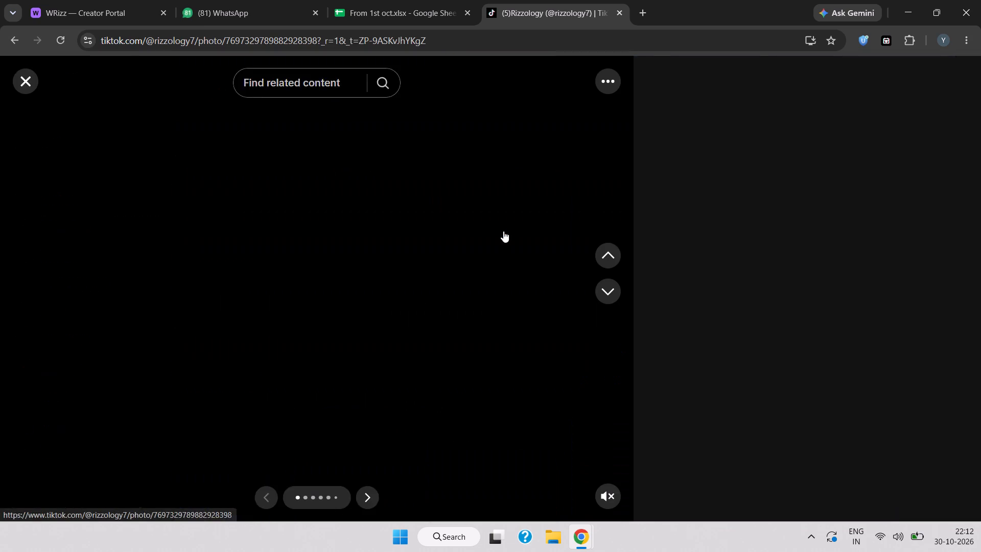
{"action": "left_click", "coordinate": [930, 249]}
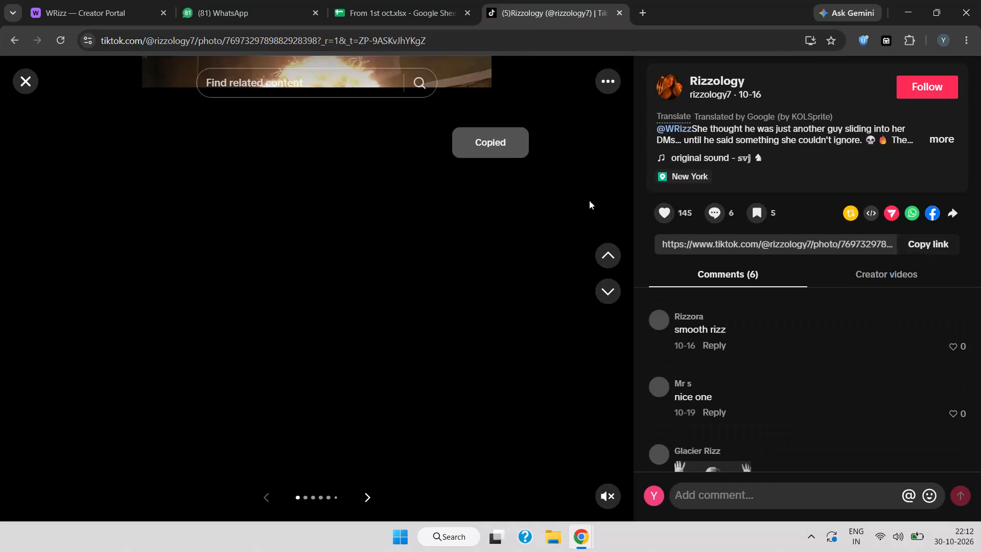
{"action": "scroll", "coordinate": [50, 96], "scroll_direction": "left", "scroll_amount": 1}
{"action": "left_click_drag", "start_coordinate": [36, 95], "coordinate": [29, 89]}
{"action": "left_click", "coordinate": [29, 89]}
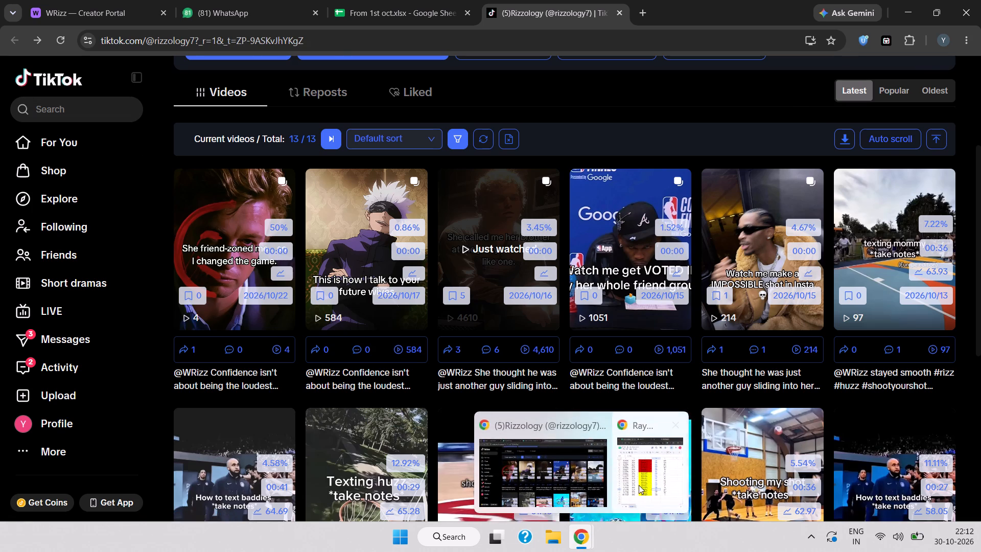
{"action": "left_click", "coordinate": [644, 481]}
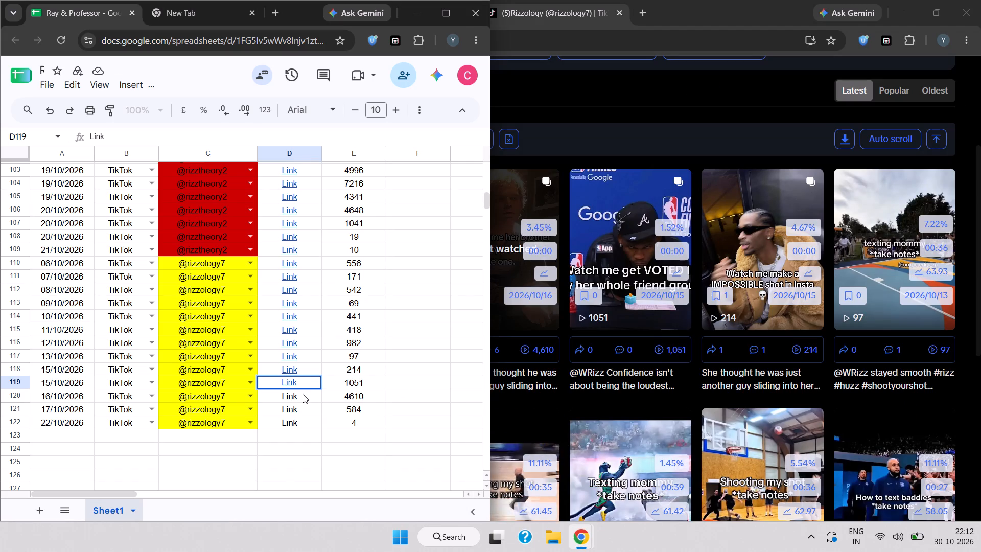
{"action": "right_click", "coordinate": [303, 394]}
{"action": "left_click", "coordinate": [326, 490]}
{"action": "key", "text": "ctrl+v"}
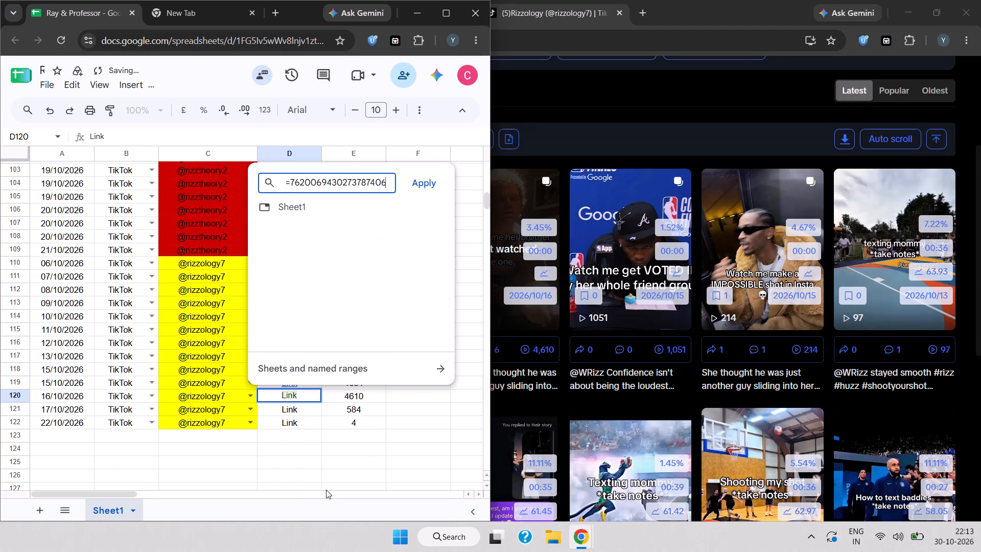
{"action": "left_click", "coordinate": [426, 181]}
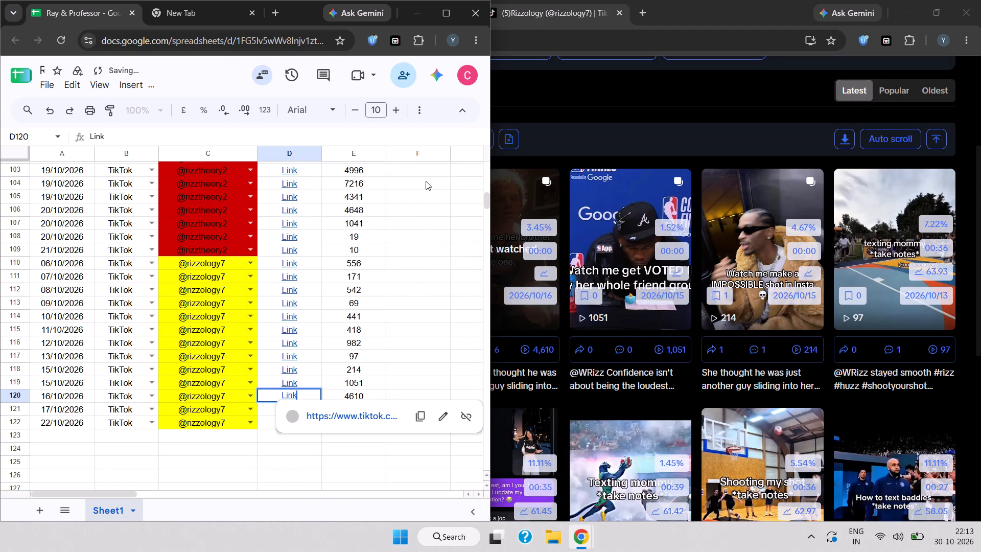
{"action": "left_click", "coordinate": [603, 110]}
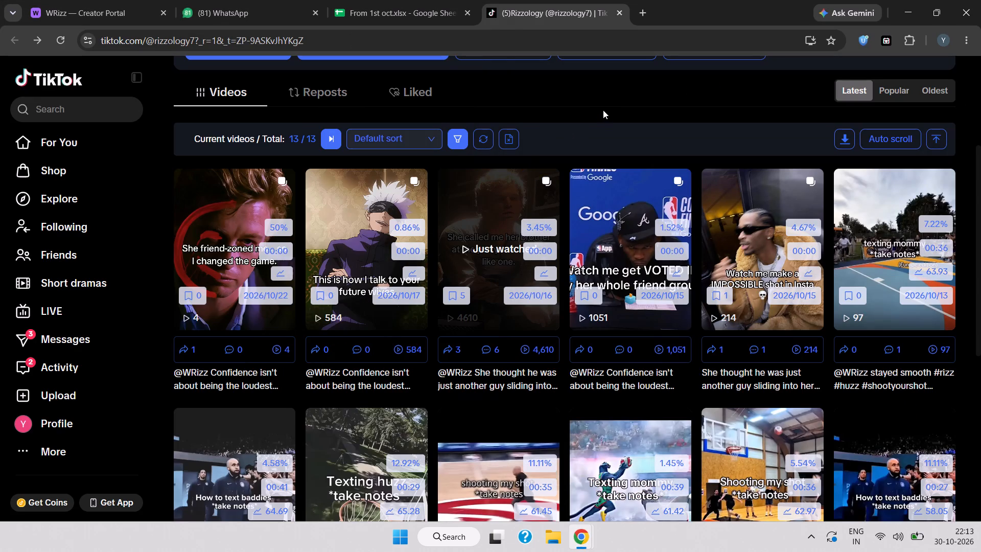
{"action": "left_click", "coordinate": [355, 231]}
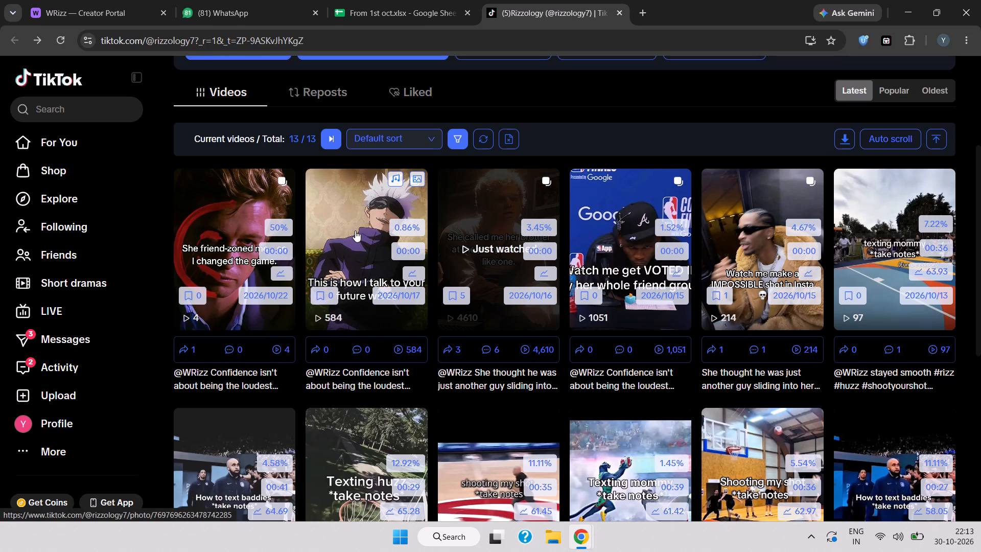
{"action": "left_click", "coordinate": [913, 238]}
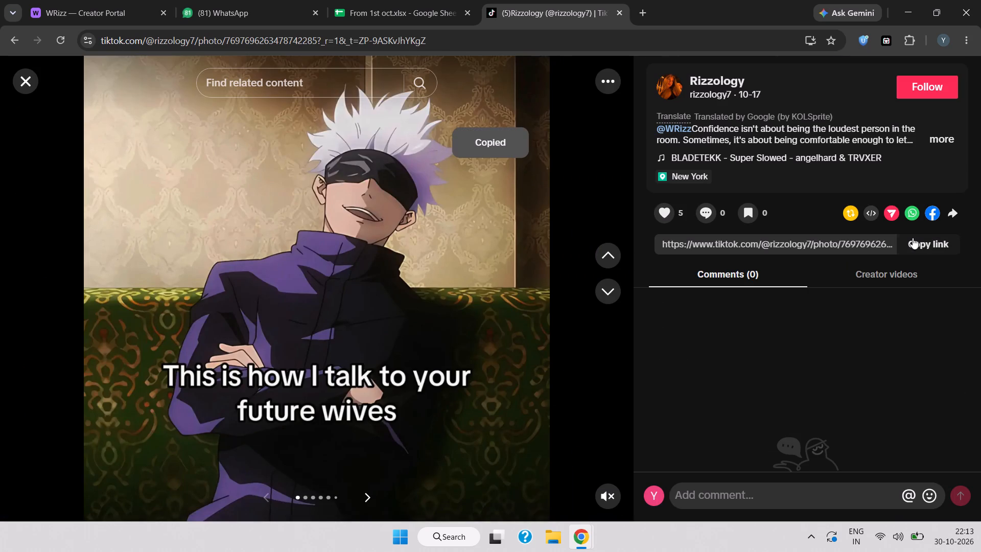
{"action": "left_click", "coordinate": [630, 465]}
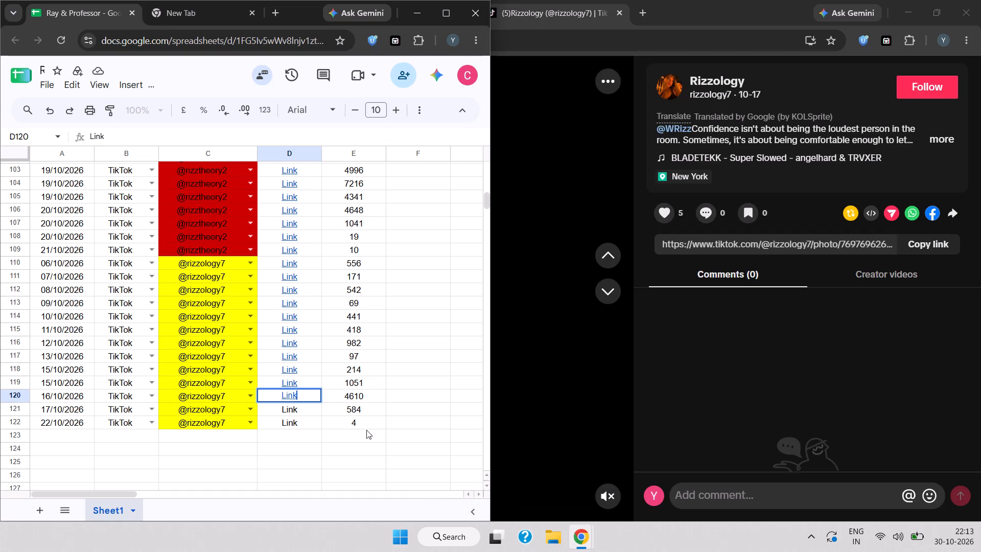
{"action": "right_click", "coordinate": [307, 407]}
{"action": "left_click", "coordinate": [344, 485]}
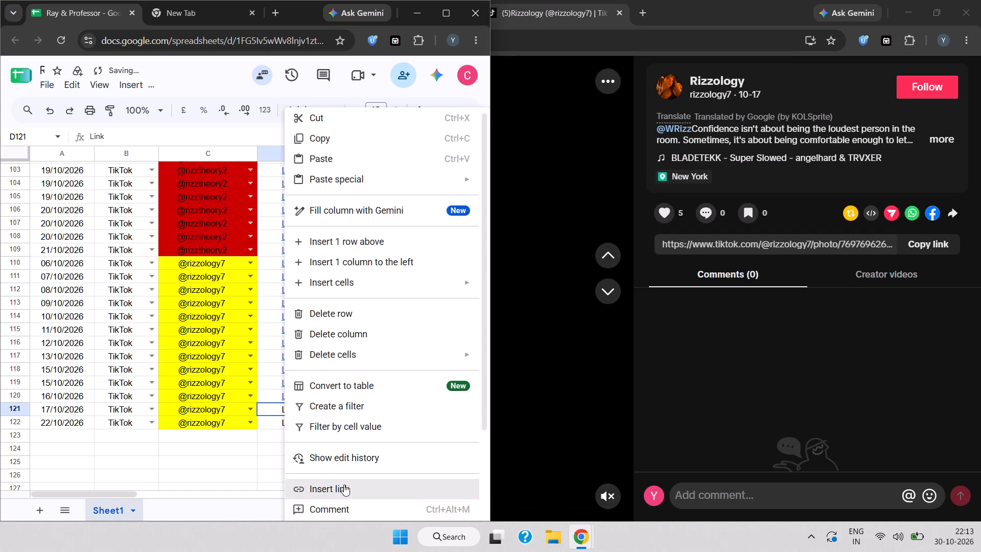
{"action": "key", "text": "ctrl+v"}
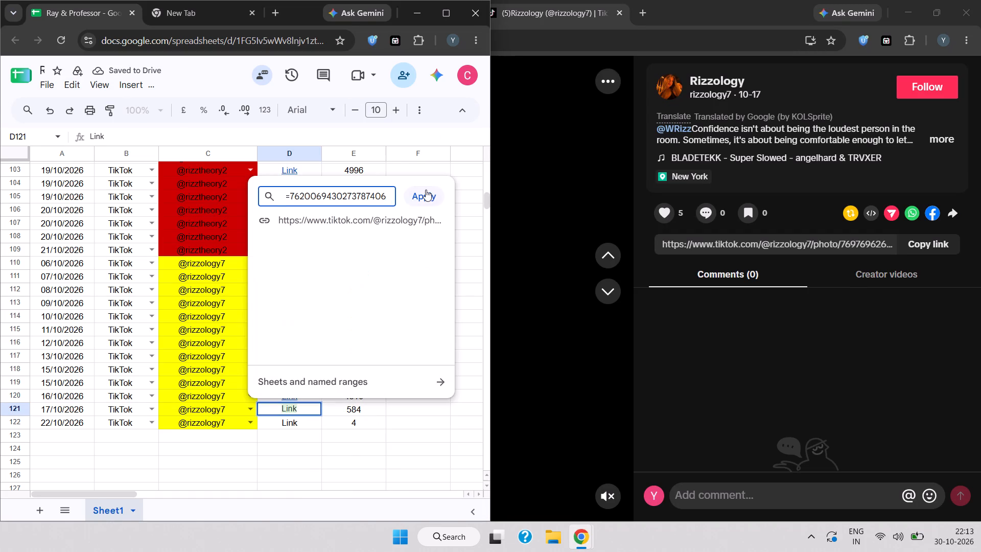
{"action": "left_click", "coordinate": [426, 190]}
{"action": "left_click", "coordinate": [735, 0]}
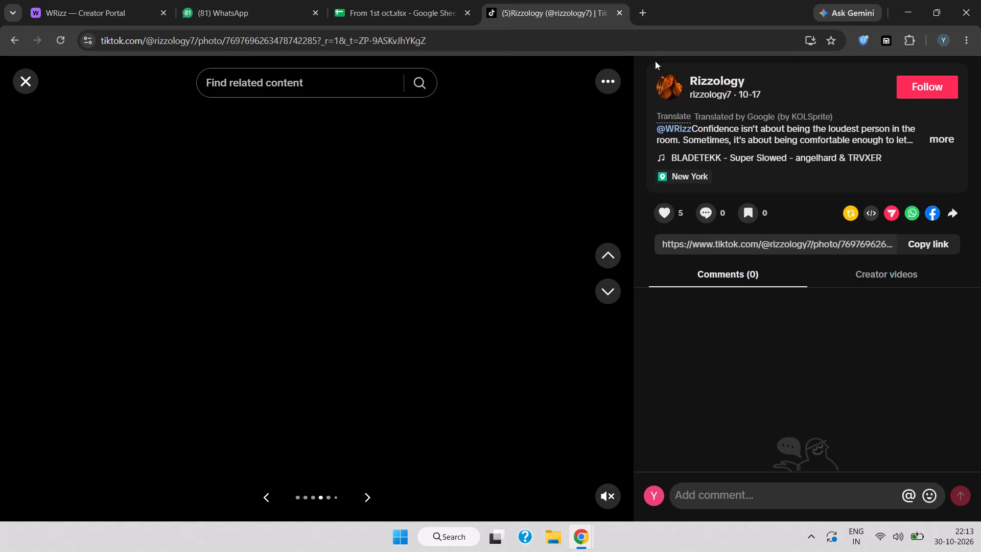
{"action": "left_click", "coordinate": [11, 82]}
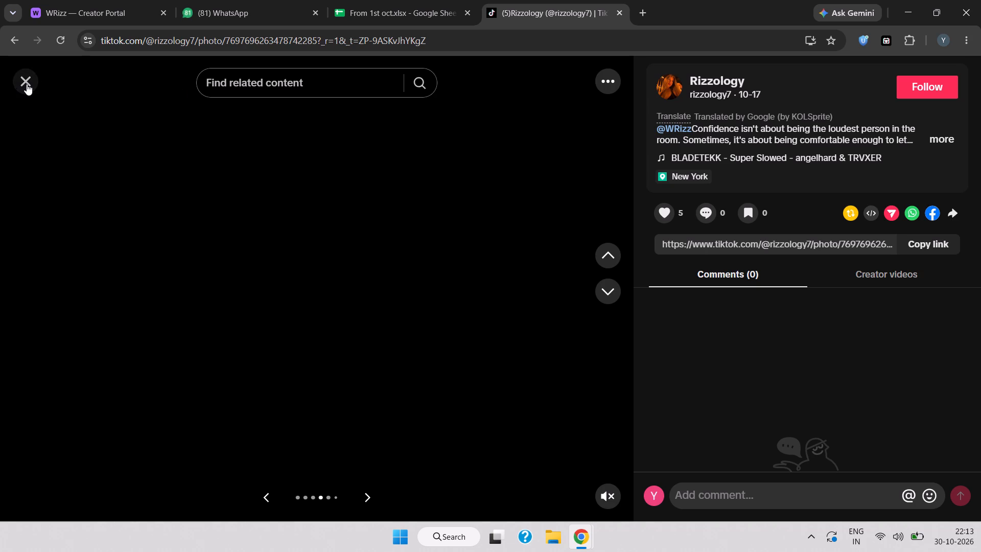
{"action": "left_click", "coordinate": [27, 84]}
{"action": "left_click", "coordinate": [224, 217]}
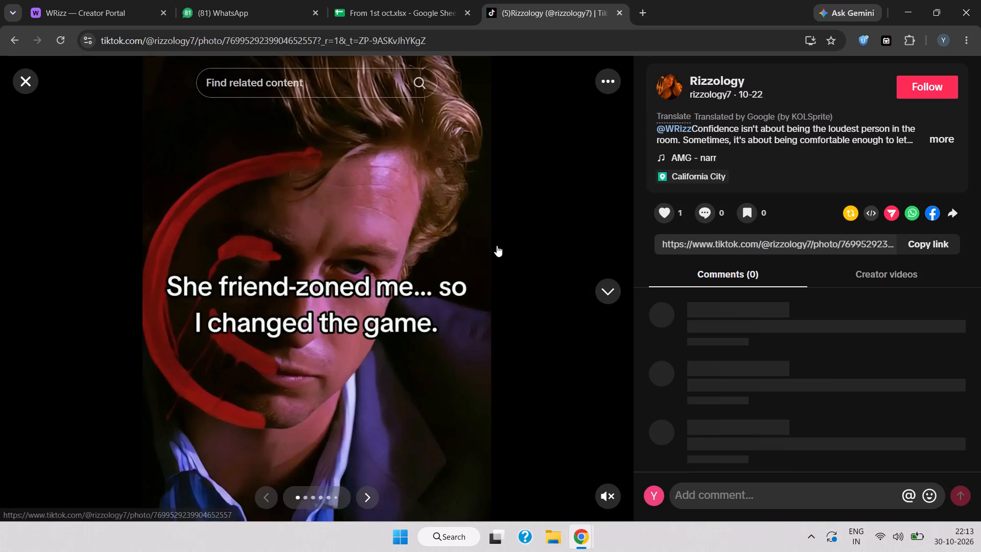
{"action": "left_click", "coordinate": [941, 239]}
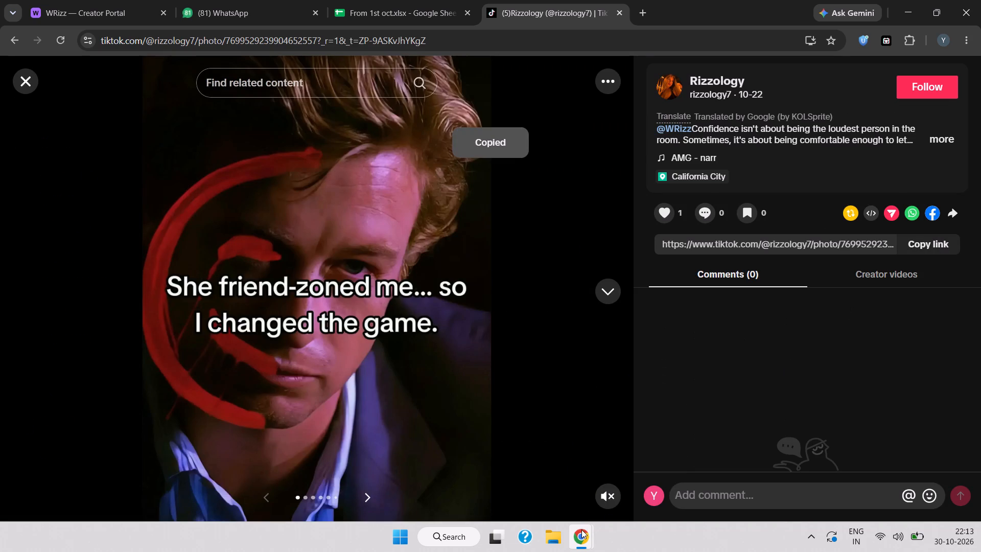
{"action": "left_click", "coordinate": [645, 475]}
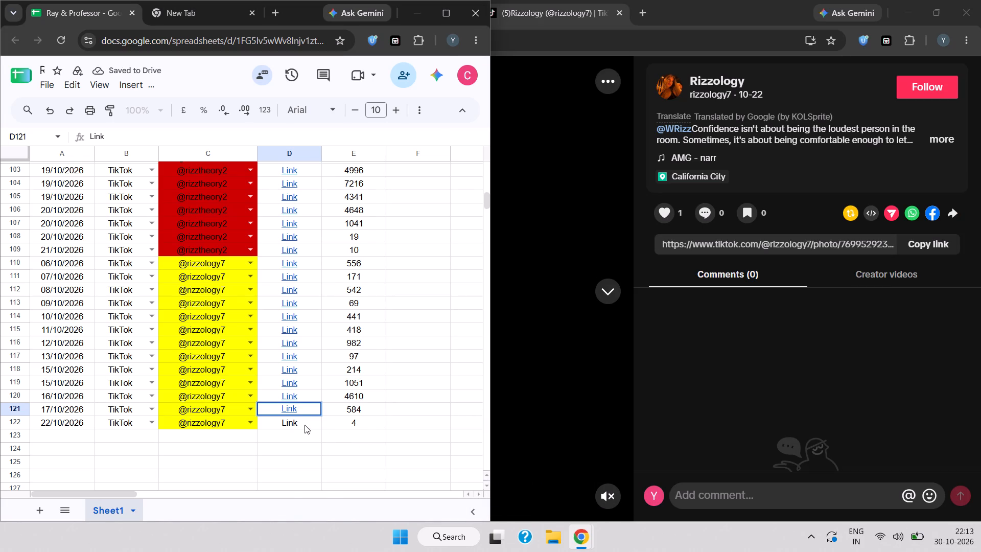
{"action": "right_click", "coordinate": [305, 425]}
{"action": "left_click", "coordinate": [326, 486]}
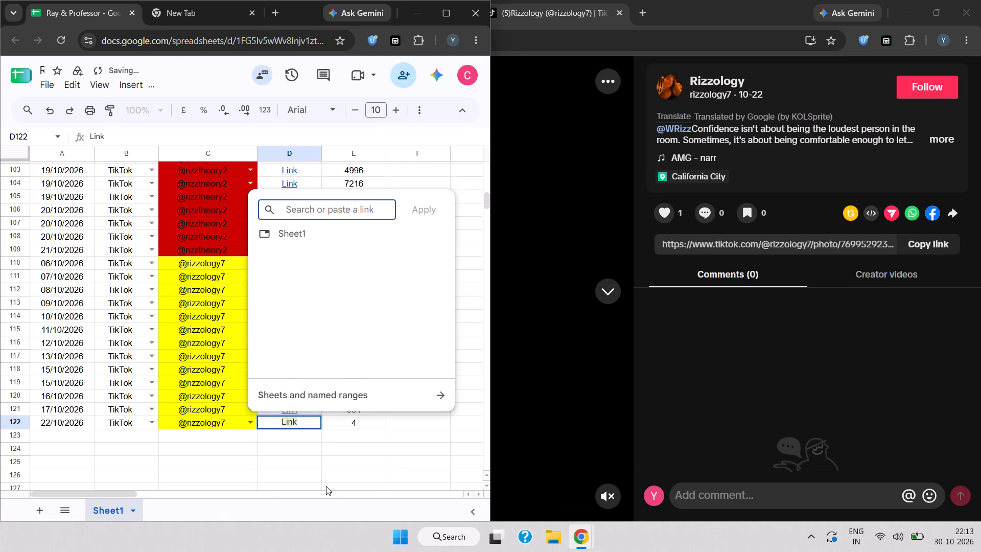
{"action": "key", "text": "ctrl+v"}
{"action": "left_click", "coordinate": [421, 217]}
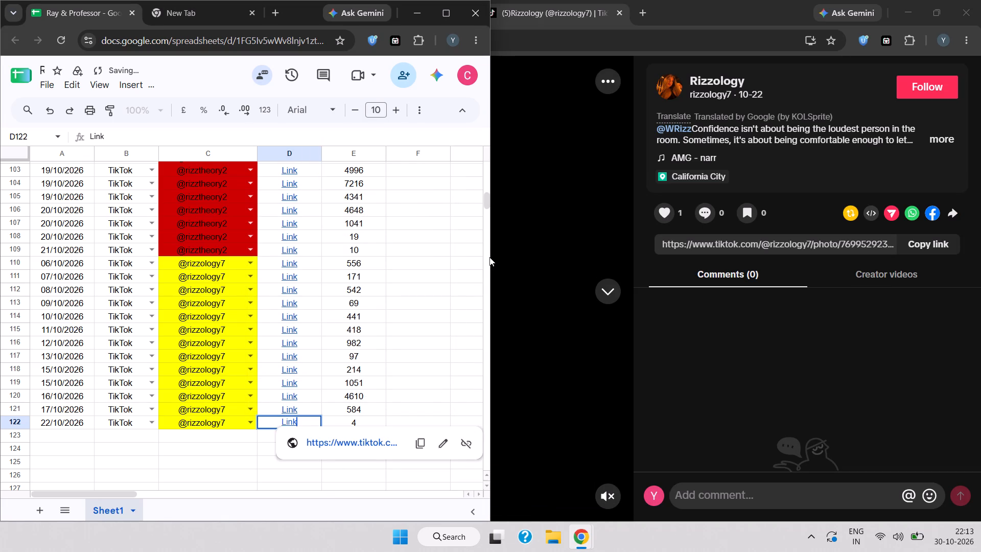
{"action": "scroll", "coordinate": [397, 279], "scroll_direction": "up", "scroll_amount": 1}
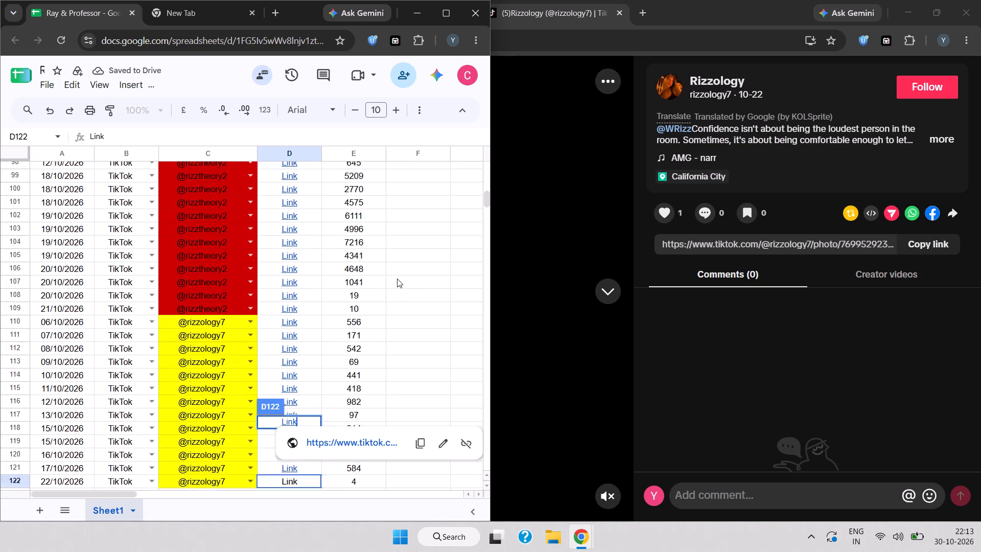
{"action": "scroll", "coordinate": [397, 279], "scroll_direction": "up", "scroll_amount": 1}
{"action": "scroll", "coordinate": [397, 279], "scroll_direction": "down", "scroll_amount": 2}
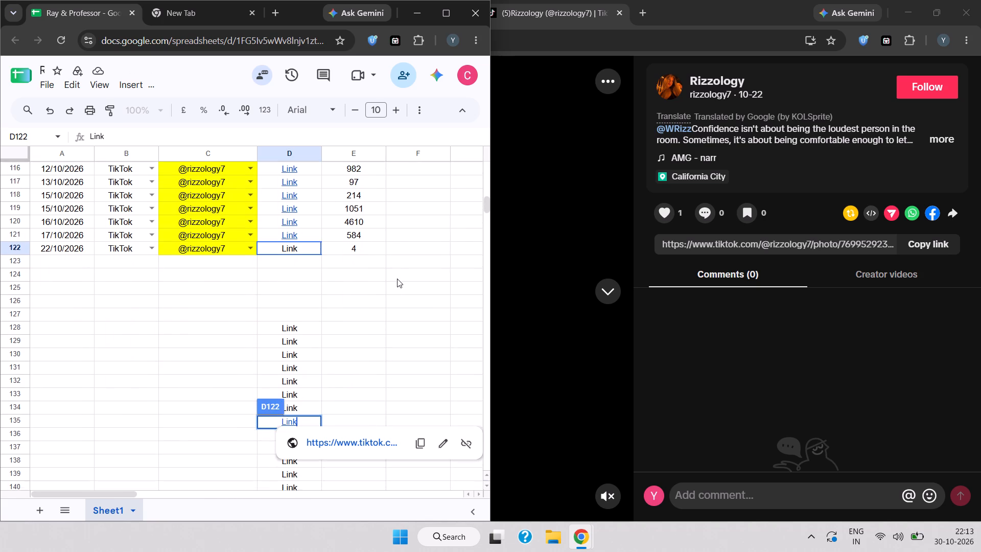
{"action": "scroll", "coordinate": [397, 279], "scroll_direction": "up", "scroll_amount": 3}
{"action": "left_click", "coordinate": [572, 173]}
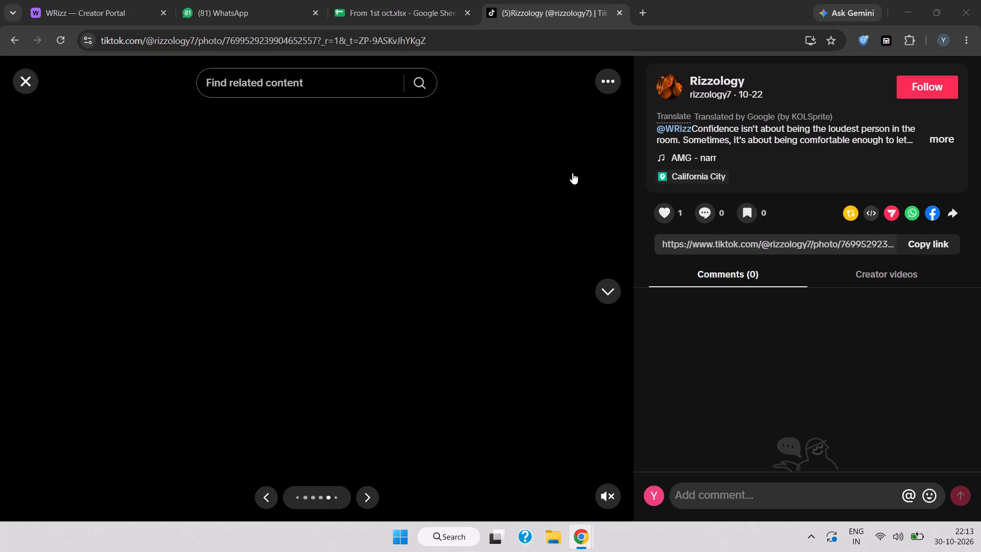
{"action": "left_click", "coordinate": [28, 80]}
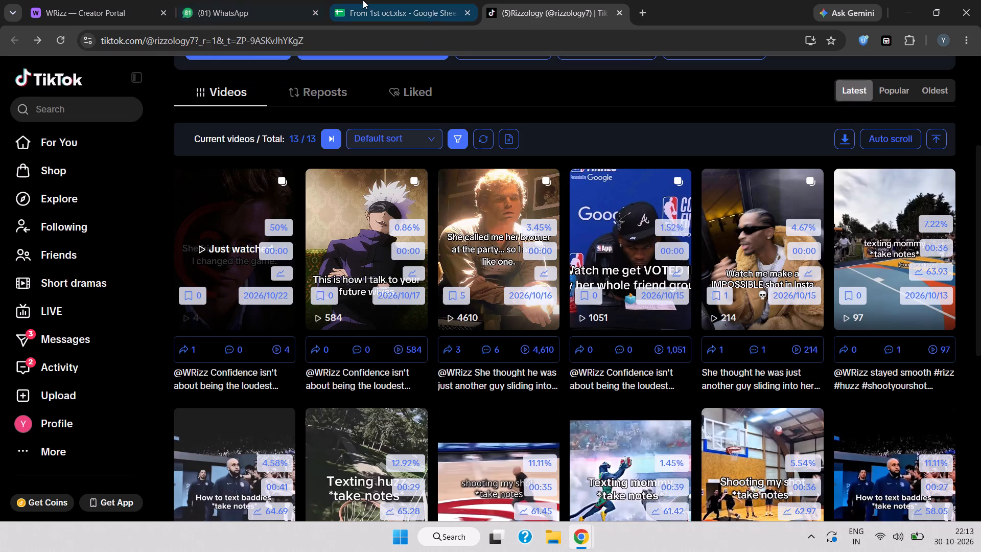
{"action": "left_click", "coordinate": [363, 0]}
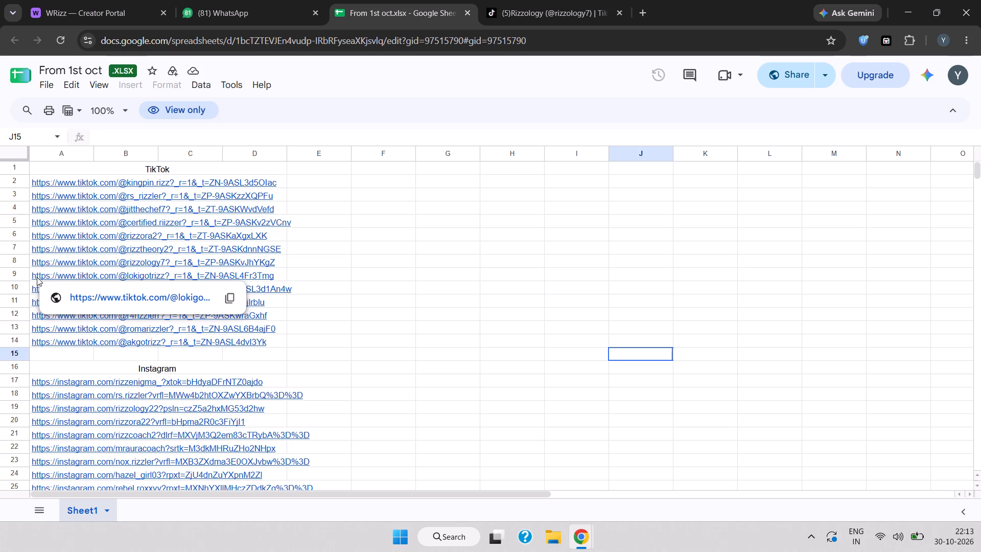
{"action": "left_click", "coordinate": [37, 277]}
{"action": "left_click", "coordinate": [37, 277]}
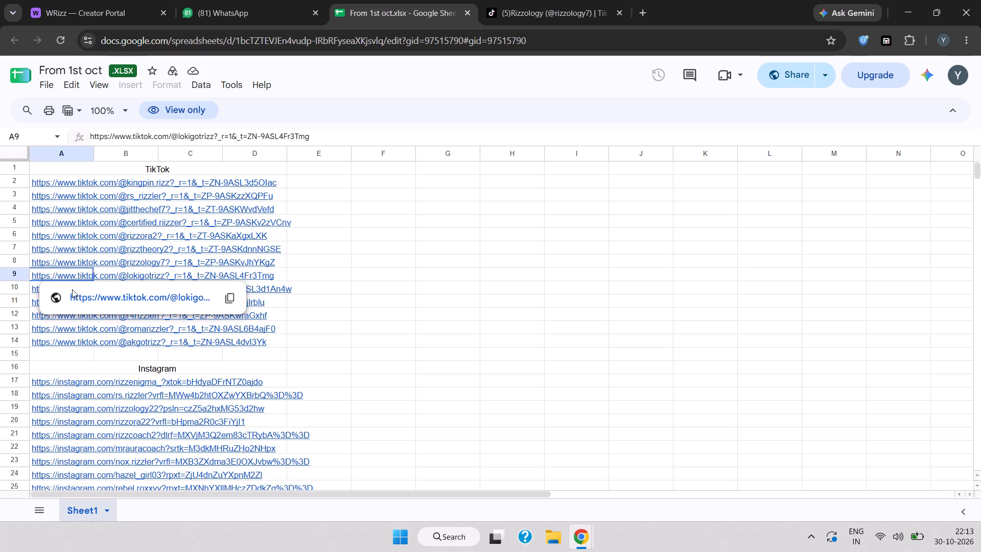
{"action": "left_click", "coordinate": [77, 295]}
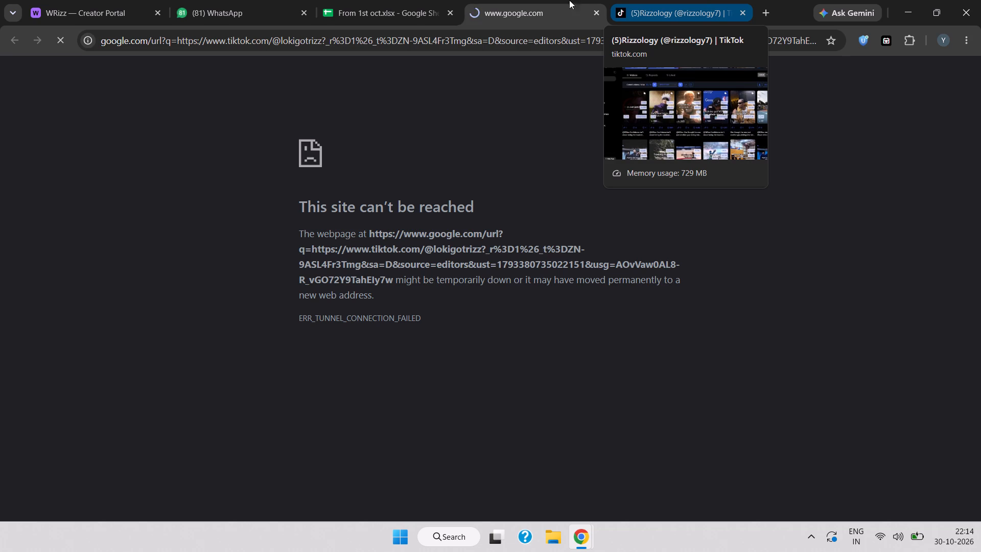
{"action": "left_click", "coordinate": [744, 13]}
{"action": "left_click", "coordinate": [401, 0]}
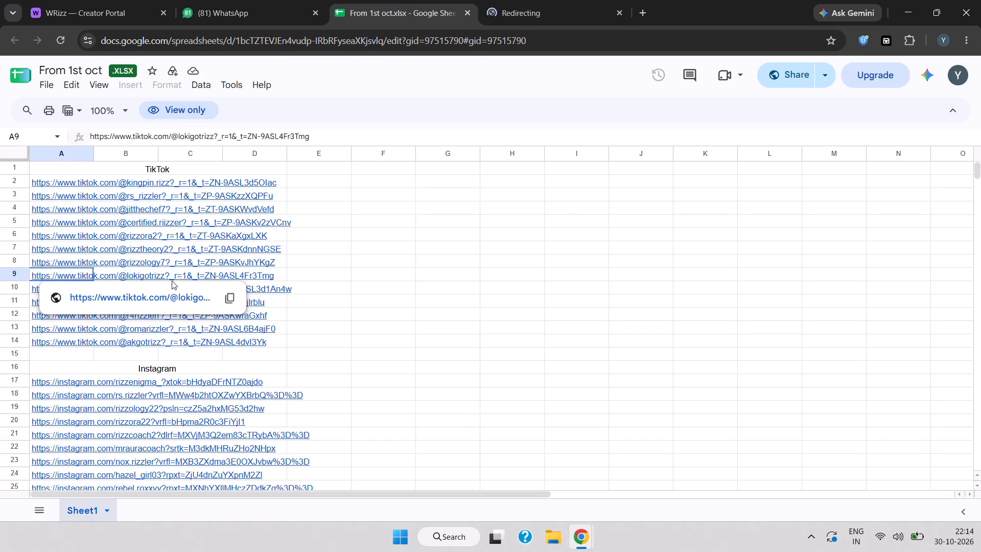
{"action": "left_click", "coordinate": [565, 0]}
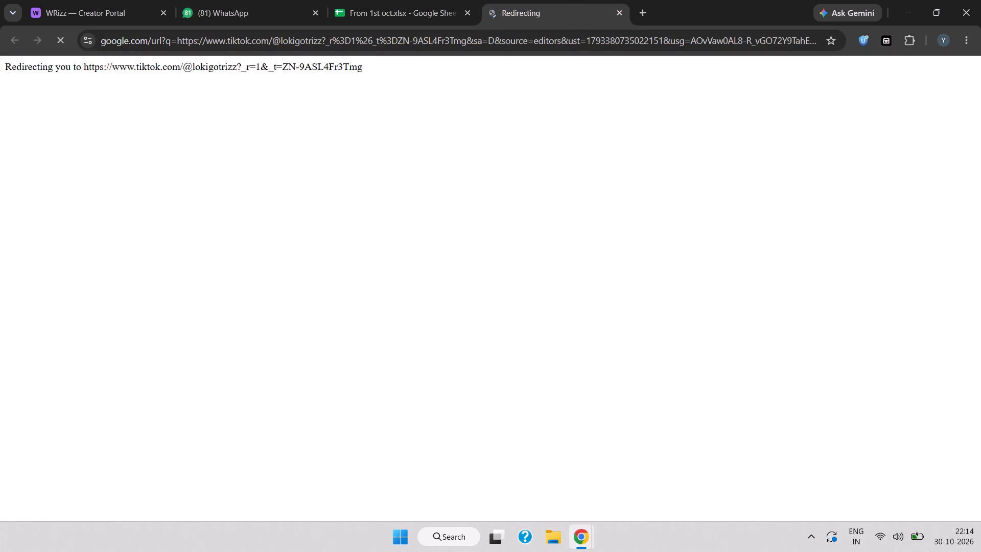
{"action": "left_click", "coordinate": [62, 36]}
{"action": "left_click", "coordinate": [62, 36]}
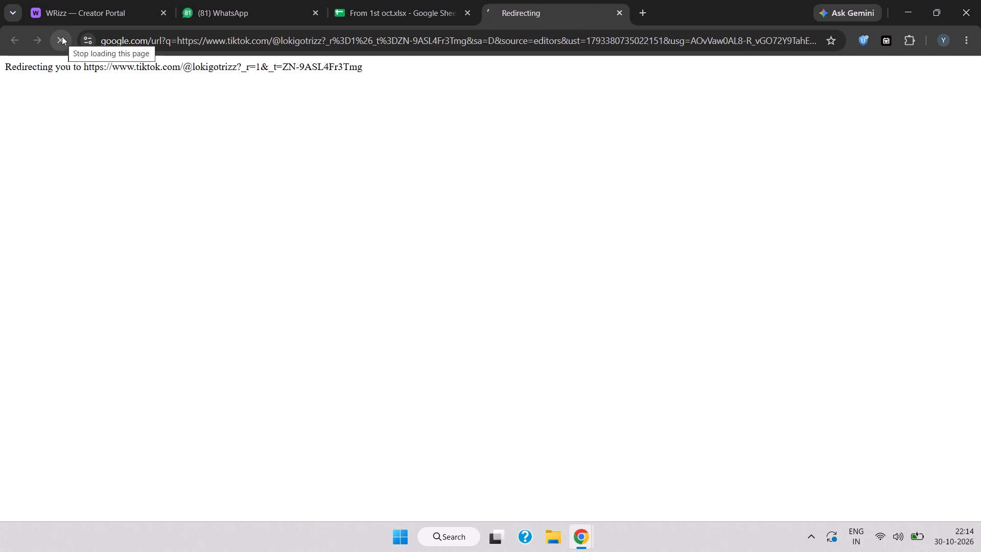
{"action": "left_click", "coordinate": [374, 0]}
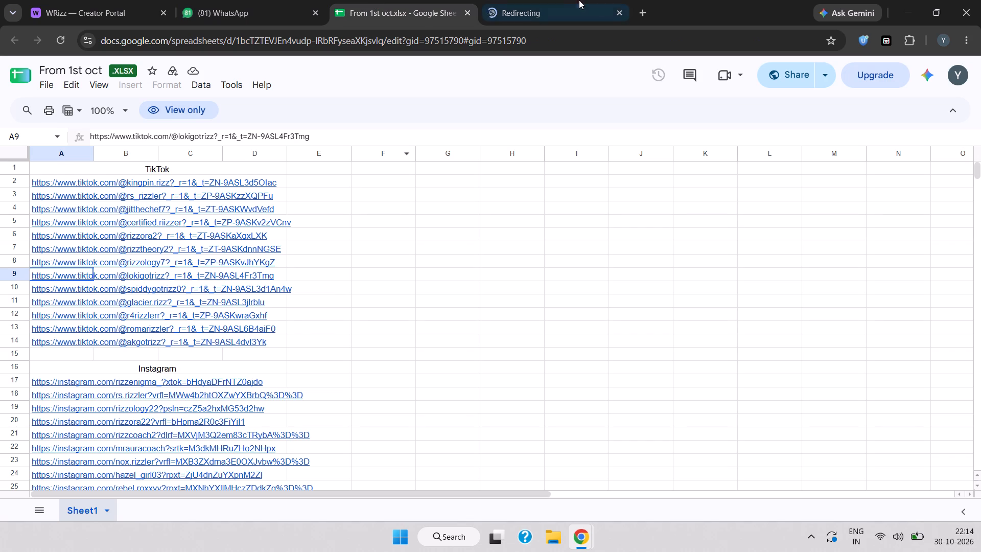
{"action": "left_click", "coordinate": [618, 13]}
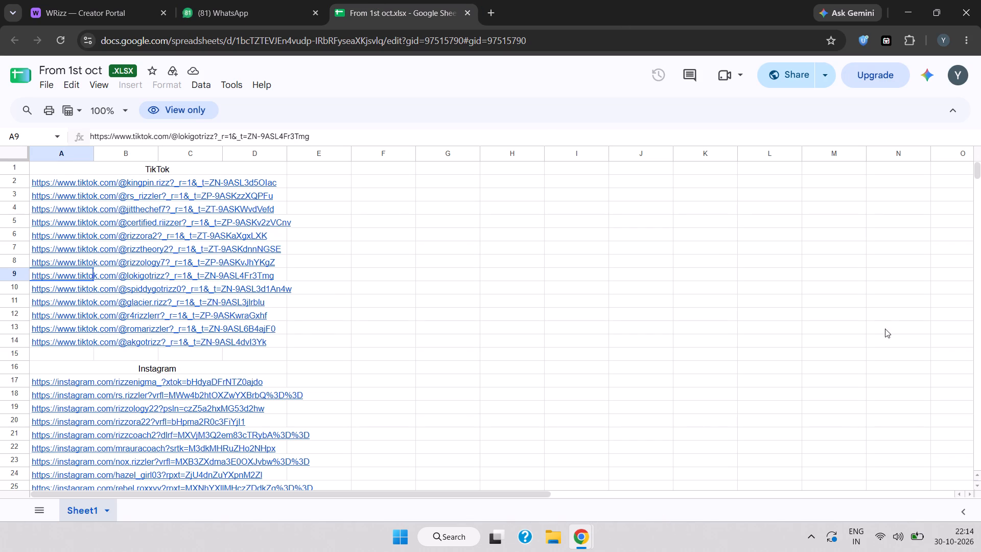
Disconnect the Urban VPN connection to the United States and minimise the browser window holding the From 1st oct spreadsheet.
{"action": "left_click", "coordinate": [853, 51]}
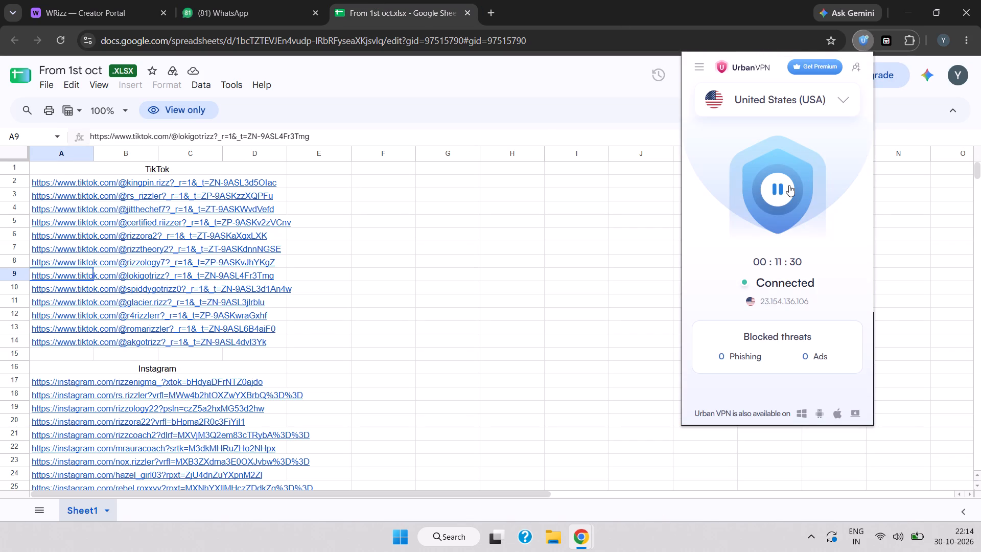
{"action": "left_click", "coordinate": [789, 185]}
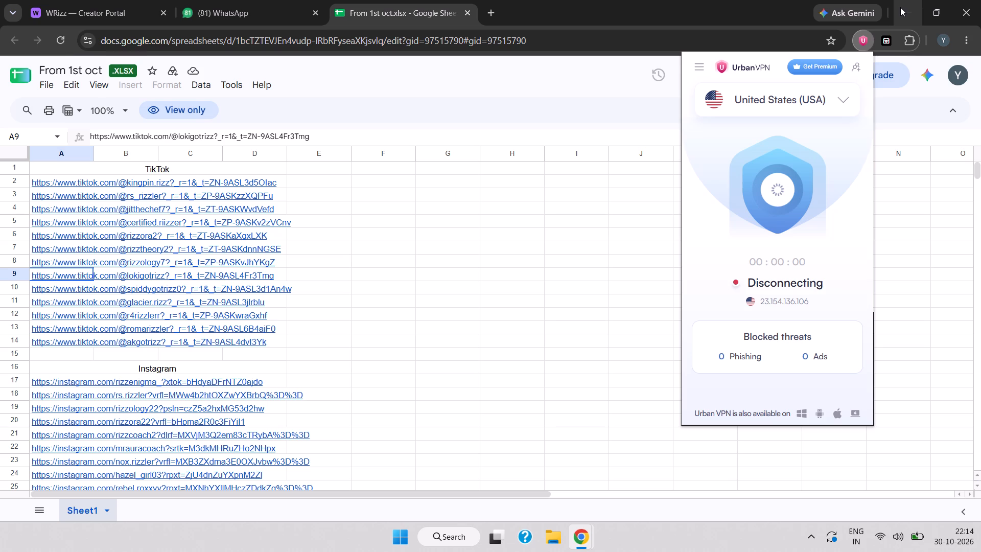
{"action": "left_click", "coordinate": [900, 7]}
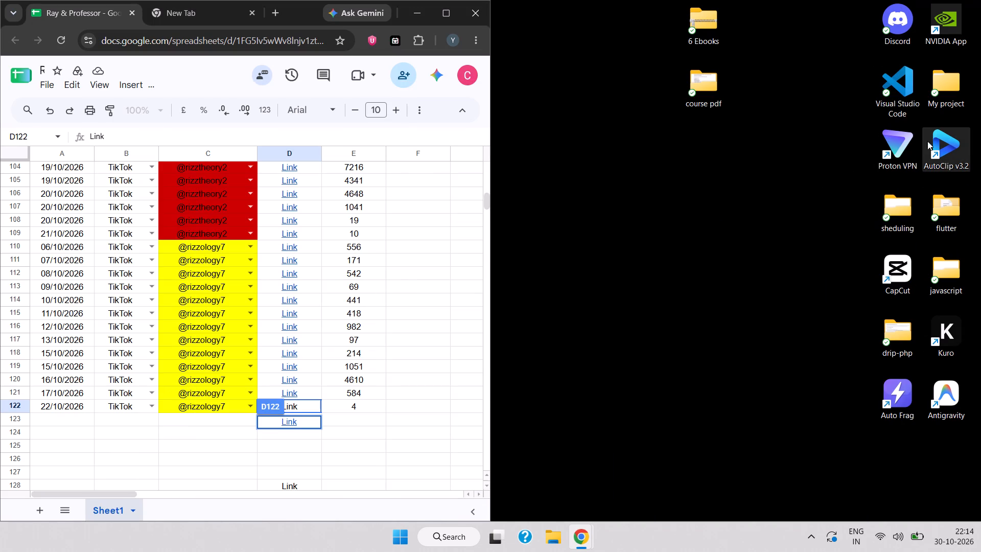
Launch Proton VPN from the desktop and connect to the fastest free server.
{"action": "double_click", "coordinate": [894, 143]}
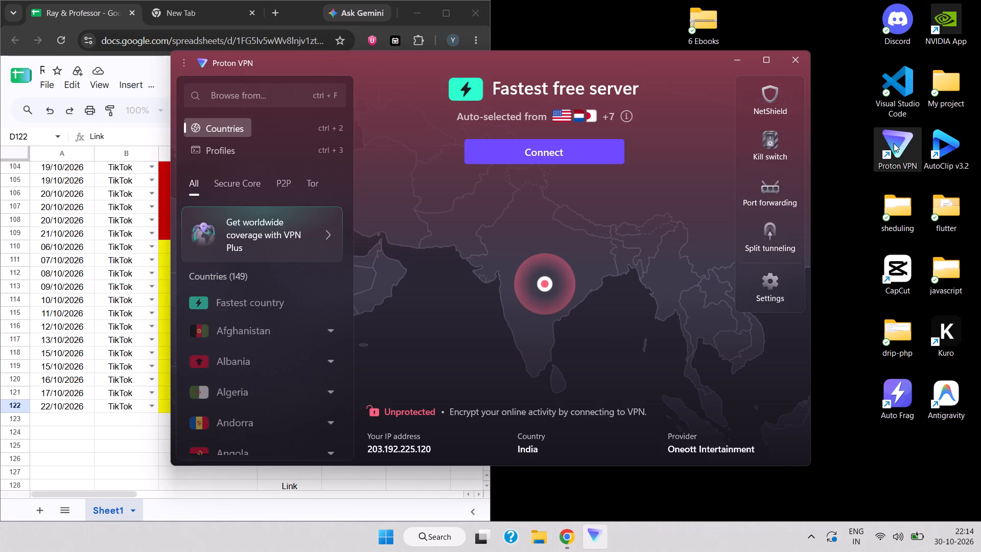
{"action": "left_click", "coordinate": [601, 147]}
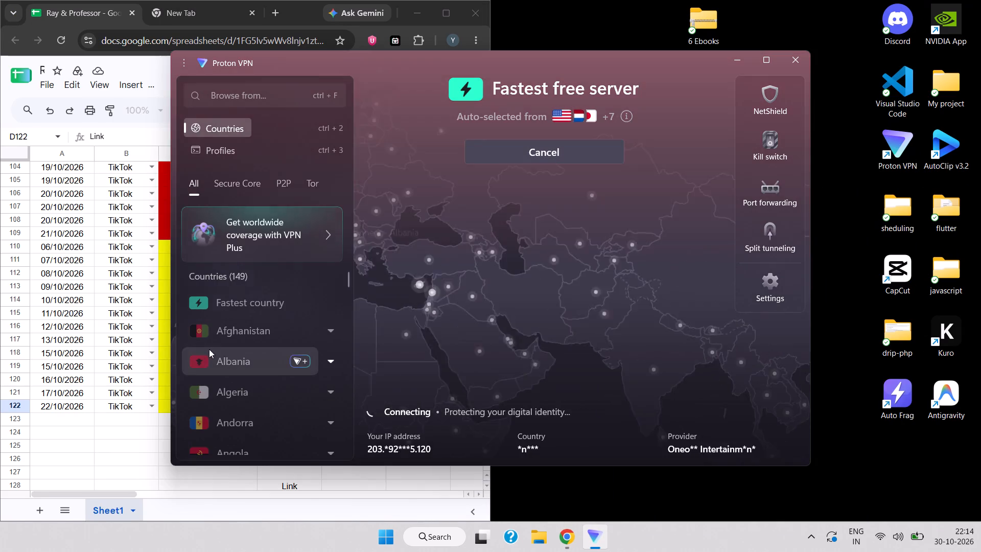
Switch to the Ray & Professor spreadsheet and finish the pending edit of the Link cell D122.
{"action": "left_click", "coordinate": [0, 428]}
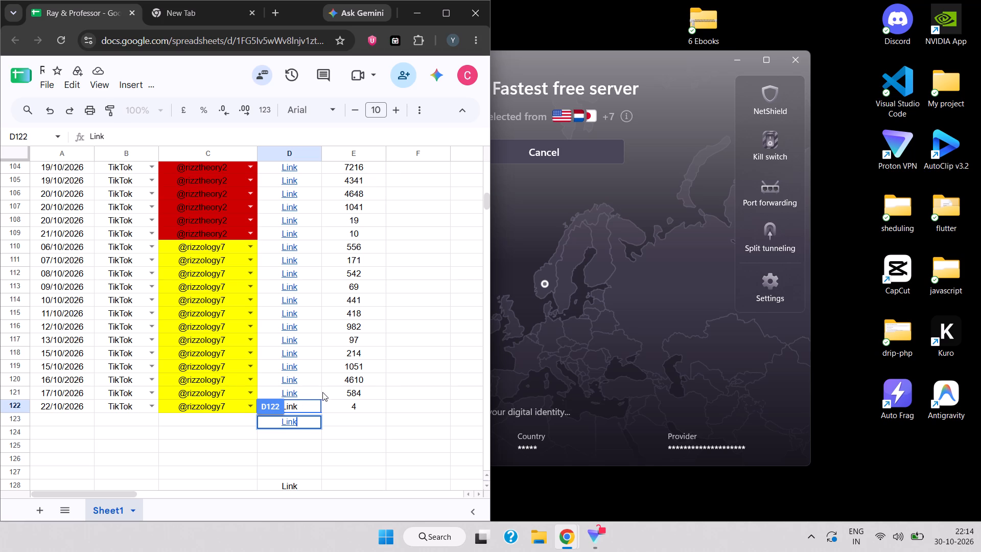
{"action": "left_click", "coordinate": [311, 403]}
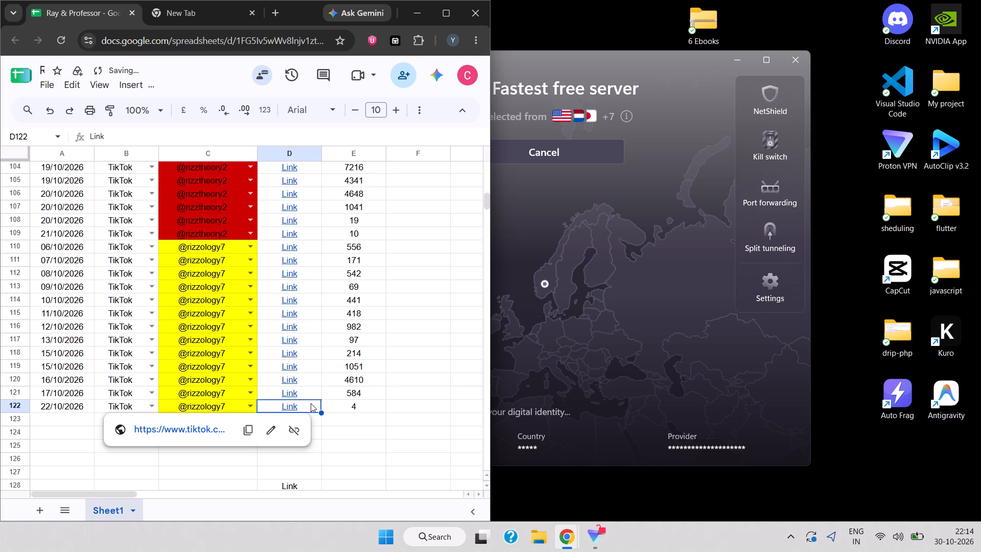
{"action": "left_click", "coordinate": [377, 403]}
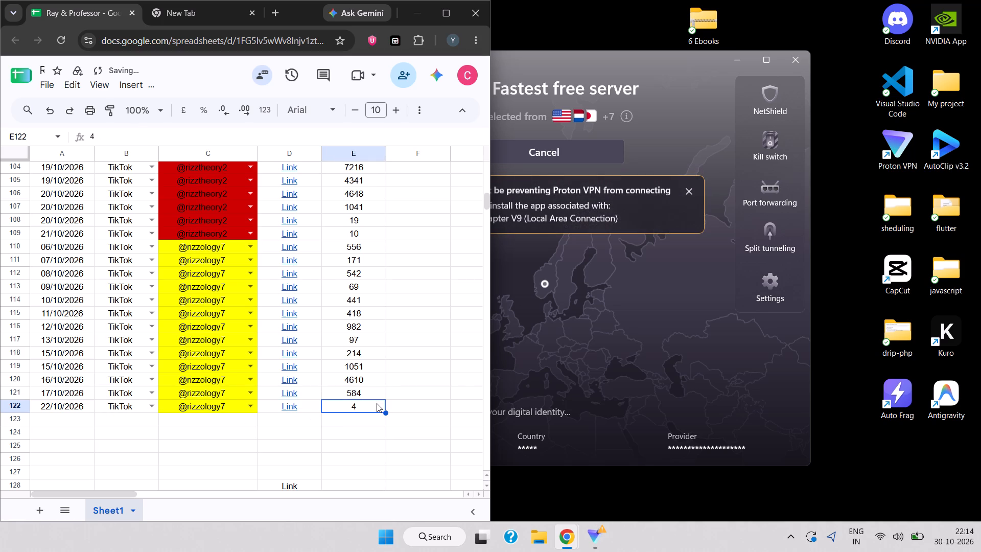
Switch to Proton VPN and dismiss the VPN Plus upgrade offer.
{"action": "left_click", "coordinate": [526, 348]}
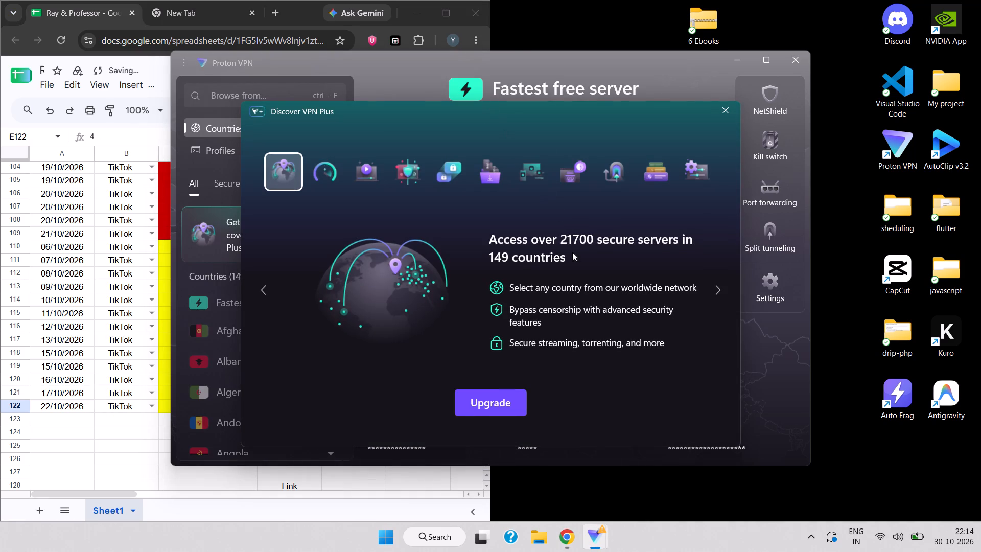
{"action": "left_click", "coordinate": [715, 103]}
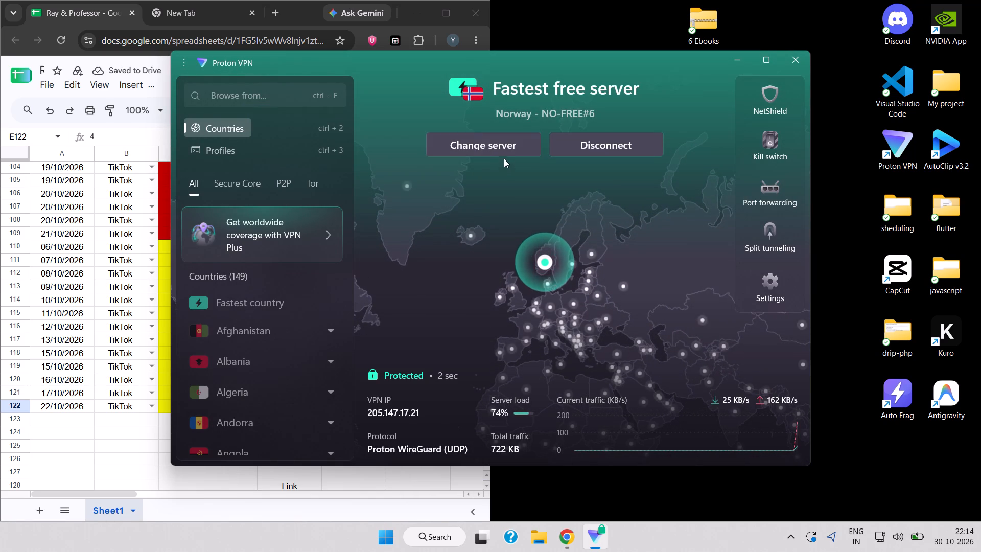
{"action": "left_click", "coordinate": [662, 551]}
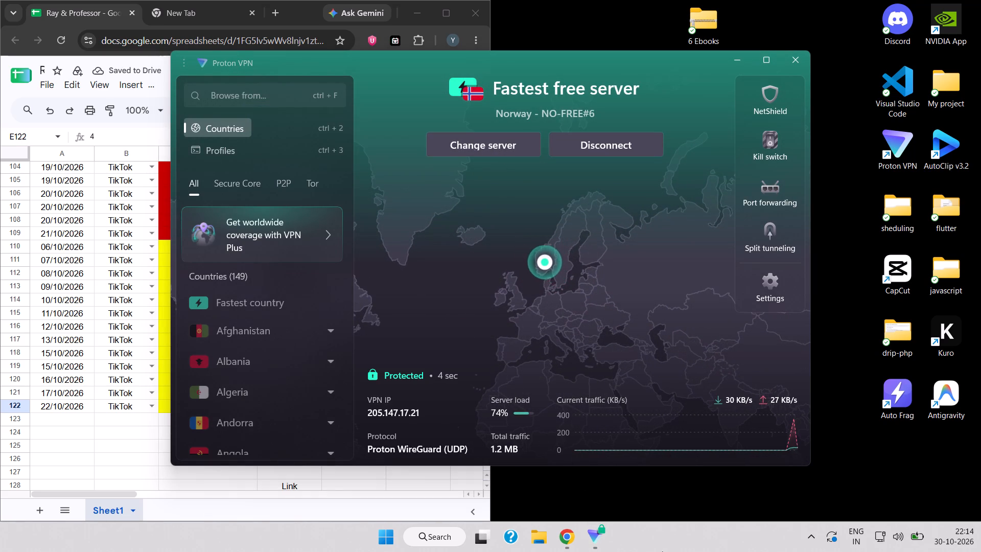
{"action": "left_click", "coordinate": [0, 412]}
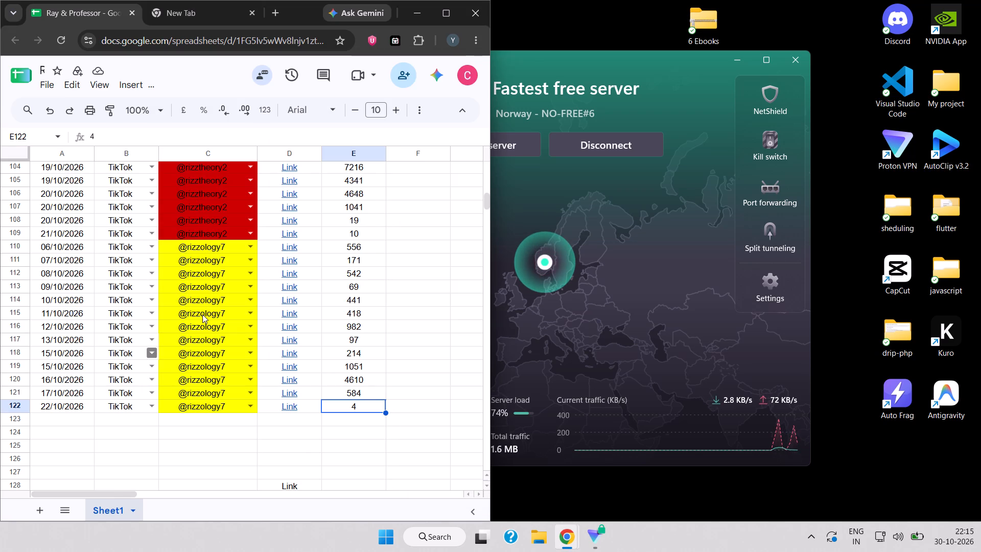
{"action": "scroll", "coordinate": [202, 314], "scroll_direction": "right", "scroll_amount": 1}
{"action": "scroll", "coordinate": [202, 314], "scroll_direction": "down", "scroll_amount": 1}
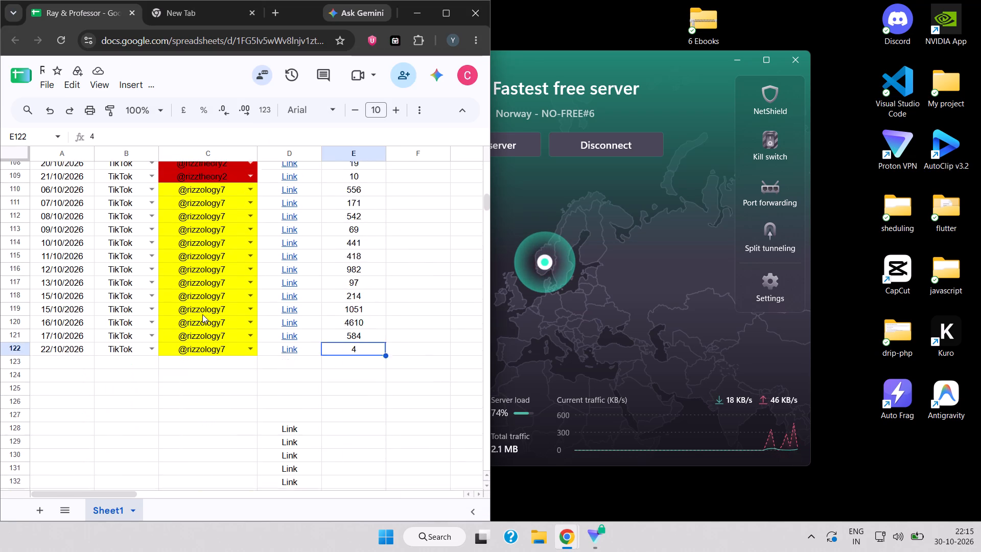
{"action": "scroll", "coordinate": [202, 314], "scroll_direction": "down", "scroll_amount": 2}
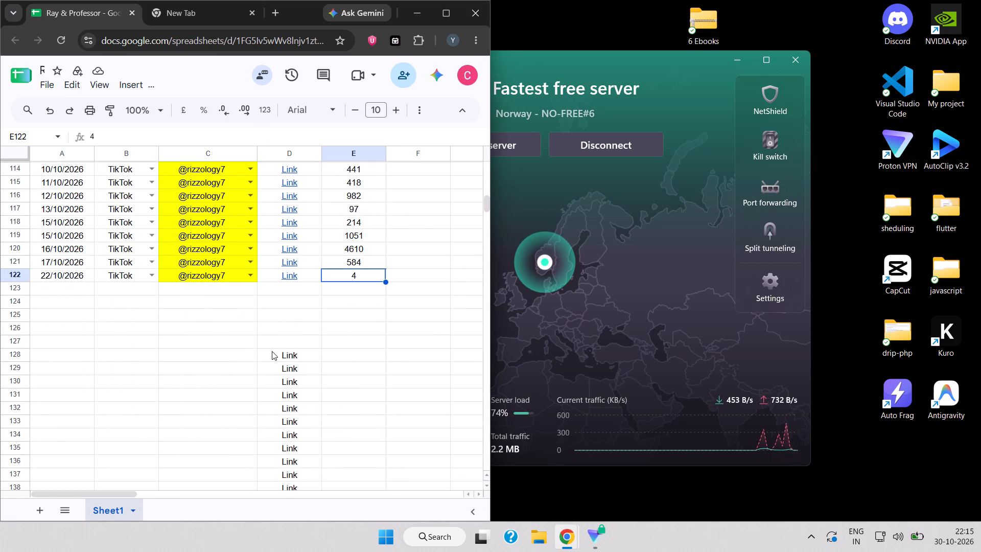
{"action": "left_click_drag", "start_coordinate": [272, 351], "coordinate": [274, 356]}
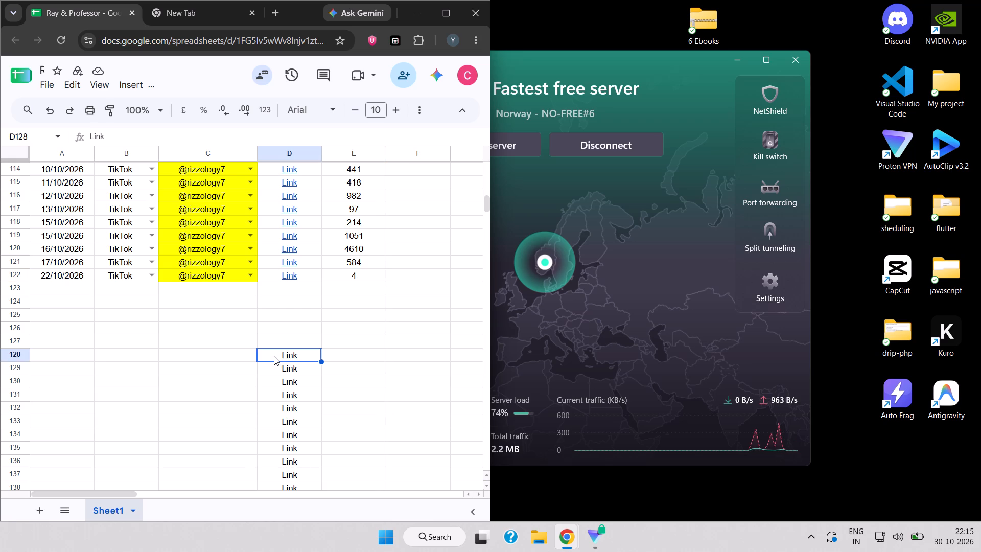
{"action": "left_click", "coordinate": [659, 218]}
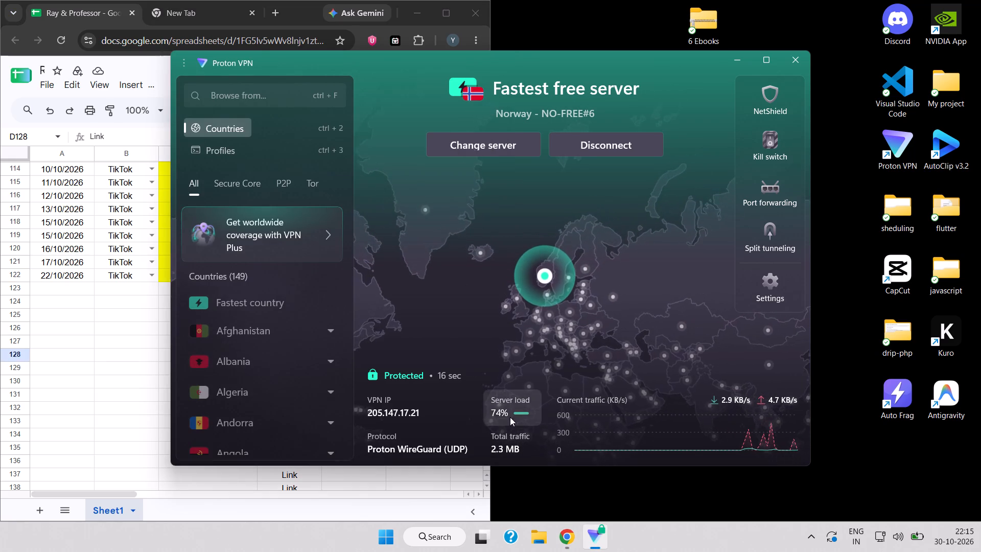
{"action": "left_click", "coordinate": [556, 551]}
{"action": "left_click", "coordinate": [645, 455]}
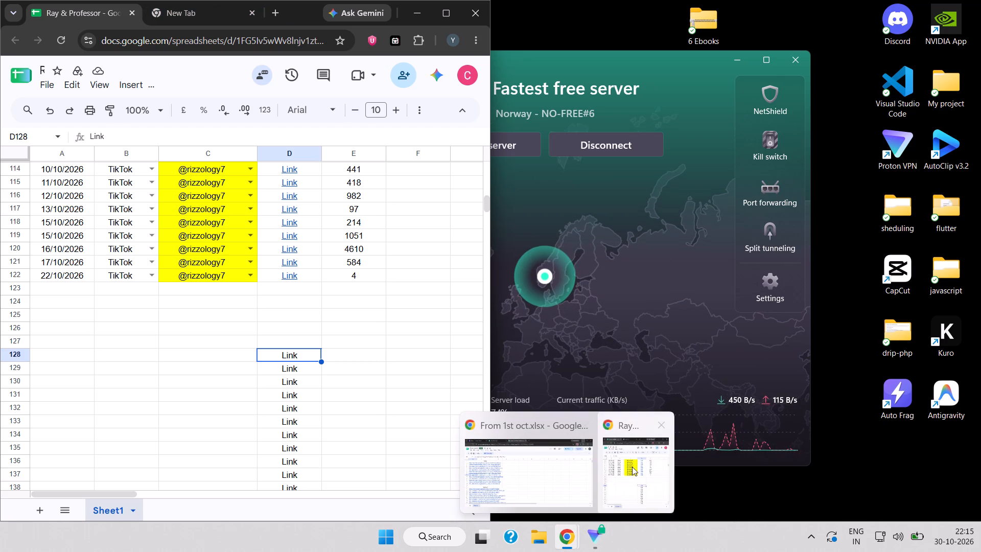
{"action": "left_click", "coordinate": [539, 462]}
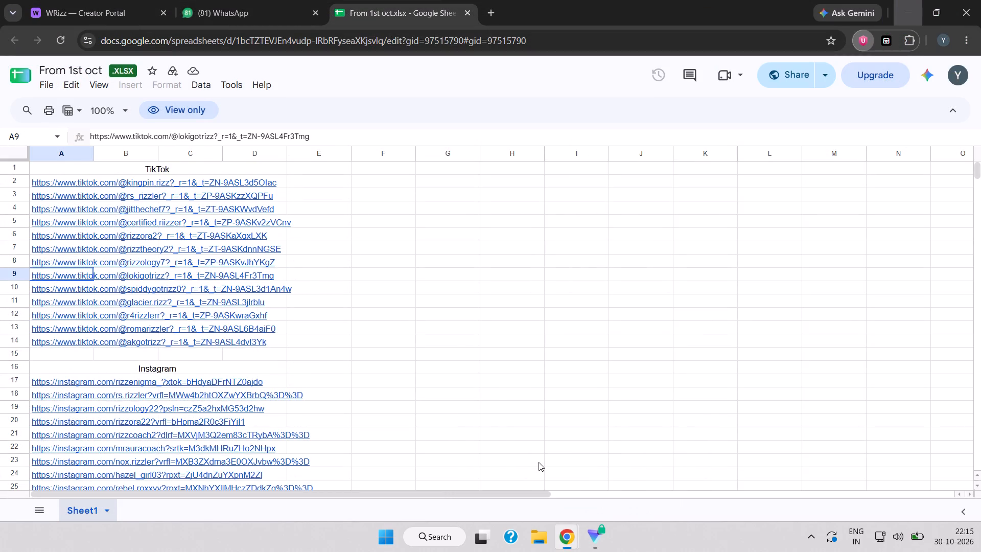
{"action": "left_click", "coordinate": [104, 274]}
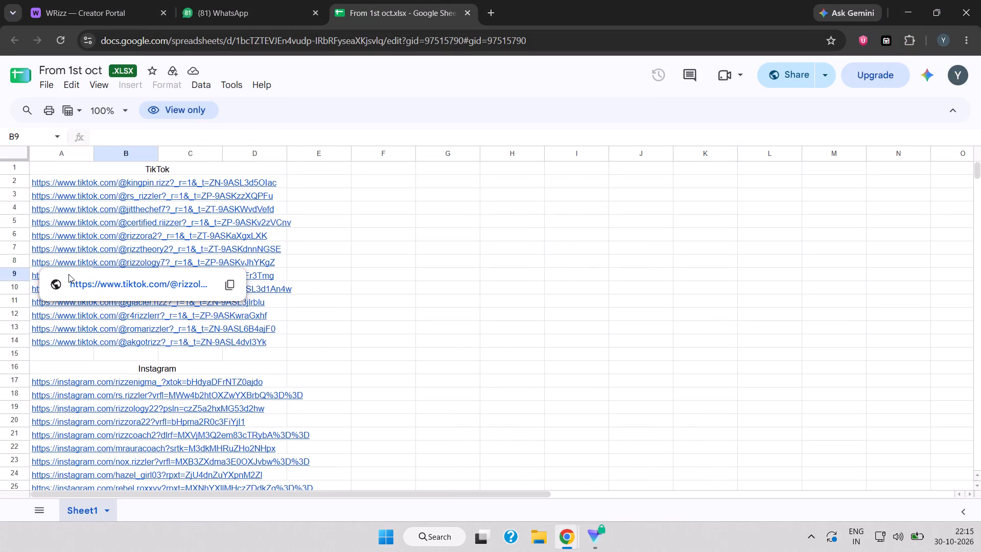
{"action": "left_click", "coordinate": [68, 274]}
{"action": "left_click", "coordinate": [36, 275]}
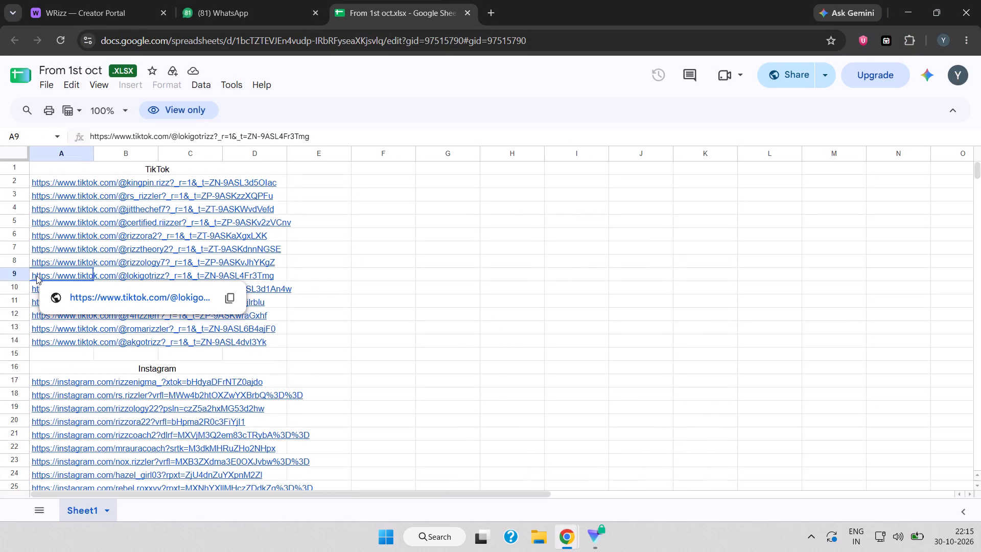
{"action": "left_click", "coordinate": [75, 296]}
{"action": "left_click", "coordinate": [379, 0]}
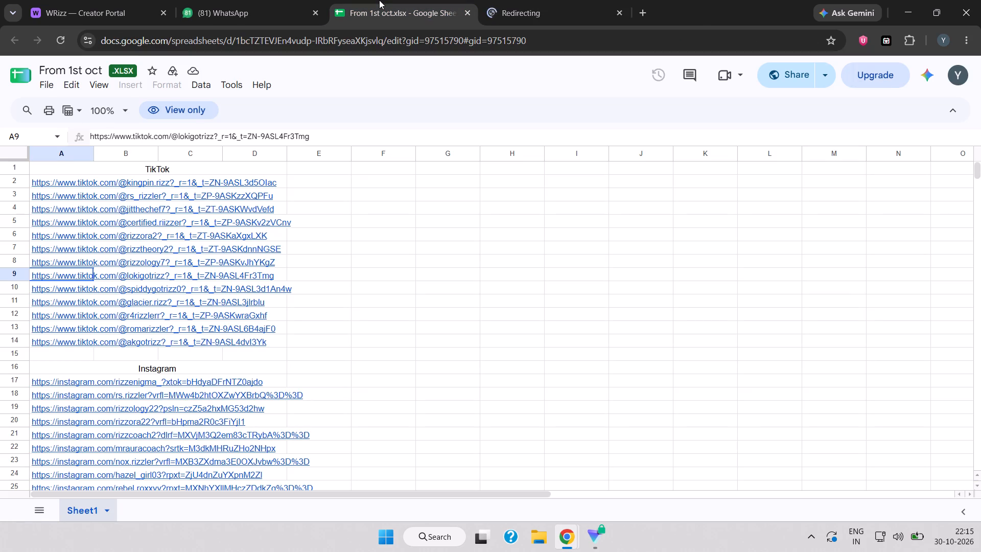
{"action": "left_click", "coordinate": [566, 0]}
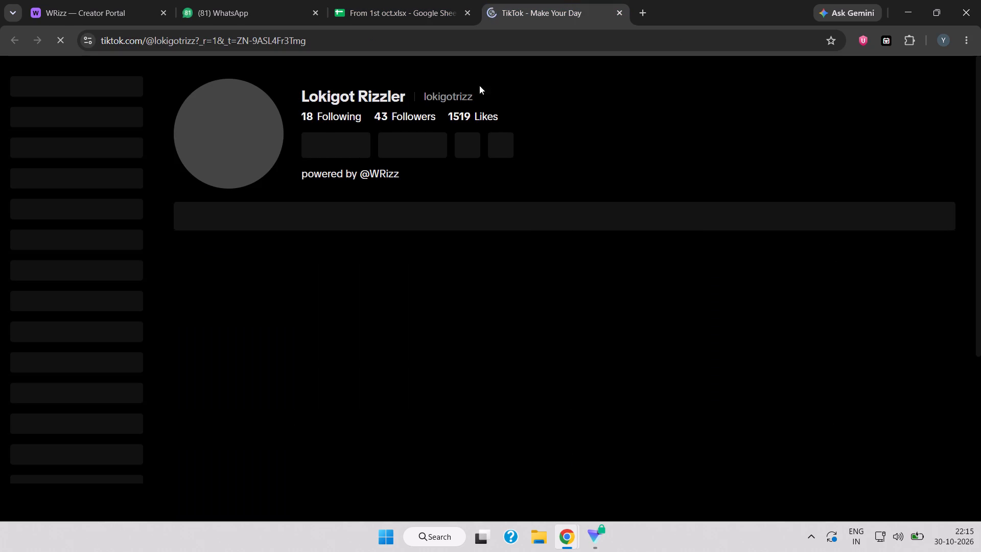
{"action": "left_click", "coordinate": [449, 99]}
{"action": "double_click", "coordinate": [449, 99]}
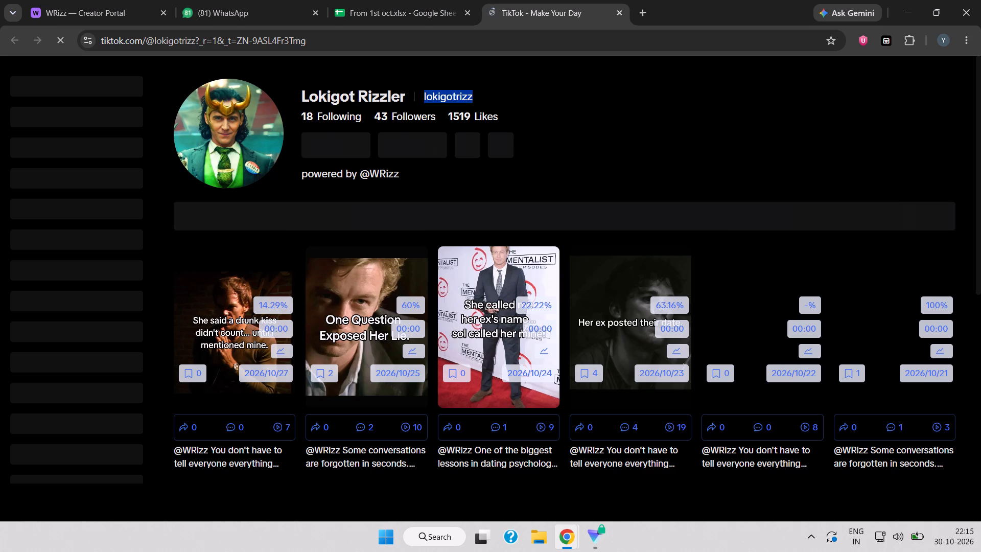
{"action": "key", "text": "ctrl+c"}
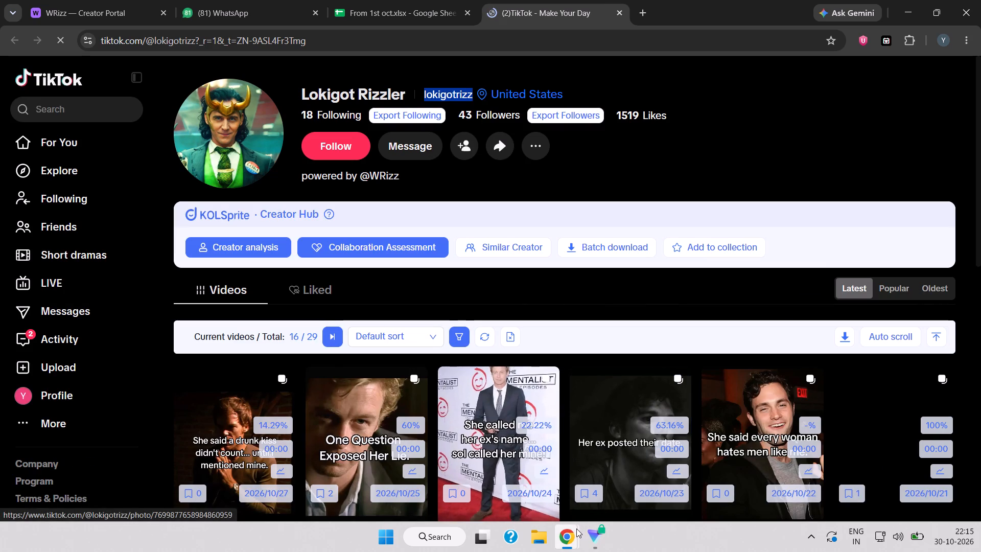
{"action": "left_click", "coordinate": [623, 466]}
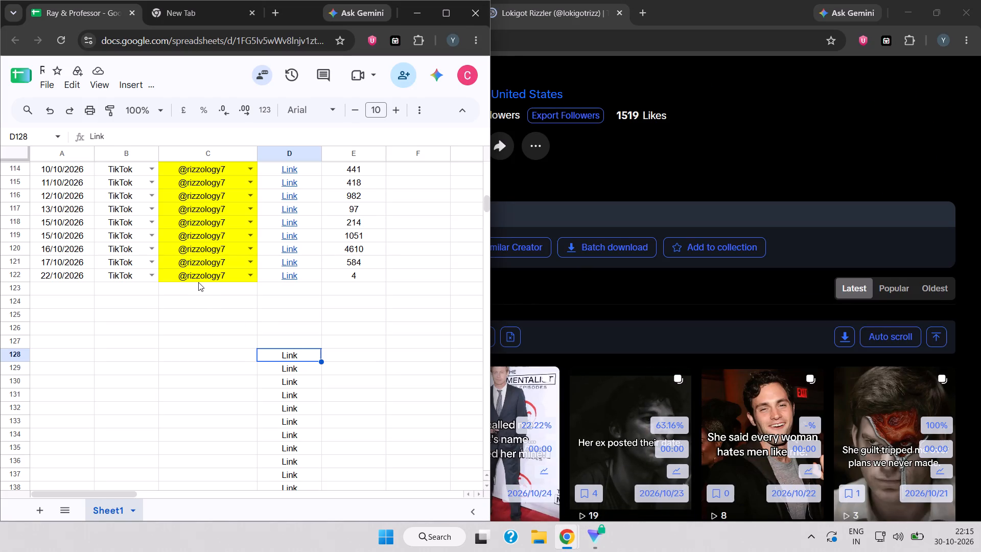
{"action": "left_click", "coordinate": [198, 282]}
{"action": "left_click", "coordinate": [196, 288]}
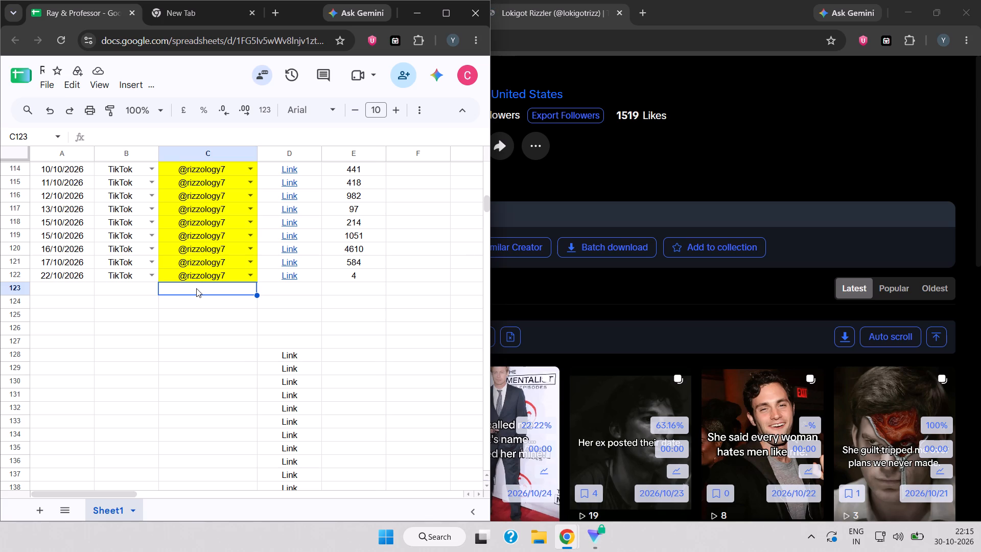
{"action": "scroll", "coordinate": [196, 288], "scroll_direction": "up", "scroll_amount": 2}
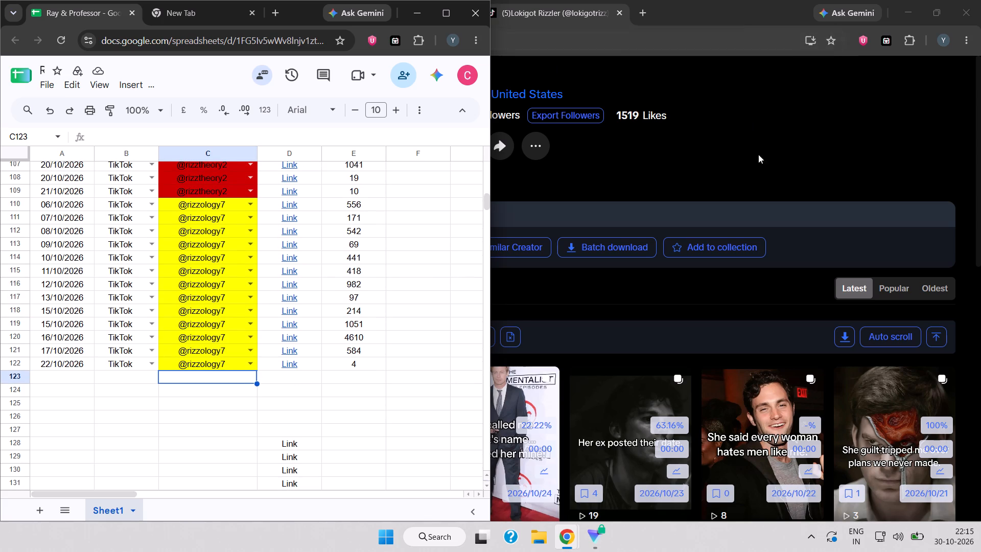
{"action": "left_click", "coordinate": [759, 165]}
{"action": "scroll", "coordinate": [731, 345], "scroll_direction": "down", "scroll_amount": 9}
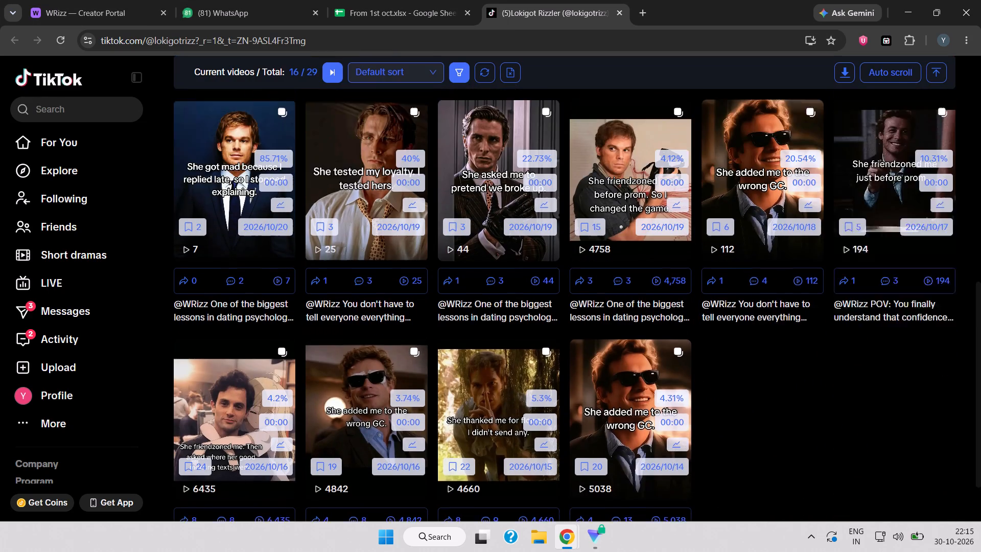
{"action": "scroll", "coordinate": [731, 345], "scroll_direction": "down", "scroll_amount": 6}
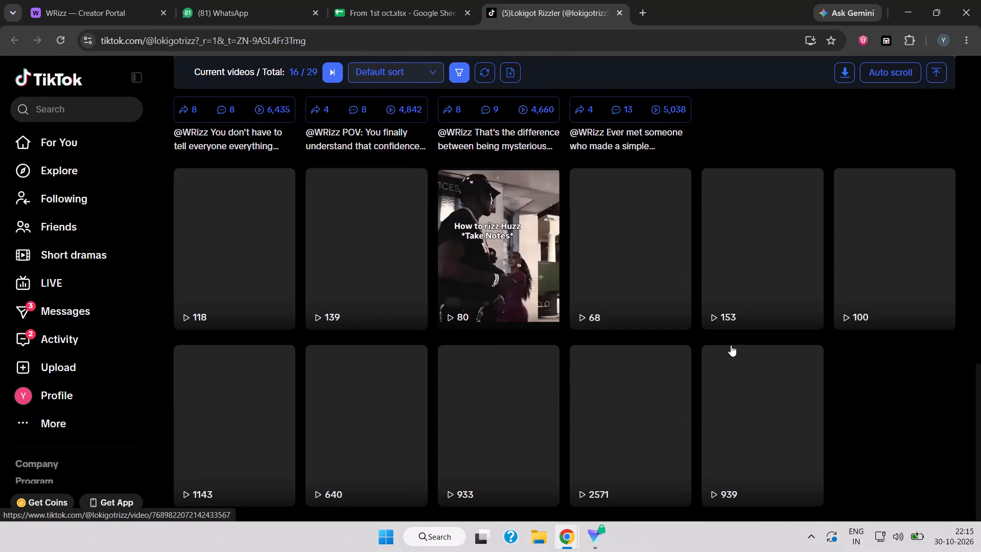
{"action": "scroll", "coordinate": [731, 345], "scroll_direction": "down", "scroll_amount": 4}
{"action": "scroll", "coordinate": [861, 392], "scroll_direction": "down", "scroll_amount": 4}
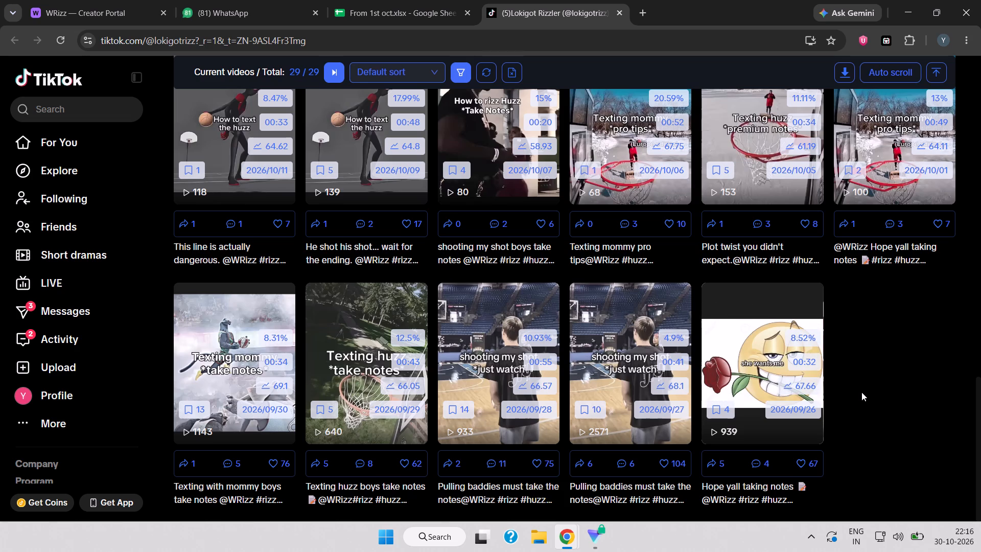
{"action": "scroll", "coordinate": [861, 392], "scroll_direction": "up", "scroll_amount": 2}
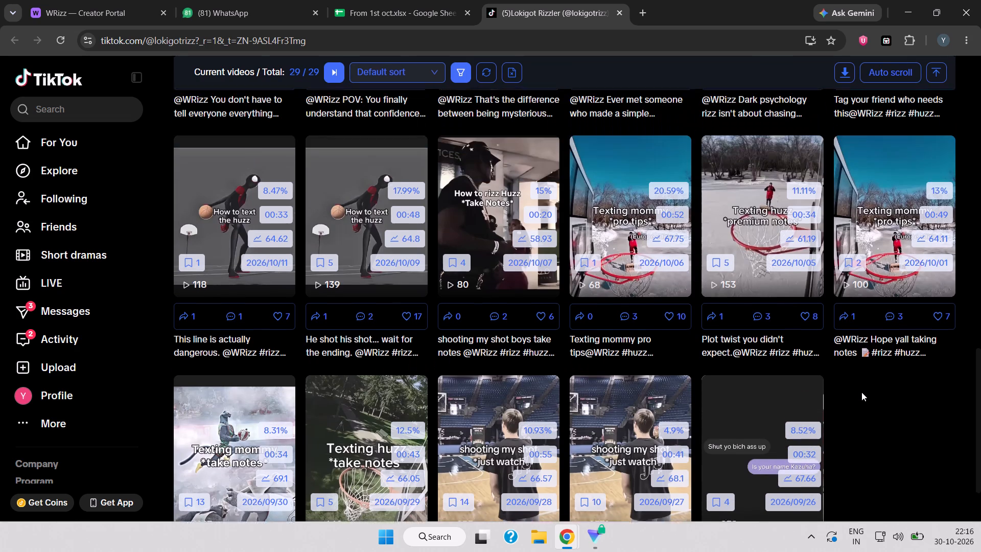
{"action": "scroll", "coordinate": [861, 392], "scroll_direction": "up", "scroll_amount": 2}
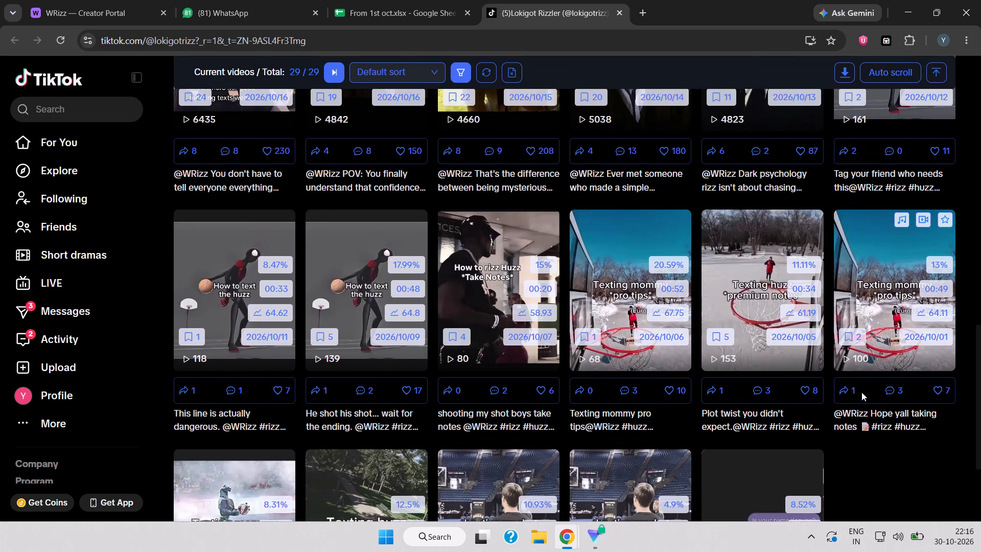
{"action": "scroll", "coordinate": [861, 392], "scroll_direction": "up", "scroll_amount": 2}
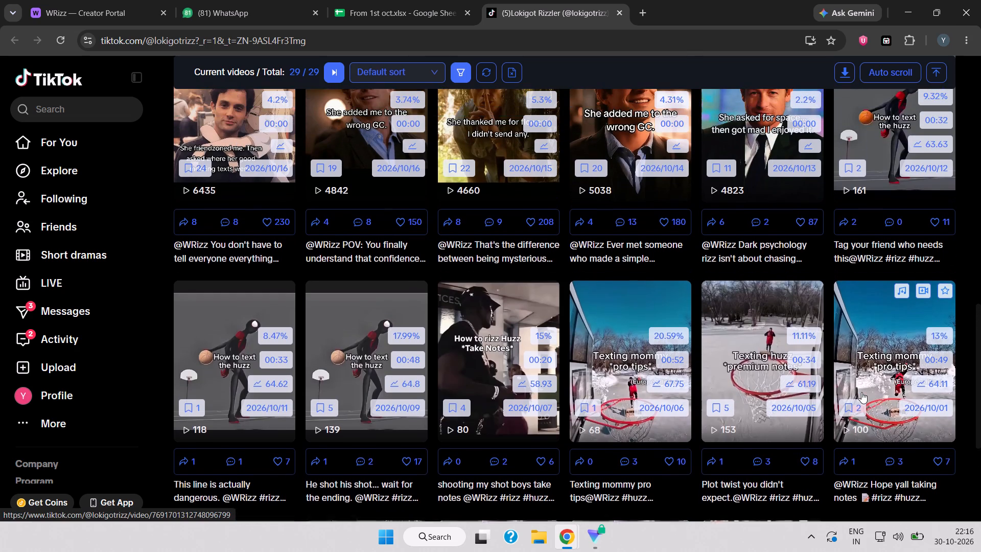
{"action": "scroll", "coordinate": [861, 392], "scroll_direction": "up", "scroll_amount": 9}
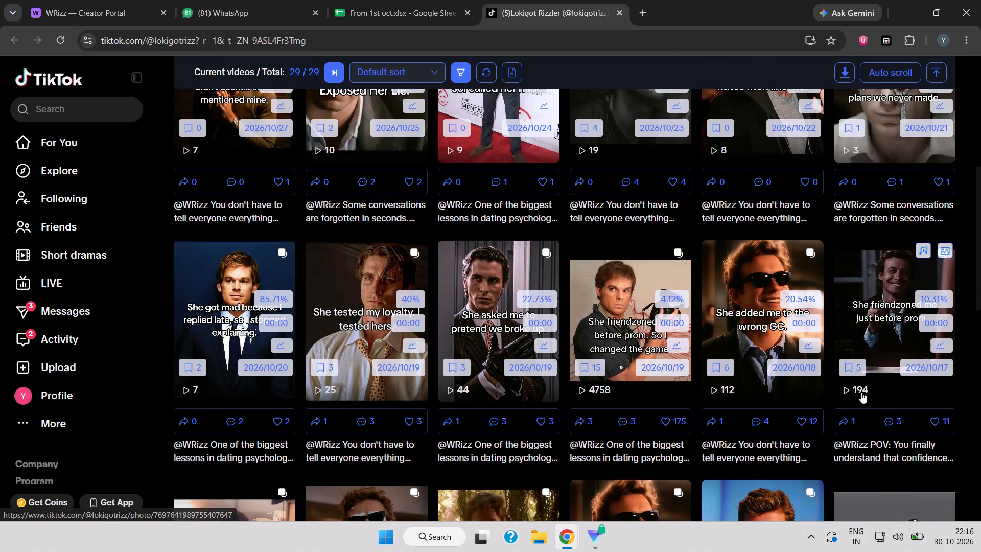
{"action": "scroll", "coordinate": [861, 392], "scroll_direction": "down", "scroll_amount": 6}
{"action": "scroll", "coordinate": [776, 397], "scroll_direction": "up", "scroll_amount": 1}
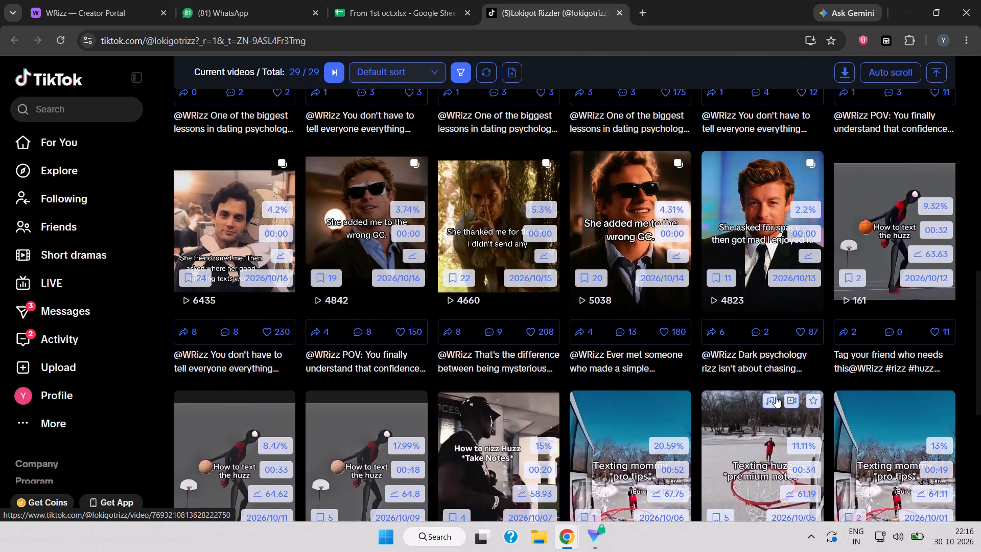
{"action": "scroll", "coordinate": [776, 397], "scroll_direction": "up", "scroll_amount": 9}
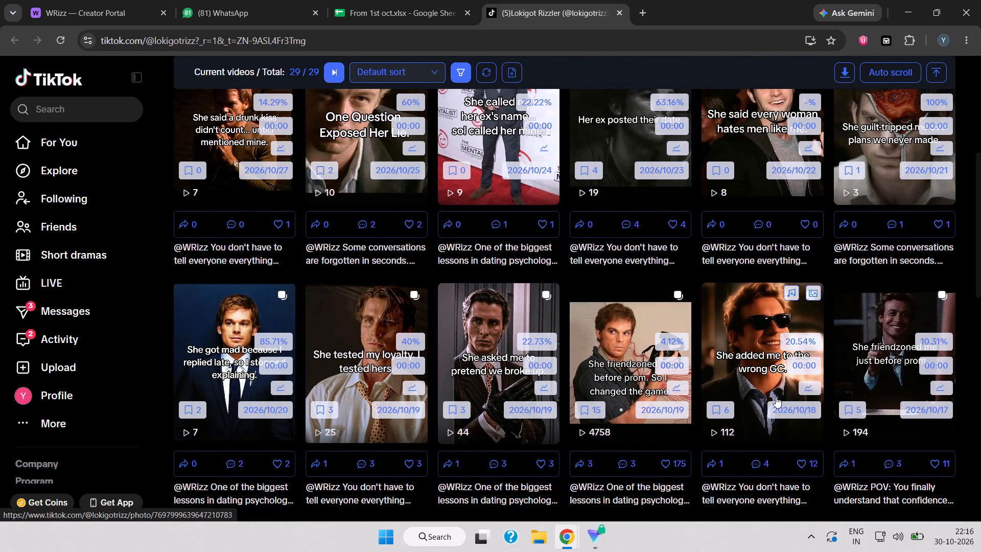
{"action": "scroll", "coordinate": [776, 397], "scroll_direction": "up", "scroll_amount": 1}
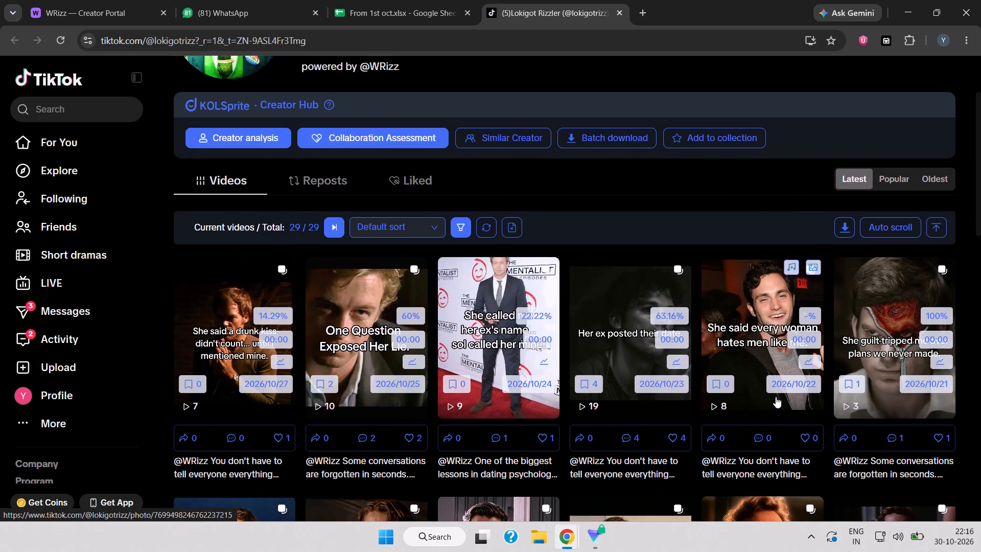
{"action": "scroll", "coordinate": [776, 397], "scroll_direction": "up", "scroll_amount": 1}
{"action": "scroll", "coordinate": [776, 397], "scroll_direction": "down", "scroll_amount": 3}
{"action": "scroll", "coordinate": [776, 397], "scroll_direction": "up", "scroll_amount": 1}
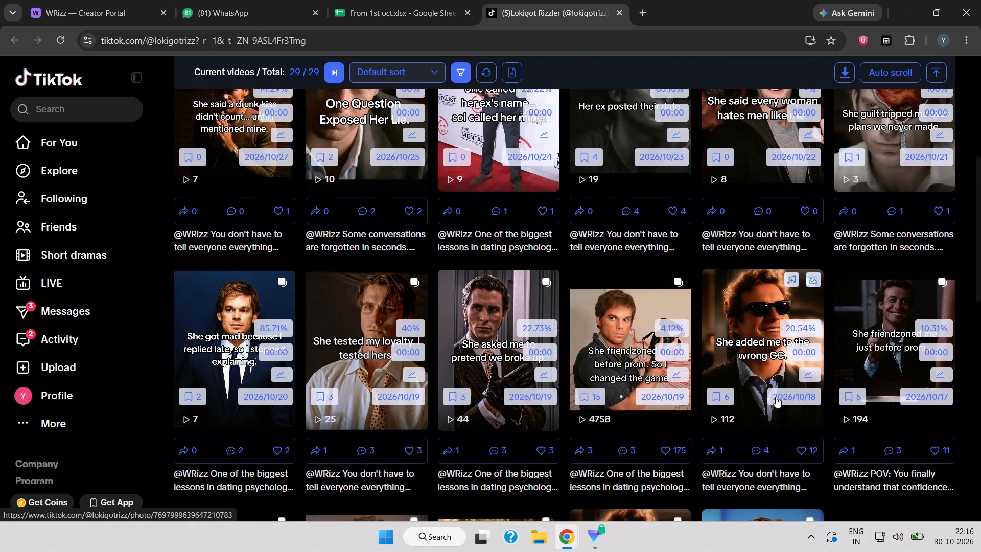
{"action": "scroll", "coordinate": [785, 370], "scroll_direction": "down", "scroll_amount": 6}
{"action": "scroll", "coordinate": [863, 288], "scroll_direction": "down", "scroll_amount": 1}
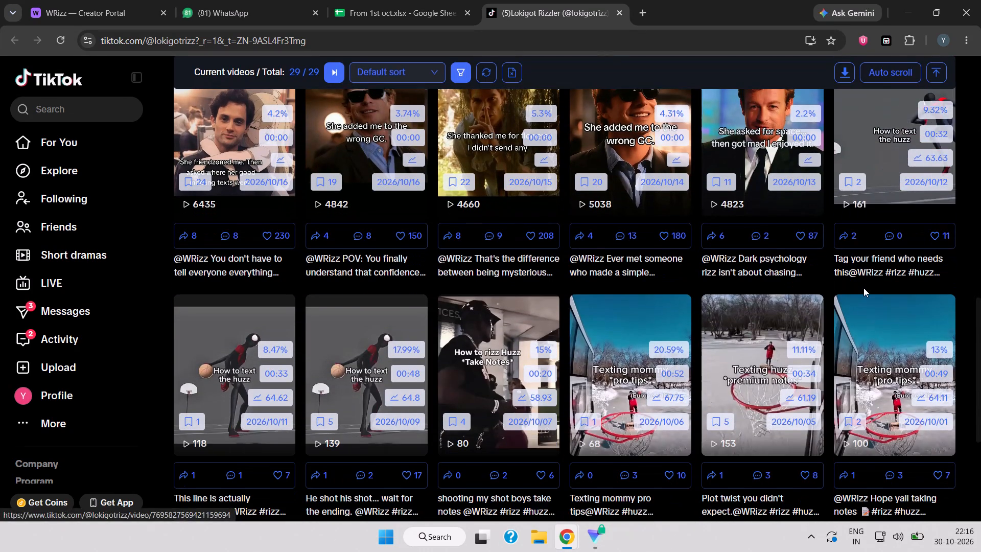
{"action": "scroll", "coordinate": [863, 288], "scroll_direction": "down", "scroll_amount": 2}
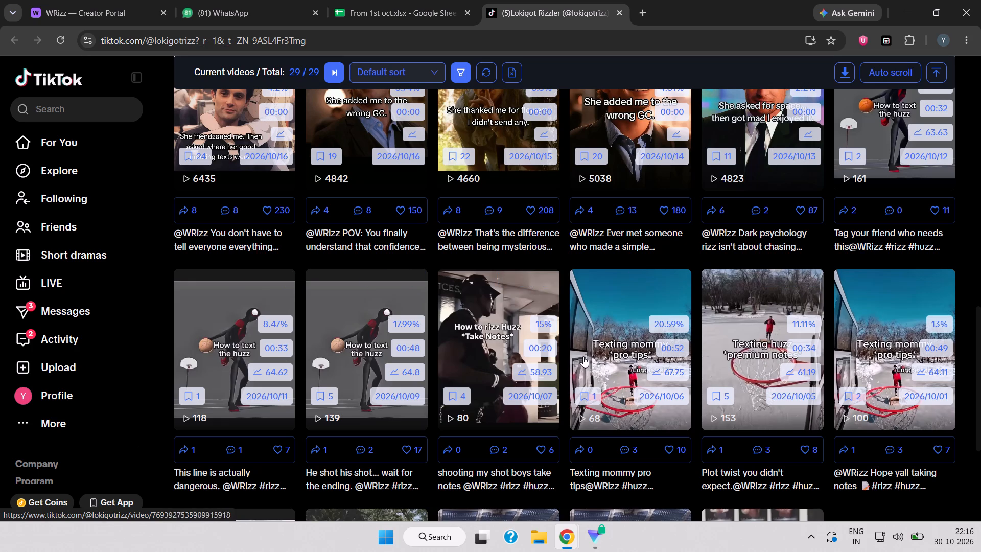
{"action": "scroll", "coordinate": [823, 365], "scroll_direction": "up", "scroll_amount": 3}
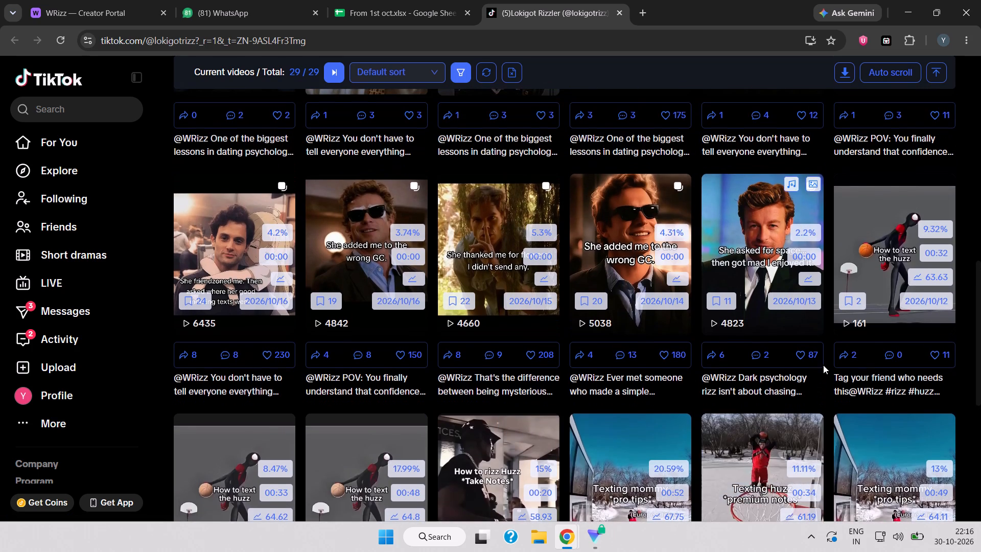
{"action": "scroll", "coordinate": [573, 298], "scroll_direction": "up", "scroll_amount": 5}
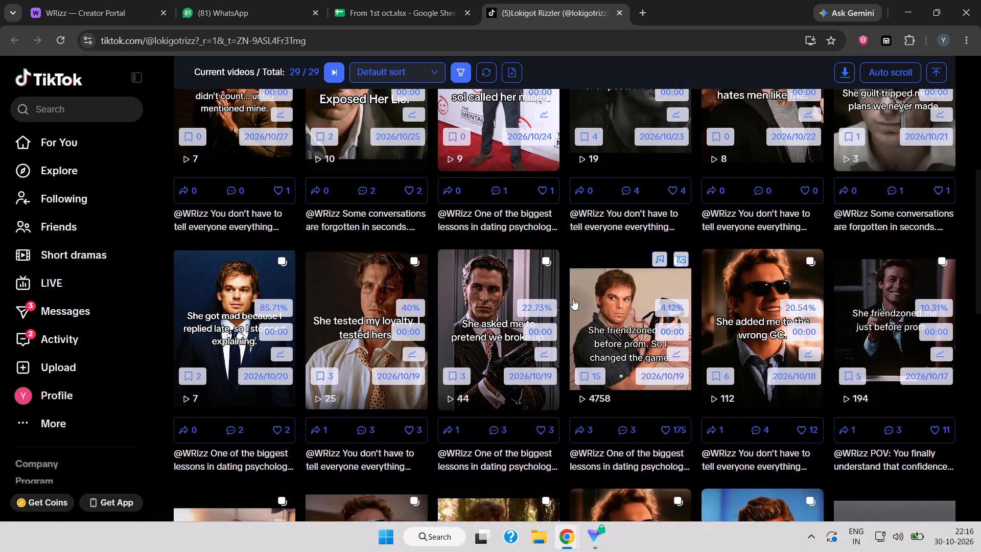
{"action": "scroll", "coordinate": [573, 298], "scroll_direction": "up", "scroll_amount": 2}
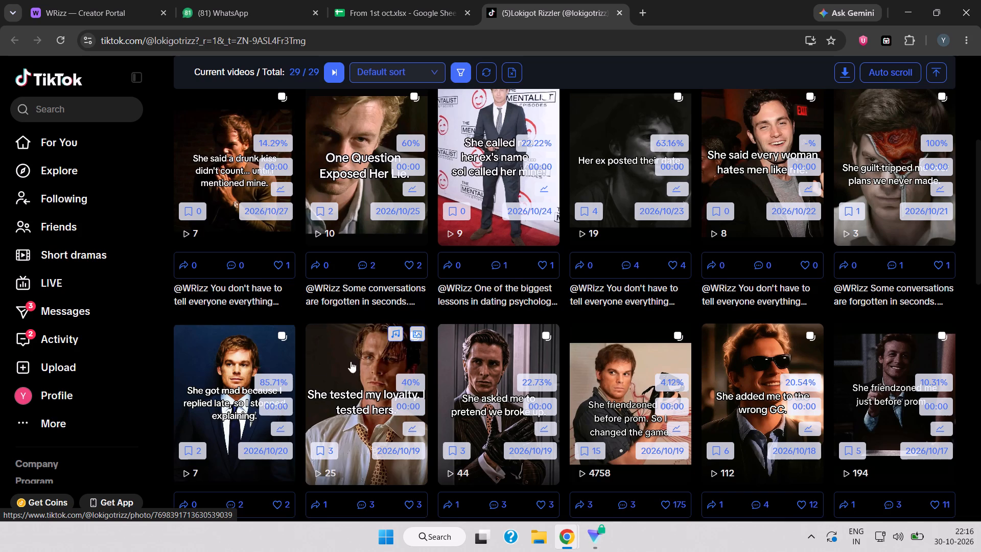
{"action": "scroll", "coordinate": [260, 354], "scroll_direction": "up", "scroll_amount": 3}
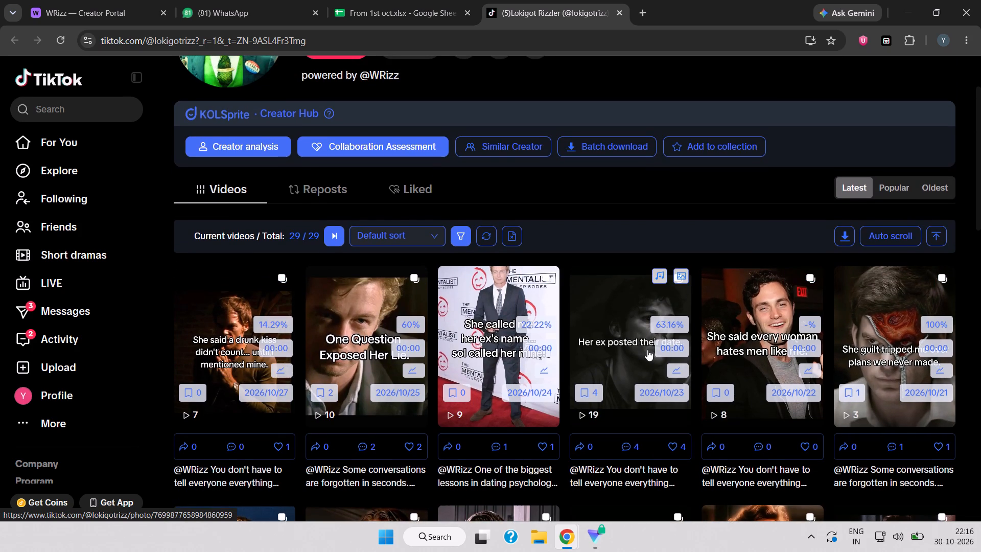
{"action": "scroll", "coordinate": [647, 350], "scroll_direction": "down", "scroll_amount": 7}
{"action": "scroll", "coordinate": [647, 350], "scroll_direction": "up", "scroll_amount": 1}
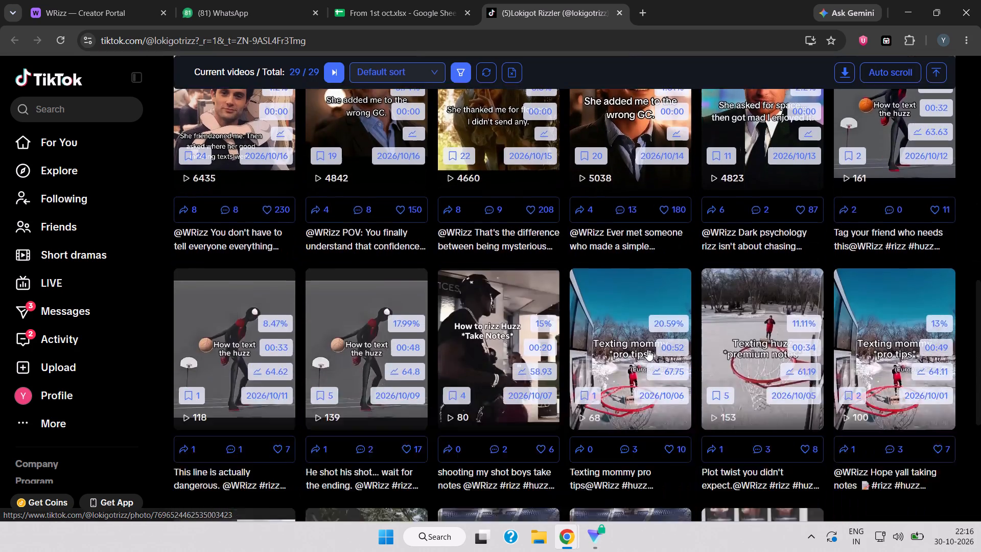
{"action": "scroll", "coordinate": [647, 350], "scroll_direction": "up", "scroll_amount": 1}
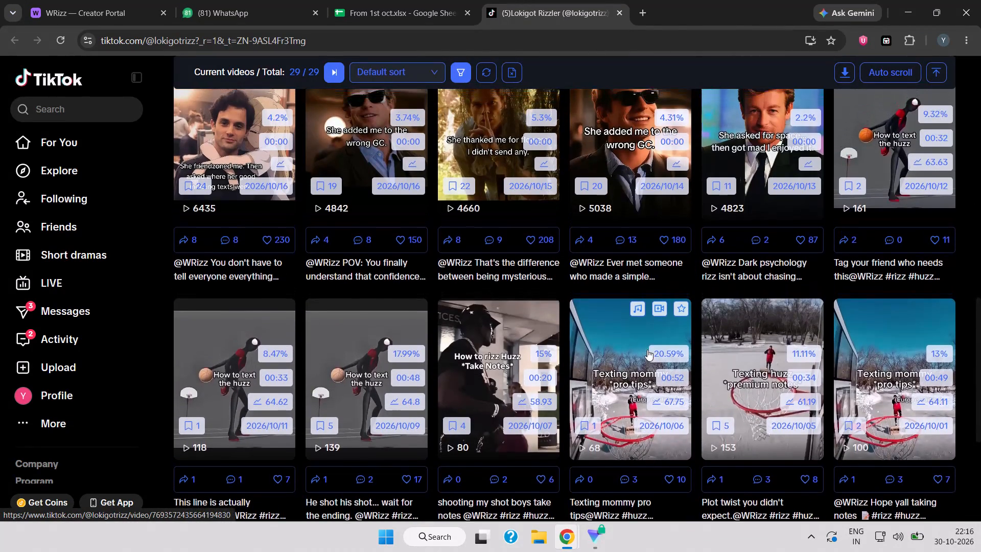
{"action": "scroll", "coordinate": [647, 350], "scroll_direction": "up", "scroll_amount": 4}
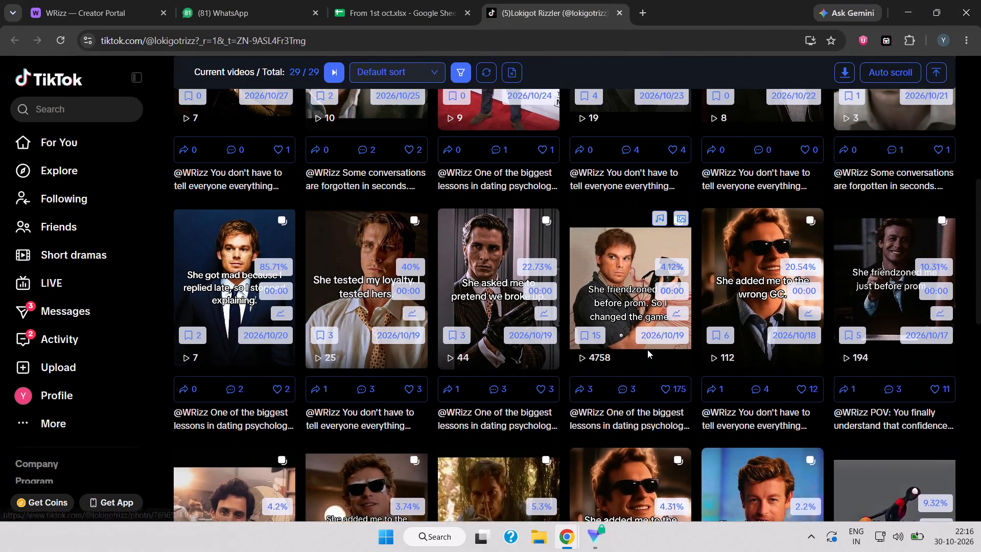
{"action": "scroll", "coordinate": [647, 350], "scroll_direction": "up", "scroll_amount": 2}
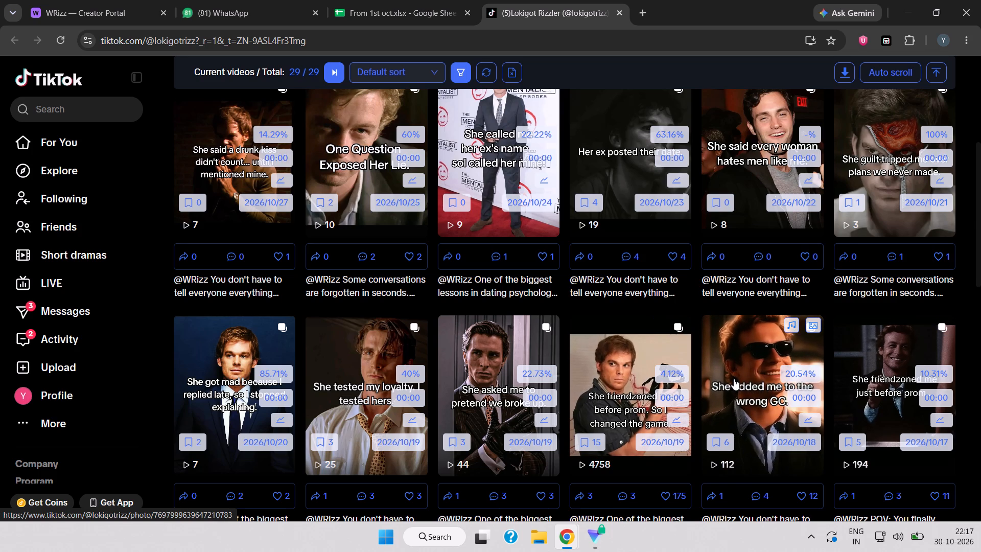
{"action": "scroll", "coordinate": [734, 379], "scroll_direction": "down", "scroll_amount": 6}
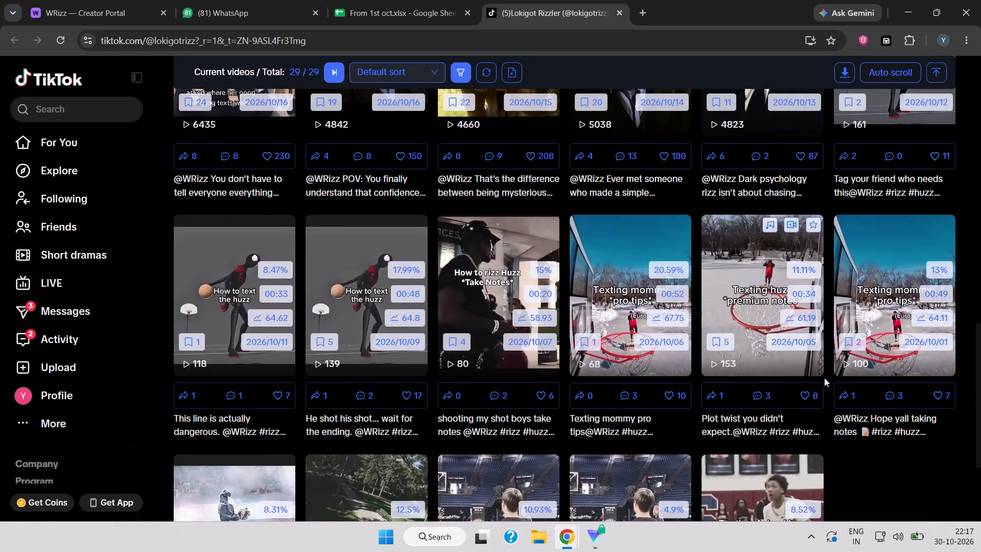
{"action": "scroll", "coordinate": [915, 355], "scroll_direction": "up", "scroll_amount": 1}
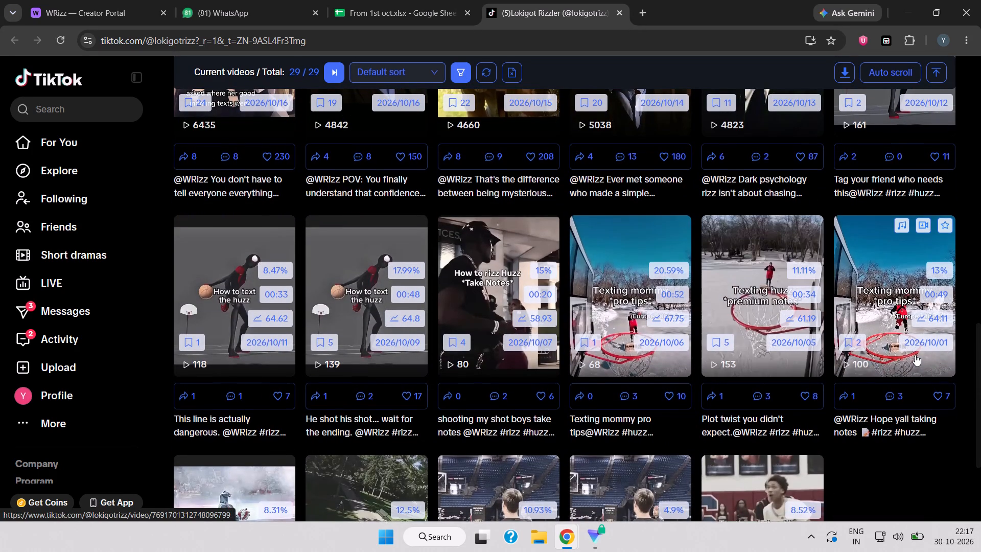
{"action": "scroll", "coordinate": [915, 355], "scroll_direction": "up", "scroll_amount": 4}
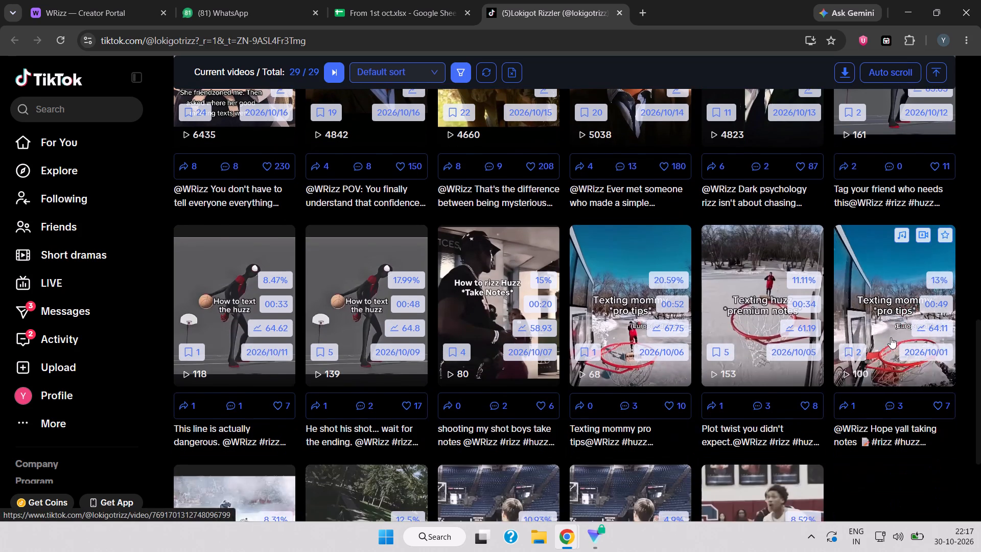
{"action": "scroll", "coordinate": [891, 337], "scroll_direction": "up", "scroll_amount": 1}
{"action": "scroll", "coordinate": [813, 295], "scroll_direction": "up", "scroll_amount": 4}
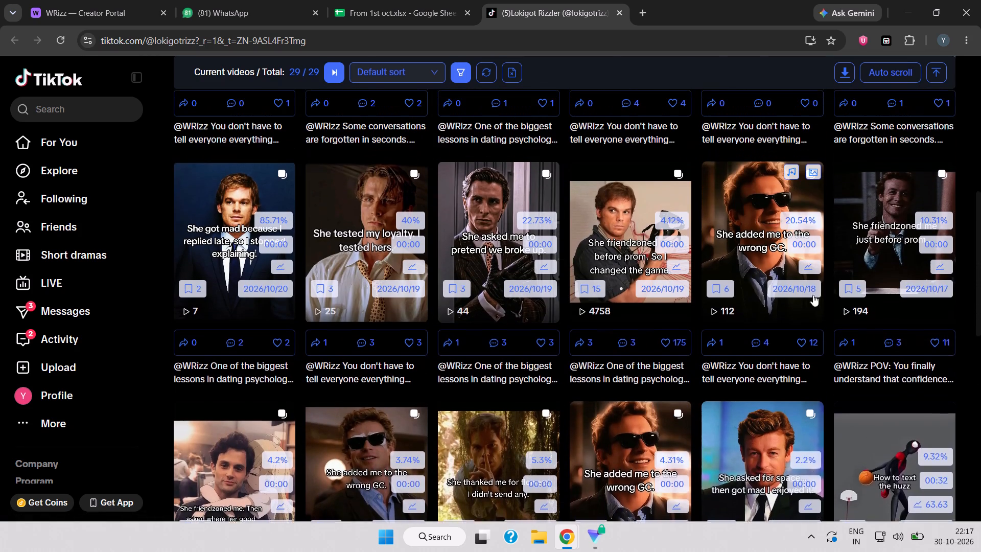
{"action": "scroll", "coordinate": [813, 295], "scroll_direction": "up", "scroll_amount": 3}
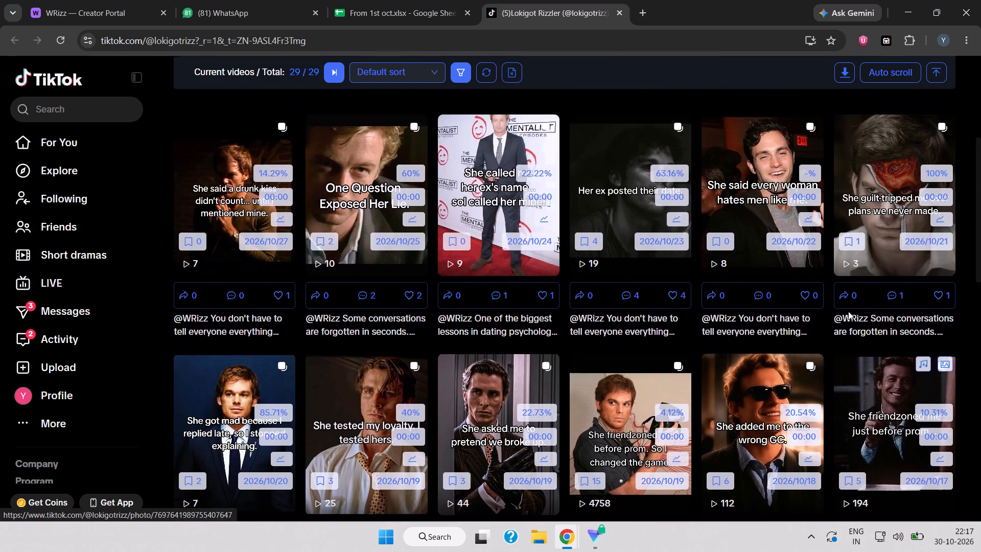
{"action": "scroll", "coordinate": [848, 311], "scroll_direction": "up", "scroll_amount": 1}
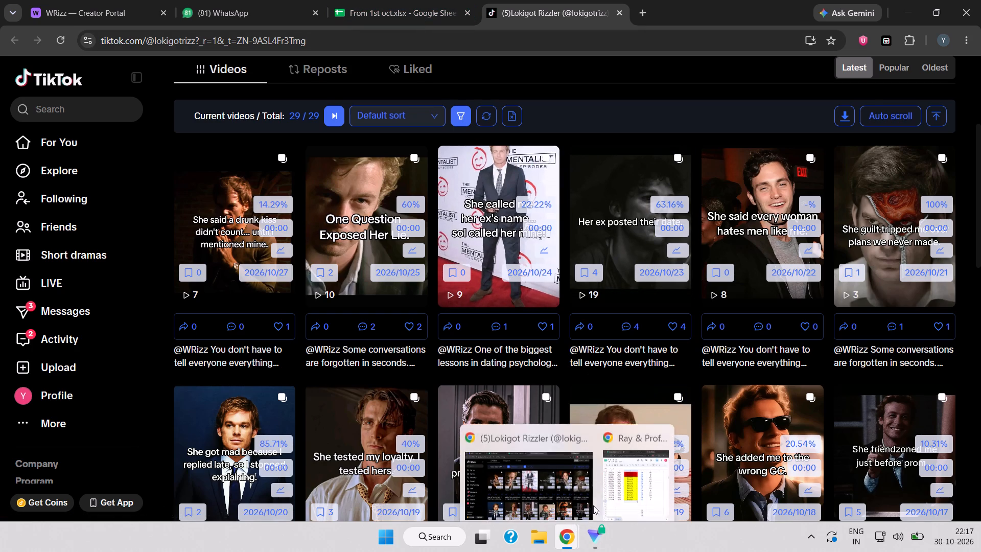
Switch to the Ray & Professor spreadsheet and review the logged rizzora2, rizztheory2 and rizzology7 rows above the empty row 123.
{"action": "left_click", "coordinate": [634, 472]}
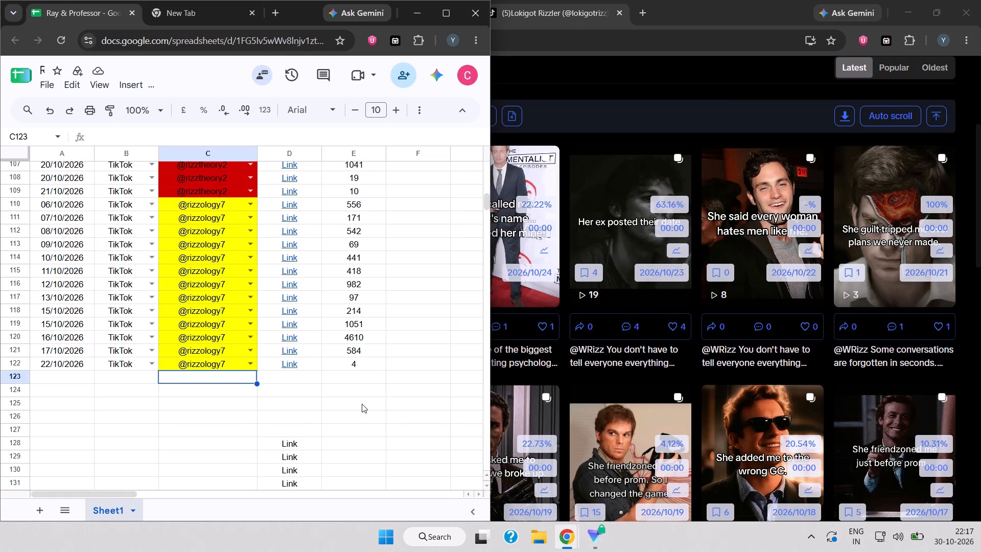
{"action": "scroll", "coordinate": [362, 404], "scroll_direction": "up", "scroll_amount": 1}
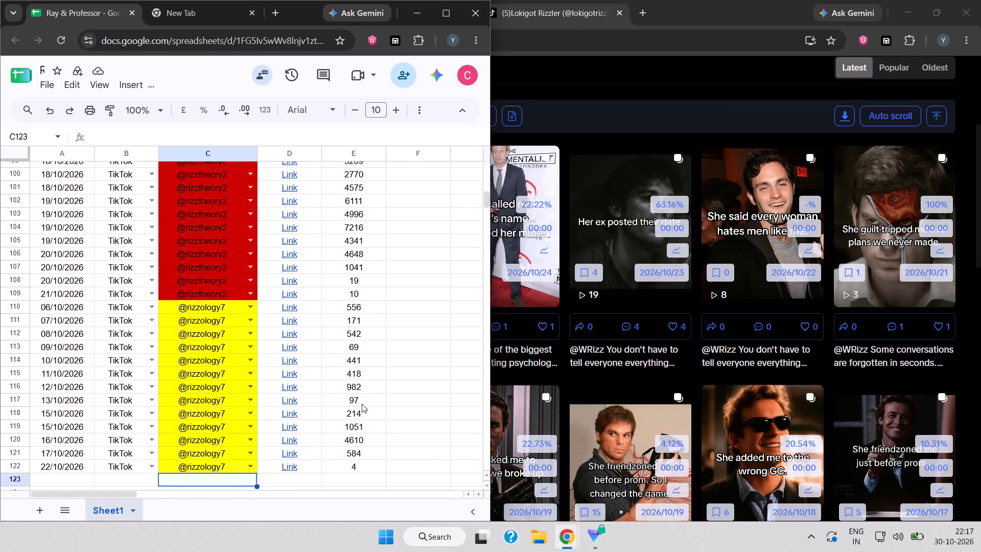
{"action": "scroll", "coordinate": [362, 404], "scroll_direction": "up", "scroll_amount": 3}
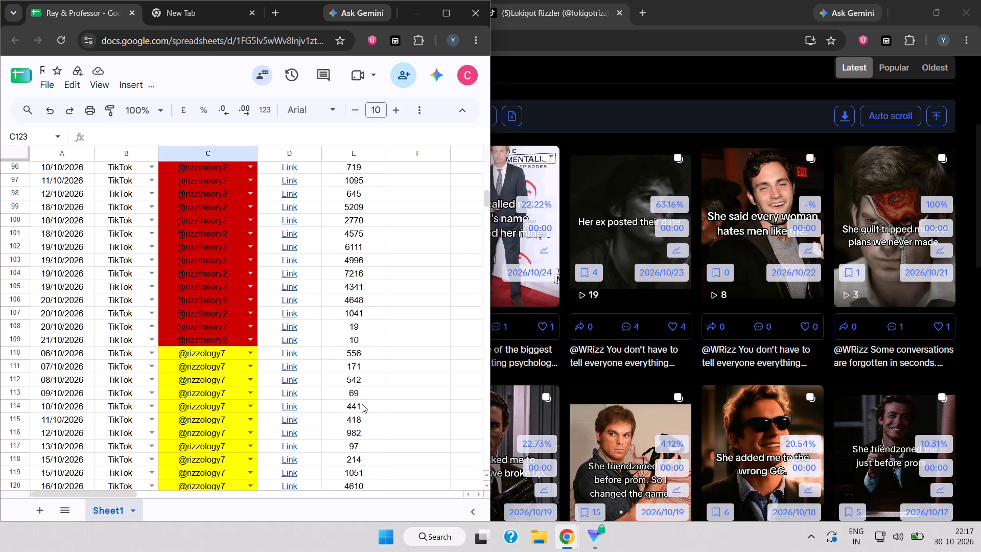
{"action": "scroll", "coordinate": [362, 404], "scroll_direction": "down", "scroll_amount": 2}
{"action": "scroll", "coordinate": [362, 404], "scroll_direction": "up", "scroll_amount": 1}
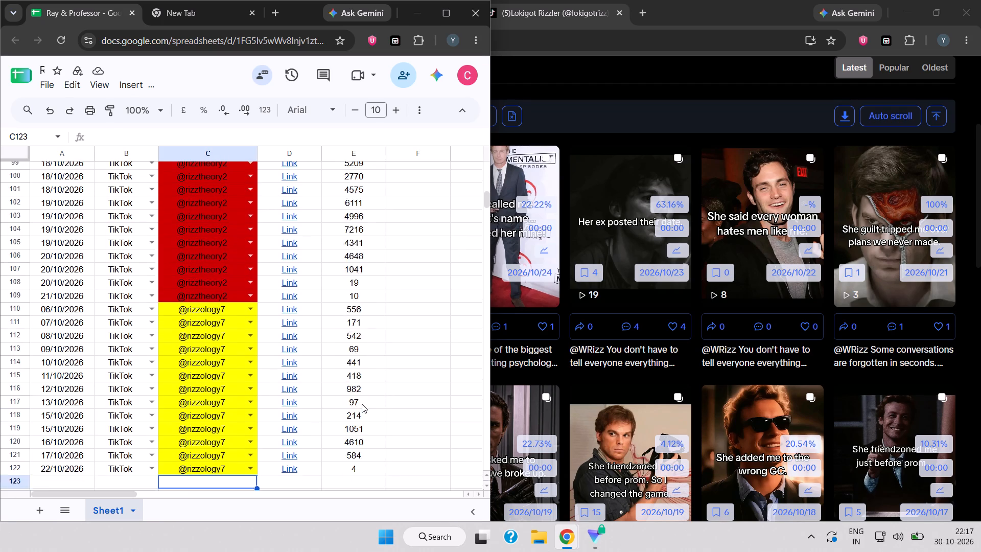
{"action": "scroll", "coordinate": [362, 404], "scroll_direction": "up", "scroll_amount": 8}
{"action": "scroll", "coordinate": [362, 404], "scroll_direction": "down", "scroll_amount": 3}
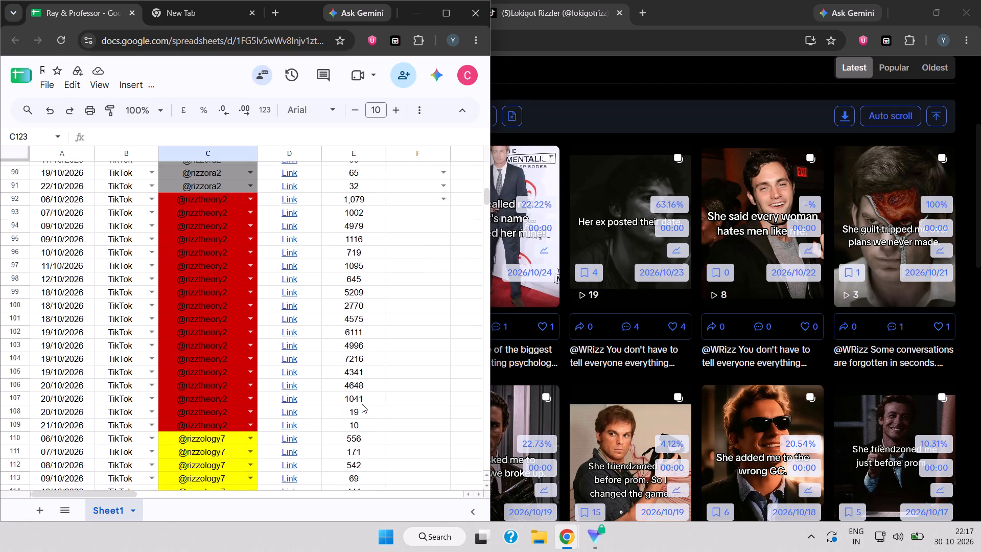
{"action": "scroll", "coordinate": [362, 404], "scroll_direction": "down", "scroll_amount": 1}
{"action": "scroll", "coordinate": [362, 404], "scroll_direction": "up", "scroll_amount": 2}
{"action": "scroll", "coordinate": [382, 359], "scroll_direction": "up", "scroll_amount": 1}
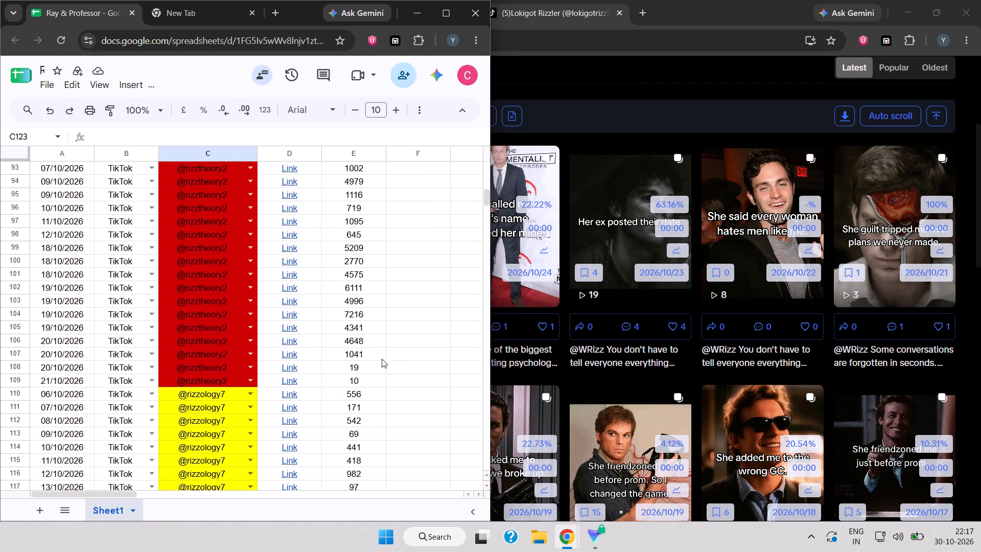
{"action": "scroll", "coordinate": [382, 359], "scroll_direction": "up", "scroll_amount": 1}
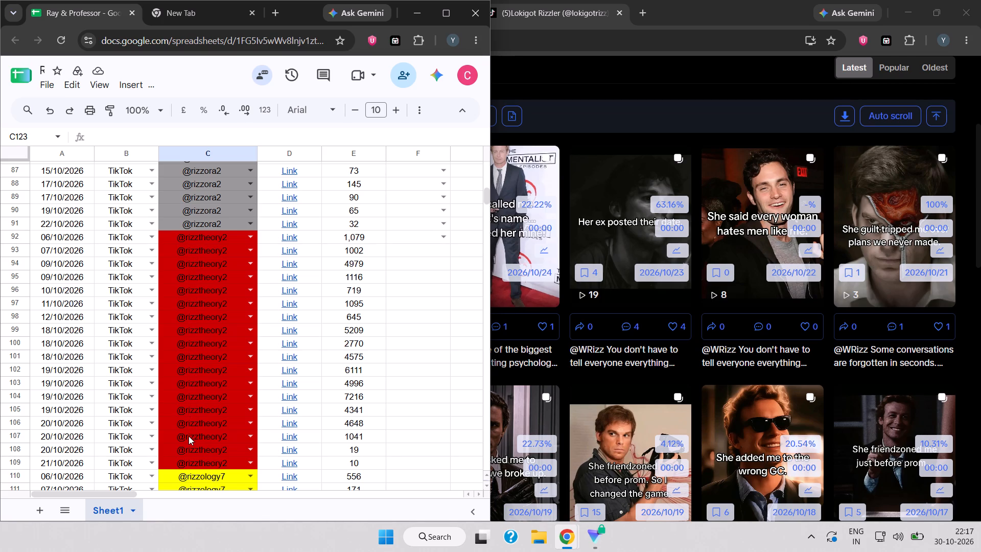
{"action": "scroll", "coordinate": [192, 462], "scroll_direction": "down", "scroll_amount": 1}
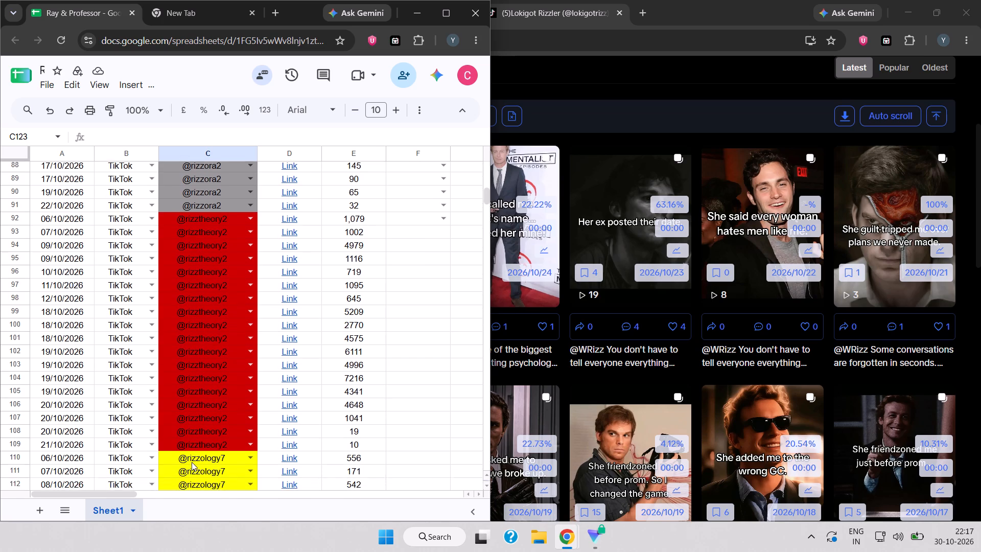
{"action": "scroll", "coordinate": [192, 462], "scroll_direction": "down", "scroll_amount": 2}
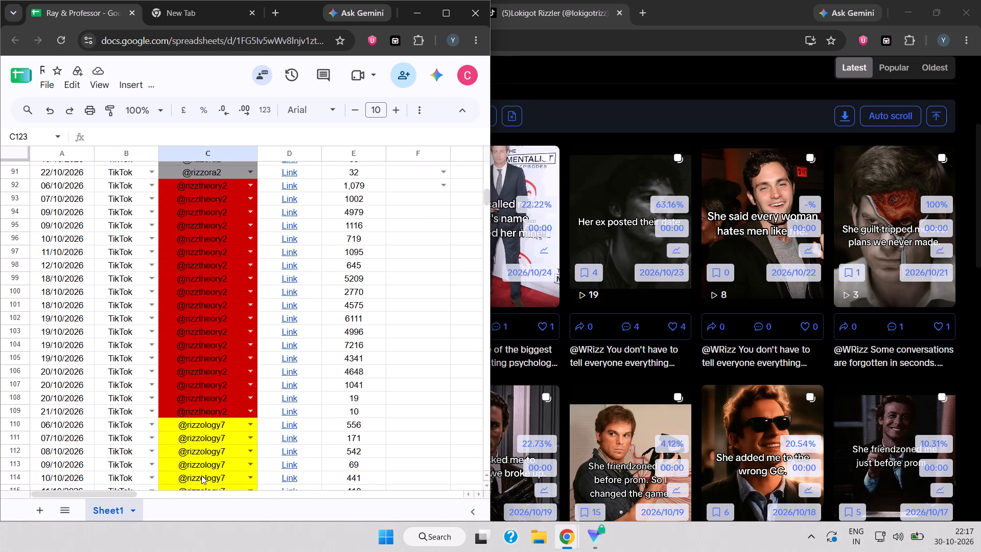
{"action": "scroll", "coordinate": [223, 404], "scroll_direction": "down", "scroll_amount": 3}
{"action": "scroll", "coordinate": [223, 404], "scroll_direction": "up", "scroll_amount": 1}
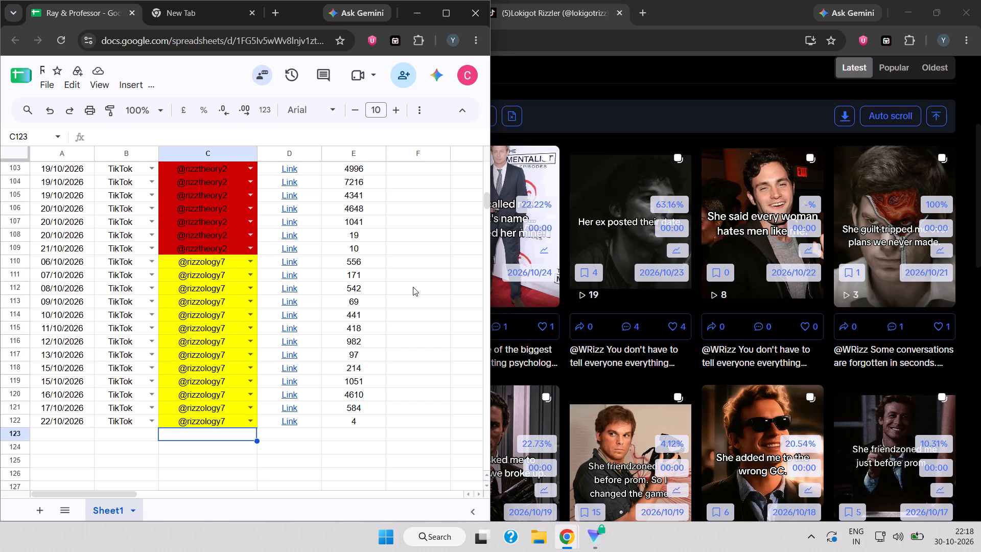
{"action": "scroll", "coordinate": [413, 287], "scroll_direction": "up", "scroll_amount": 3}
{"action": "scroll", "coordinate": [415, 343], "scroll_direction": "up", "scroll_amount": 1}
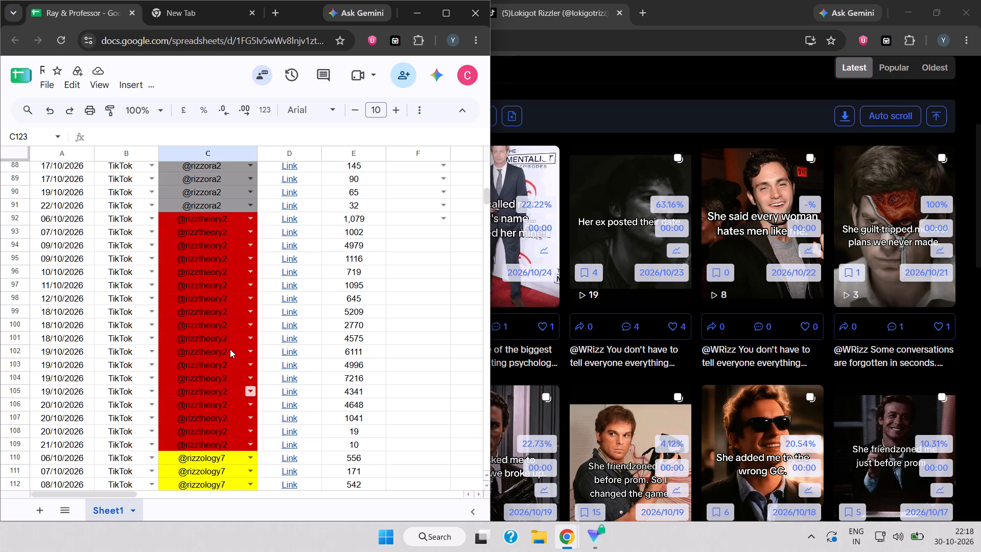
Copy the creator dropdown cells C102:C122 and paste them into the creator column starting at C123.
{"action": "scroll", "coordinate": [234, 437], "scroll_direction": "down", "scroll_amount": 1}
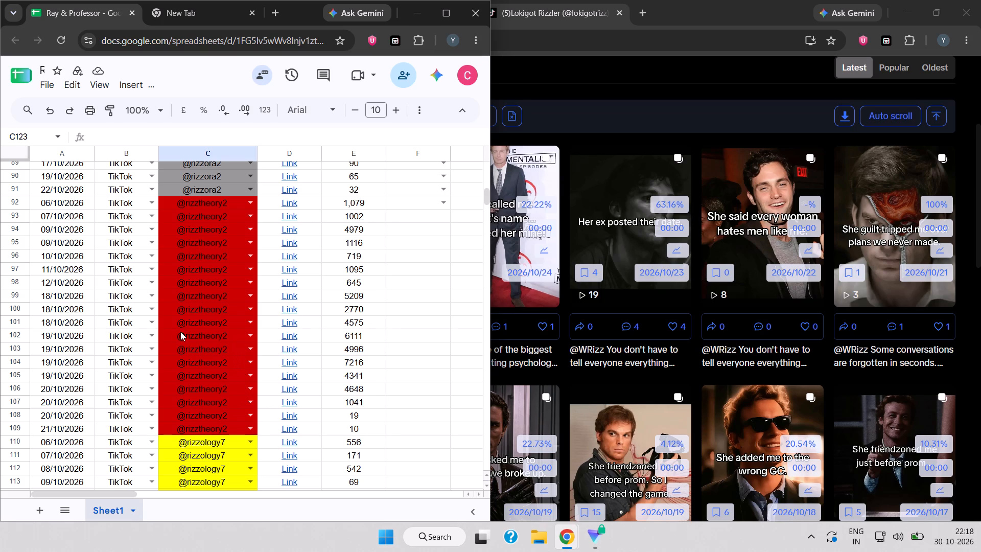
{"action": "left_click_drag", "start_coordinate": [169, 332], "coordinate": [249, 502]}
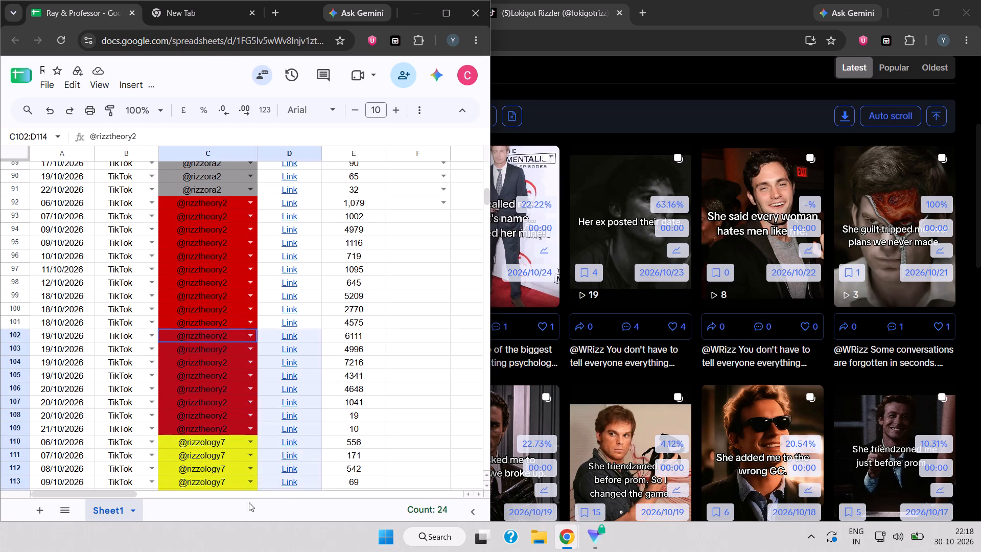
{"action": "left_click_drag", "start_coordinate": [249, 502], "coordinate": [243, 460]}
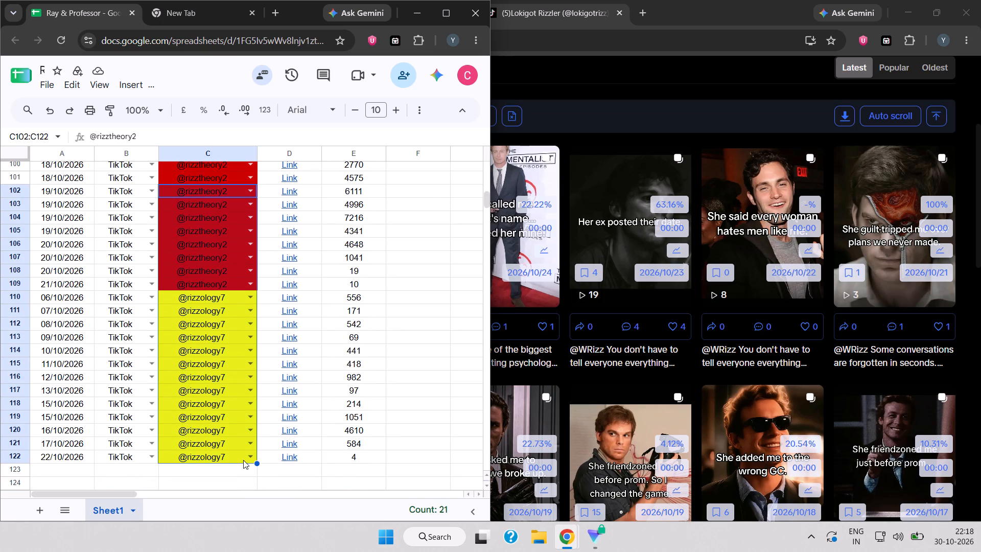
{"action": "key", "text": "ctrl+c"}
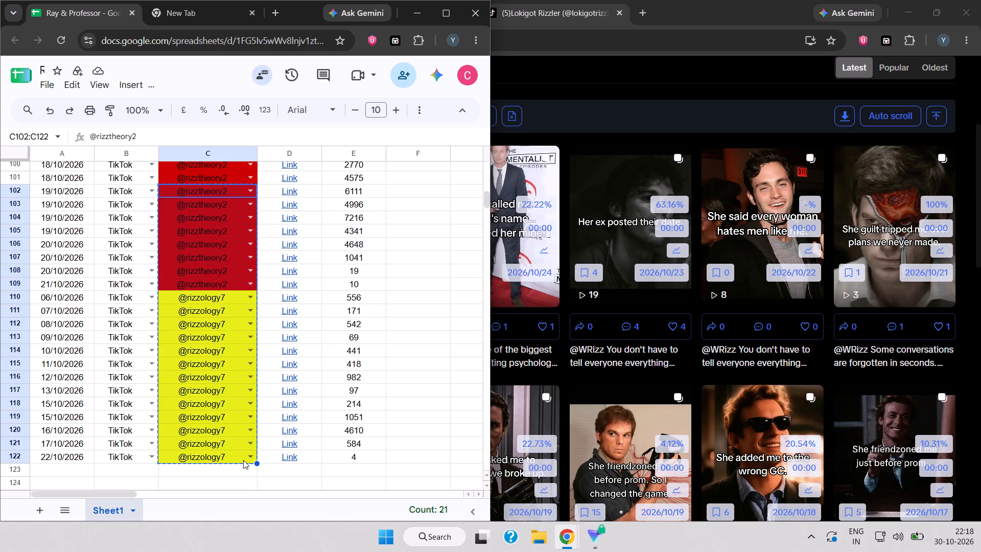
{"action": "scroll", "coordinate": [232, 370], "scroll_direction": "right", "scroll_amount": 1}
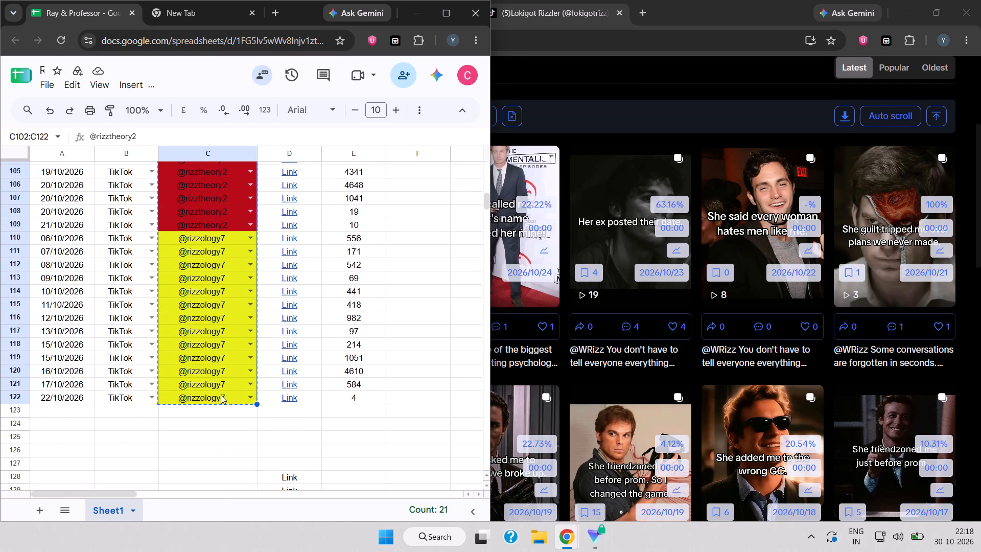
{"action": "left_click", "coordinate": [213, 411]}
{"action": "key", "text": "ctrl+v"}
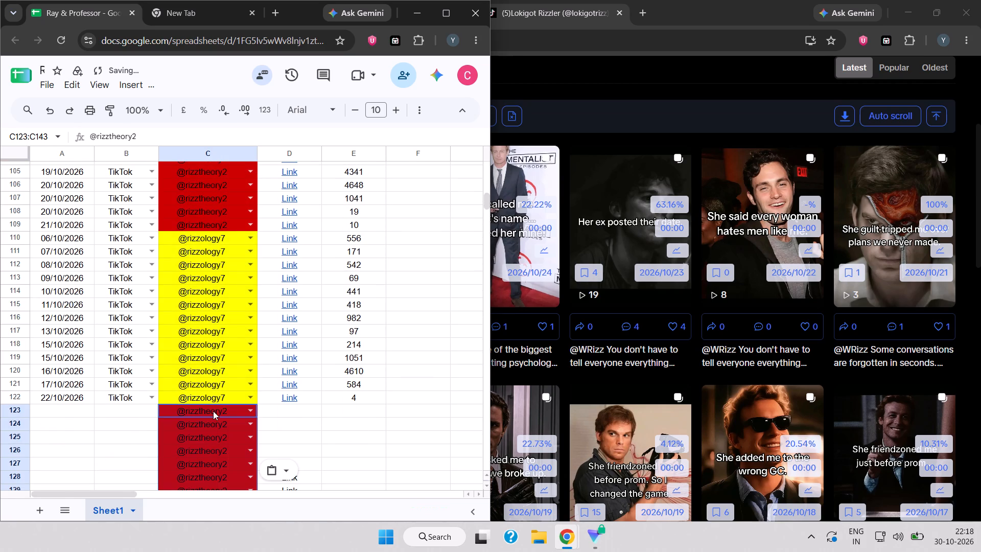
{"action": "scroll", "coordinate": [292, 425], "scroll_direction": "down", "scroll_amount": 3}
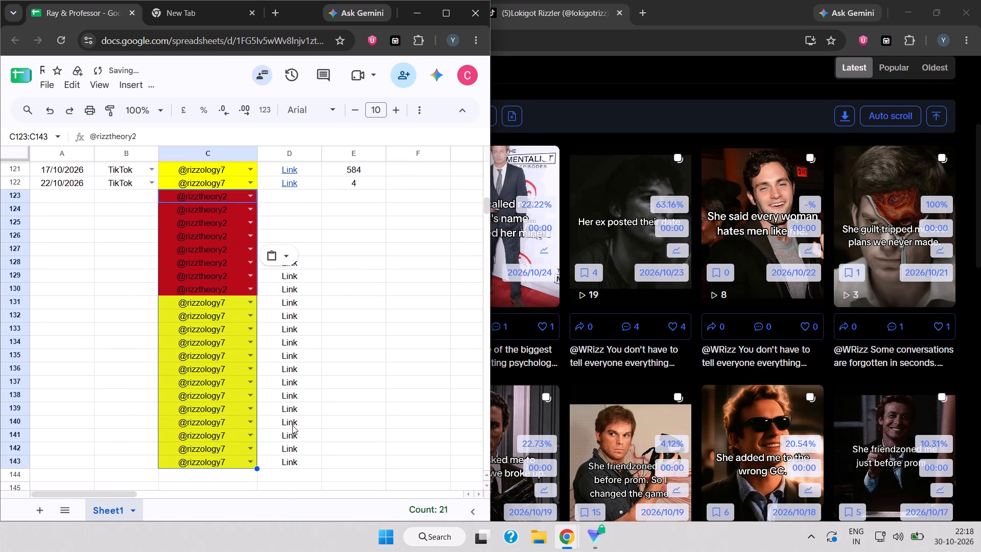
{"action": "scroll", "coordinate": [340, 400], "scroll_direction": "up", "scroll_amount": 2}
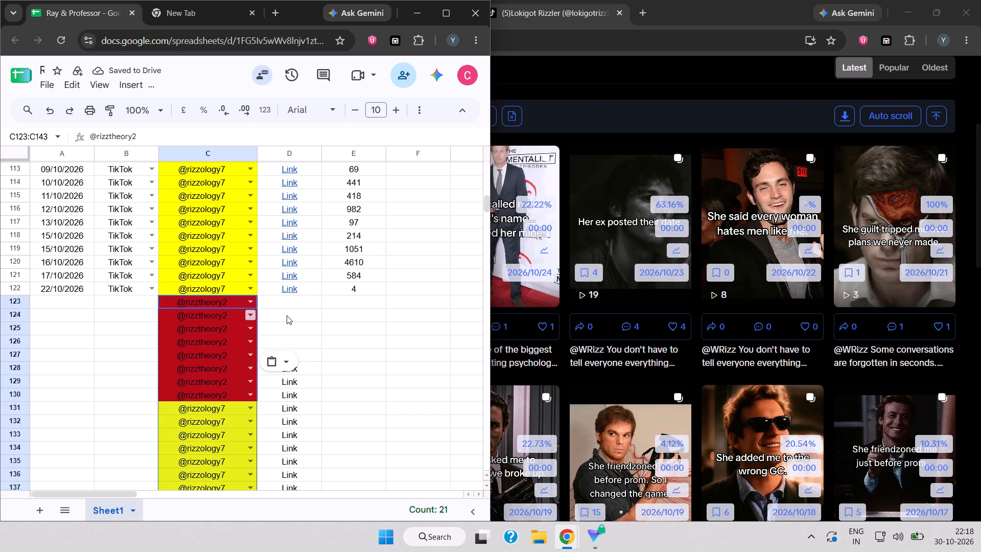
Fill the creator cells C123:C143 with light green.
{"action": "left_click", "coordinate": [288, 315]}
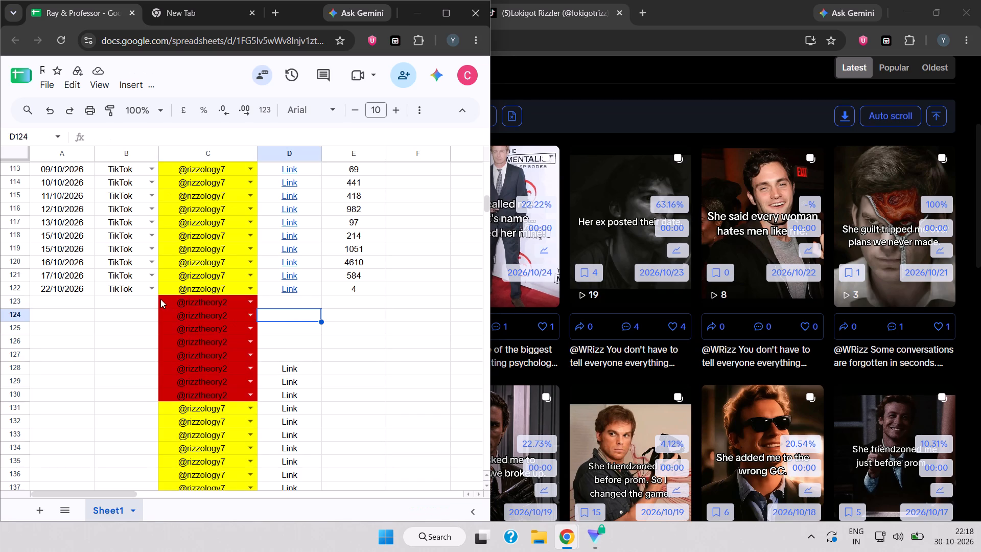
{"action": "left_click_drag", "start_coordinate": [160, 299], "coordinate": [234, 505]}
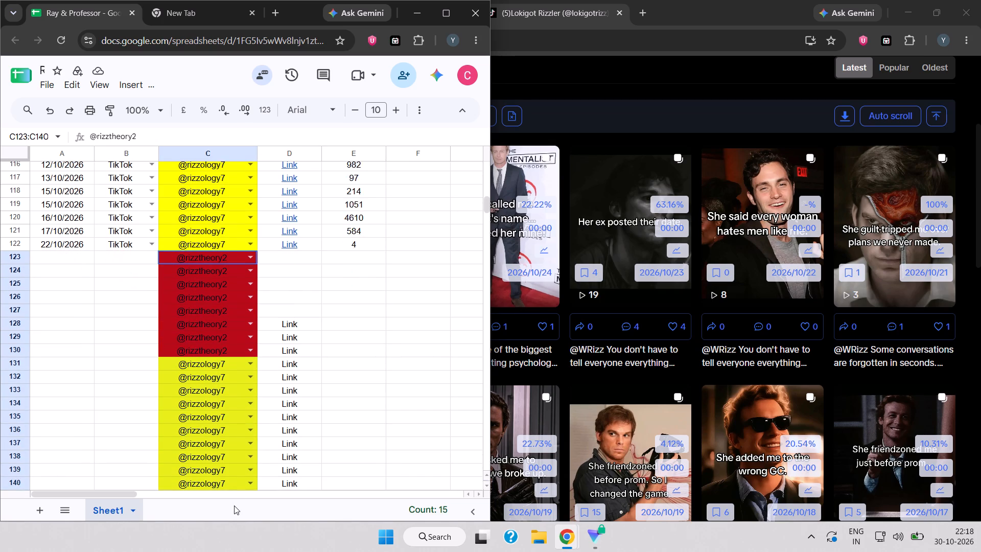
{"action": "left_click_drag", "start_coordinate": [234, 505], "coordinate": [242, 431]}
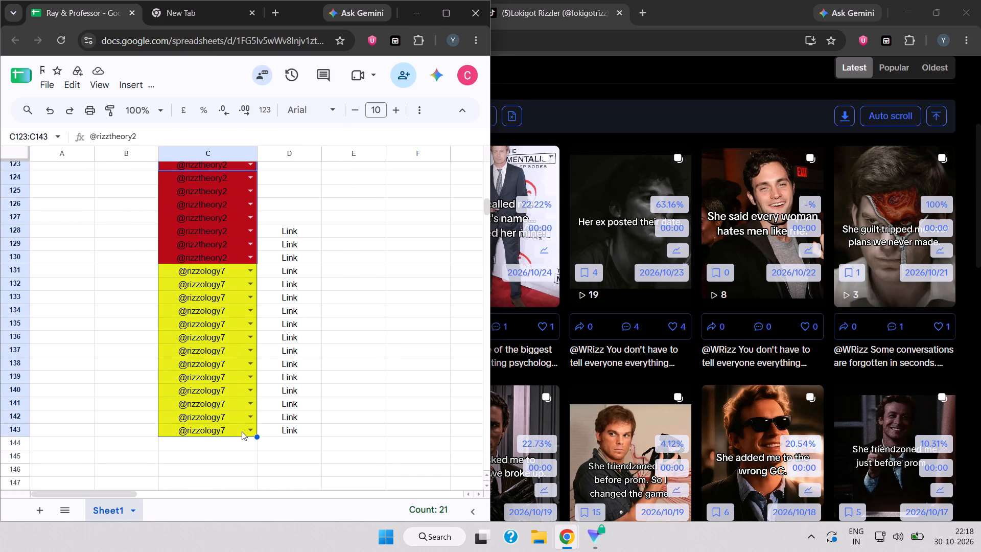
{"action": "scroll", "coordinate": [249, 212], "scroll_direction": "up", "scroll_amount": 2}
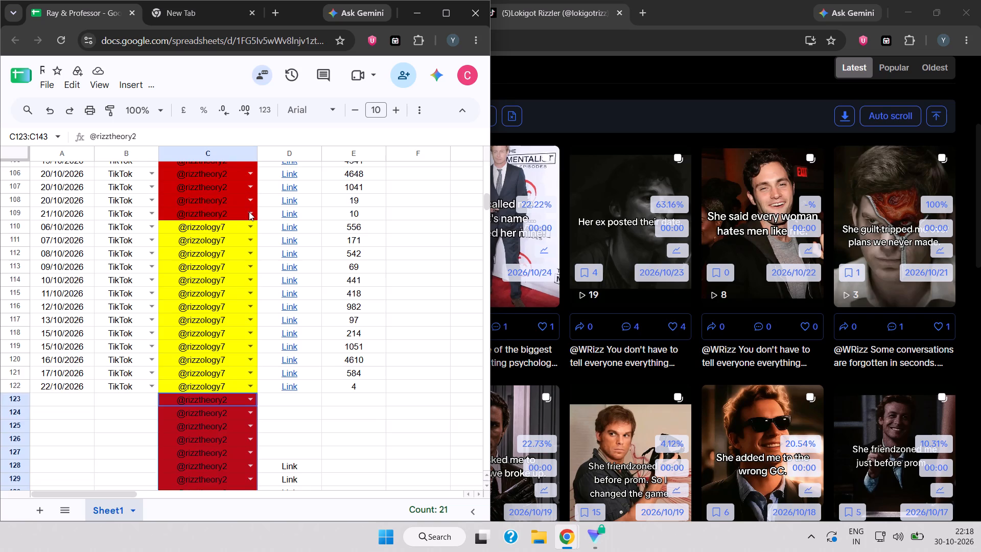
{"action": "scroll", "coordinate": [249, 212], "scroll_direction": "down", "scroll_amount": 2}
{"action": "scroll", "coordinate": [290, 350], "scroll_direction": "down", "scroll_amount": 1}
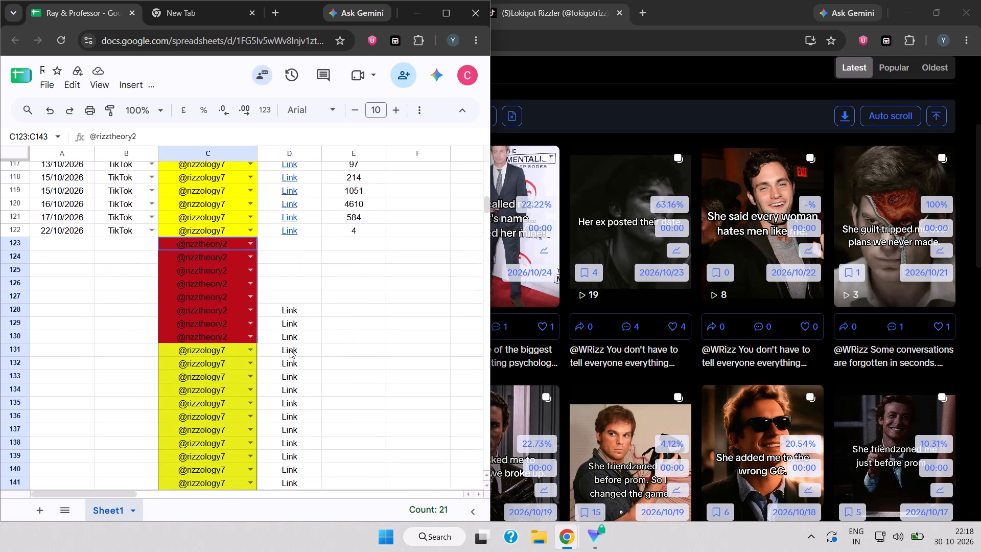
{"action": "scroll", "coordinate": [290, 350], "scroll_direction": "down", "scroll_amount": 1}
{"action": "left_click", "coordinate": [418, 114]}
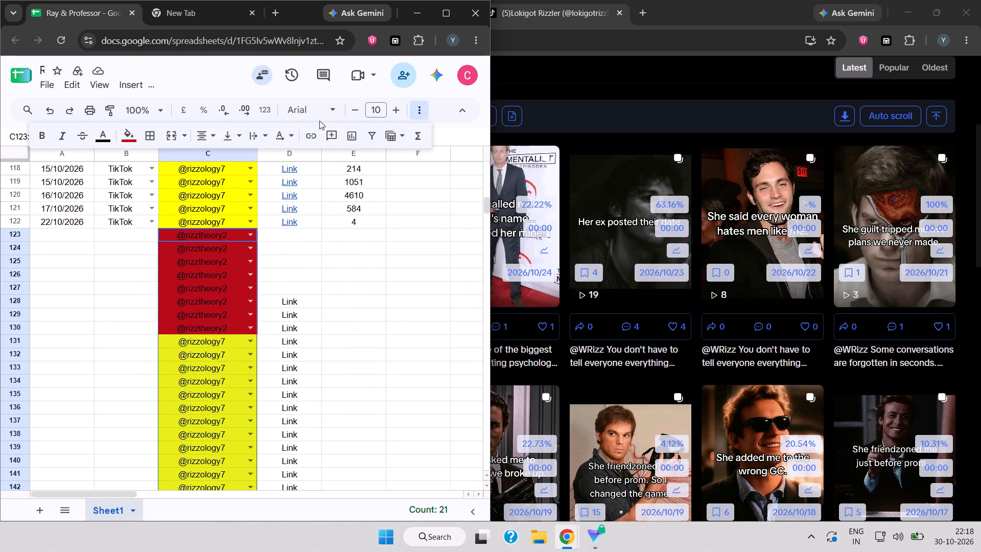
{"action": "left_click", "coordinate": [130, 133]}
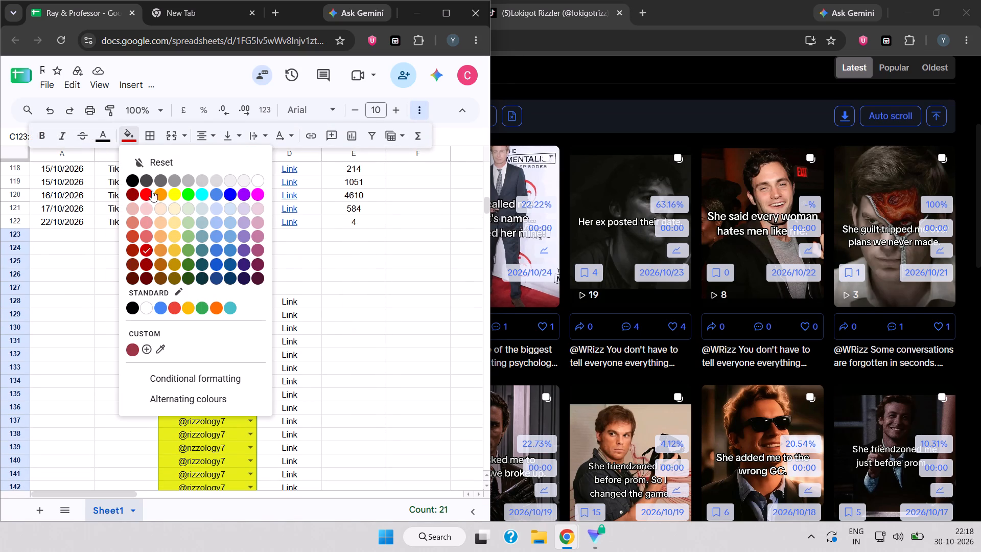
{"action": "left_click", "coordinate": [189, 237]}
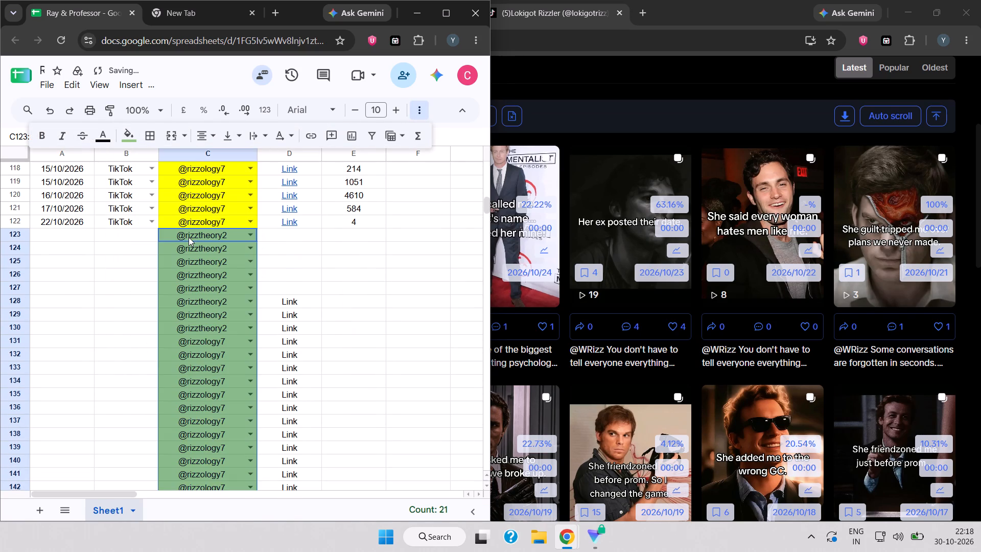
{"action": "left_click", "coordinate": [272, 264]}
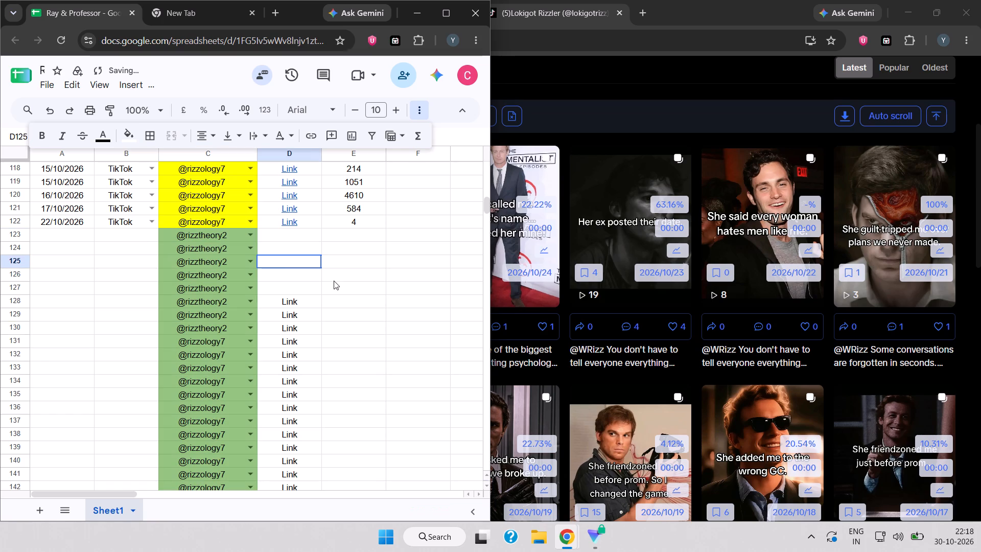
{"action": "left_click", "coordinate": [334, 281]}
Copy the Link placeholders in D128:D143 and paste them further down the same column, starting at D151.
{"action": "scroll", "coordinate": [334, 281], "scroll_direction": "up", "scroll_amount": 1}
{"action": "left_click_drag", "start_coordinate": [274, 292], "coordinate": [313, 482]}
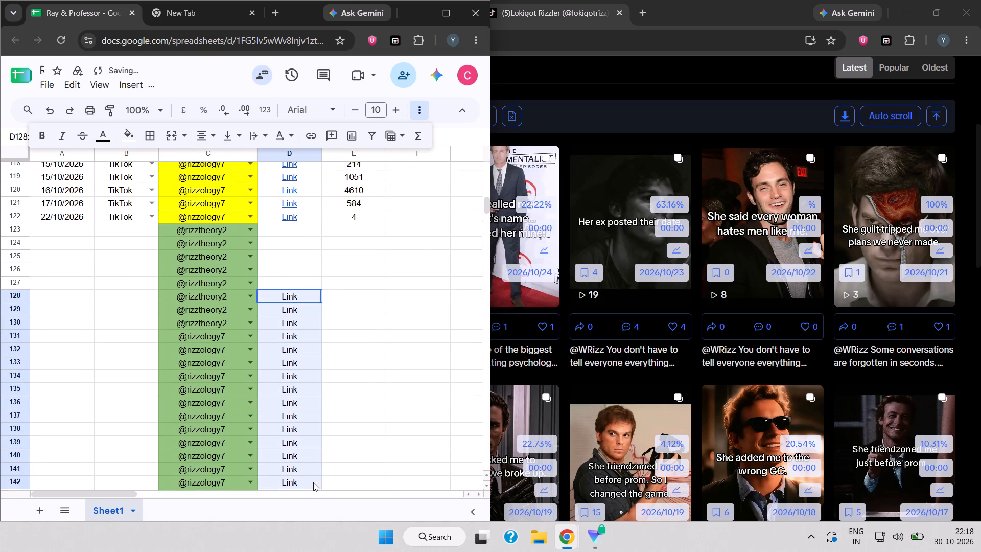
{"action": "left_click_drag", "start_coordinate": [313, 482], "coordinate": [304, 433]}
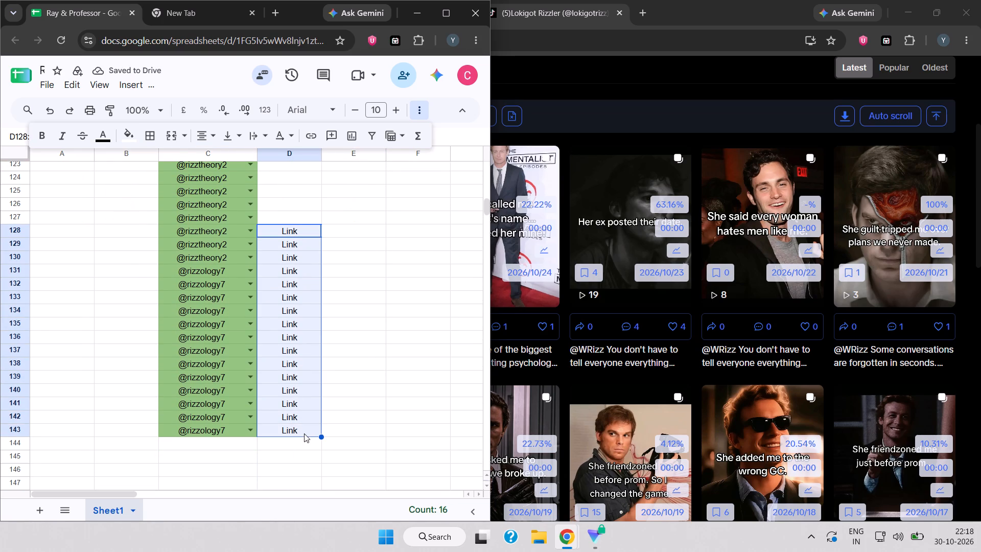
{"action": "key", "text": "ctrl+c"}
{"action": "left_click", "coordinate": [305, 446]}
{"action": "scroll", "coordinate": [305, 446], "scroll_direction": "down", "scroll_amount": 1}
{"action": "left_click", "coordinate": [305, 446]}
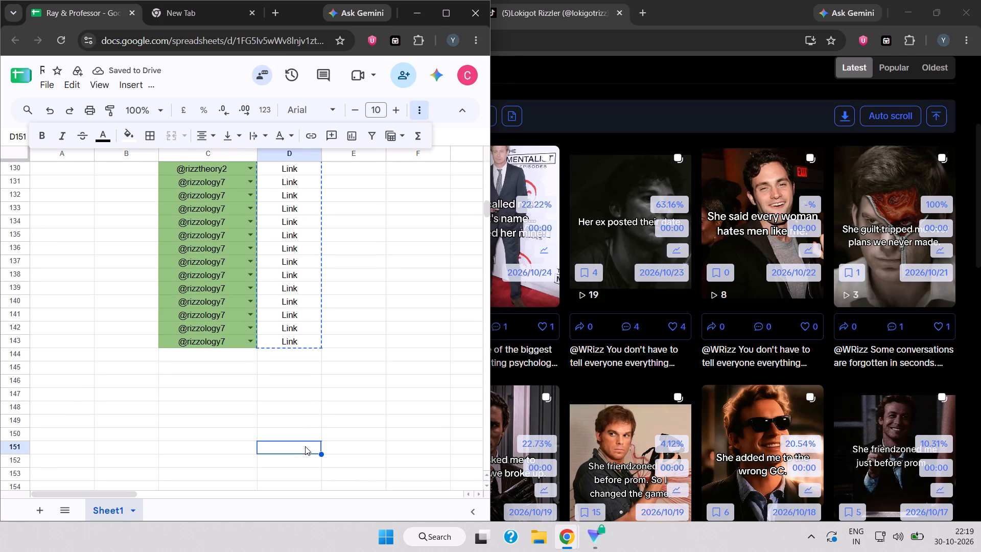
{"action": "key", "text": "ctrl+v"}
Paste the copied Link placeholders into the link column starting at D123, beside the green creator cells.
{"action": "scroll", "coordinate": [305, 446], "scroll_direction": "up", "scroll_amount": 3}
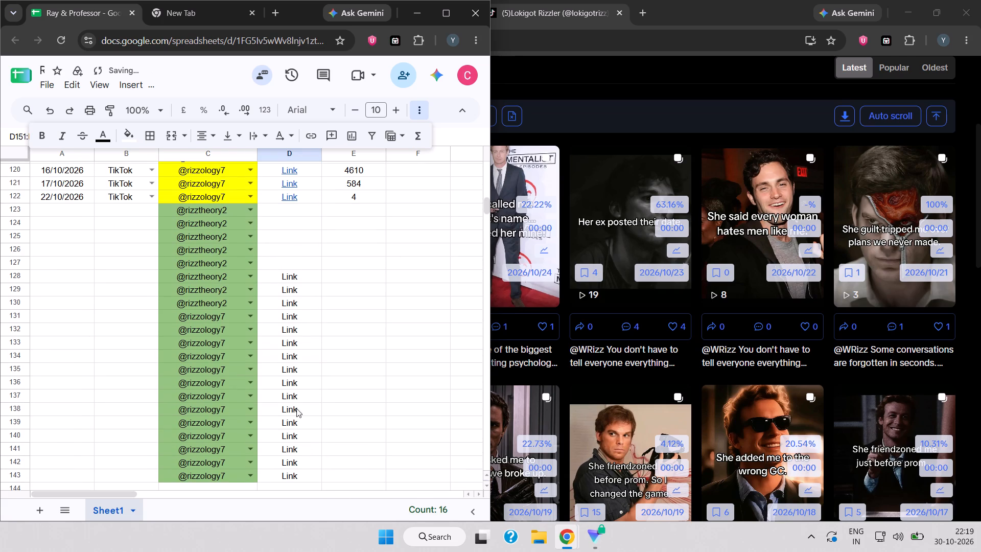
{"action": "left_click_drag", "start_coordinate": [266, 210], "coordinate": [310, 455]}
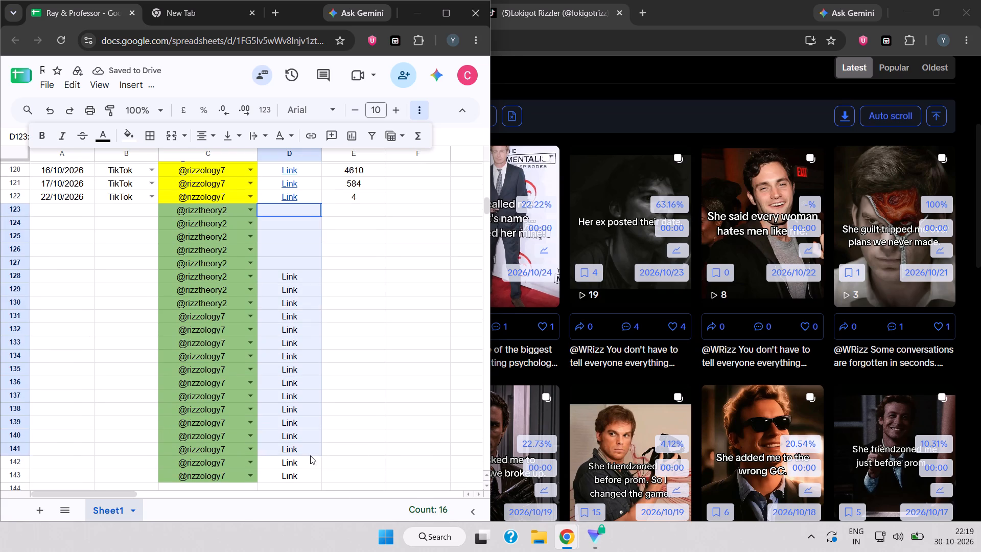
{"action": "left_click_drag", "start_coordinate": [310, 455], "coordinate": [310, 475]}
{"action": "key", "text": "ctrl+v"}
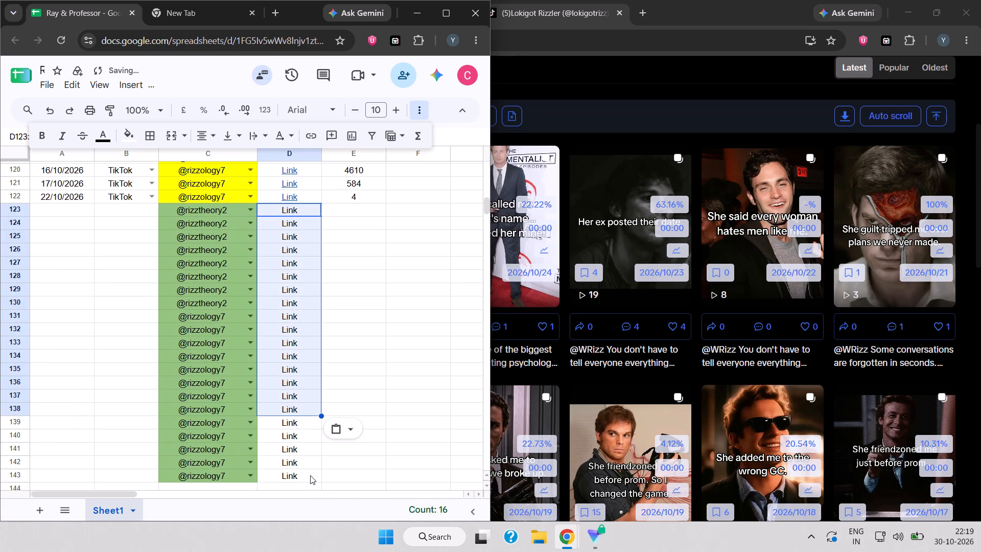
{"action": "scroll", "coordinate": [310, 475], "scroll_direction": "down", "scroll_amount": 1}
{"action": "left_click", "coordinate": [362, 432]}
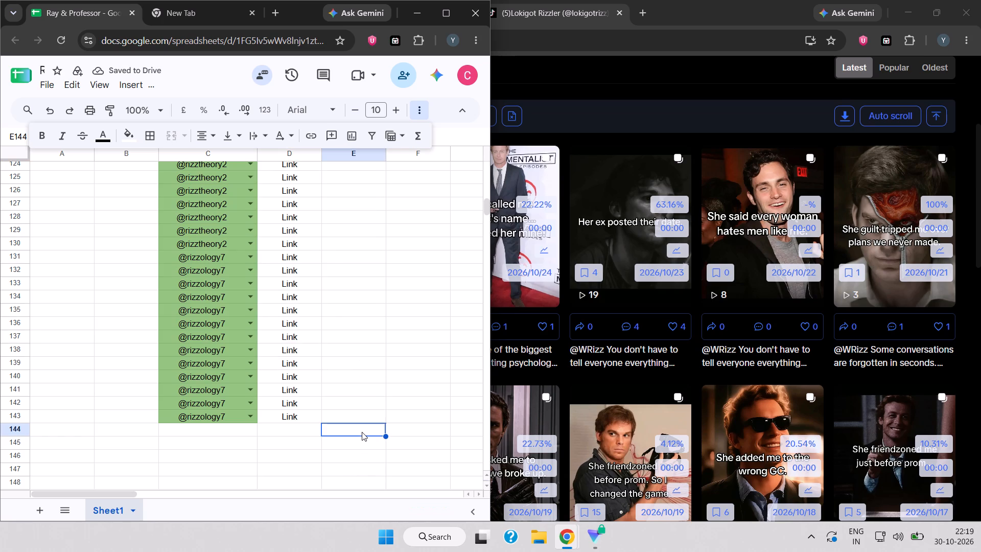
Look over the green rows 123 to 143 and the Link placeholders from row 151 down.
{"action": "scroll", "coordinate": [379, 351], "scroll_direction": "up", "scroll_amount": 3}
{"action": "scroll", "coordinate": [379, 351], "scroll_direction": "down", "scroll_amount": 3}
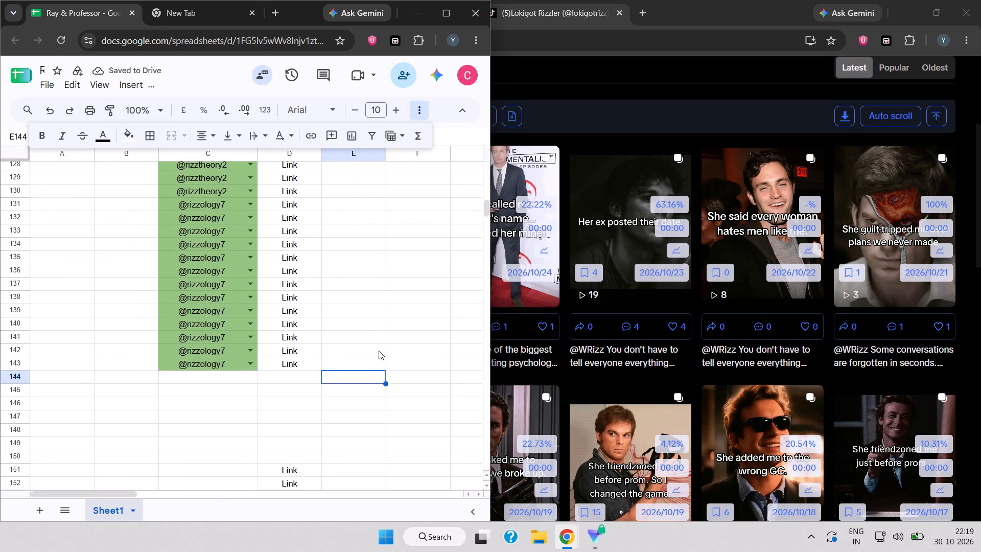
{"action": "scroll", "coordinate": [379, 351], "scroll_direction": "up", "scroll_amount": 2}
{"action": "scroll", "coordinate": [379, 351], "scroll_direction": "down", "scroll_amount": 5}
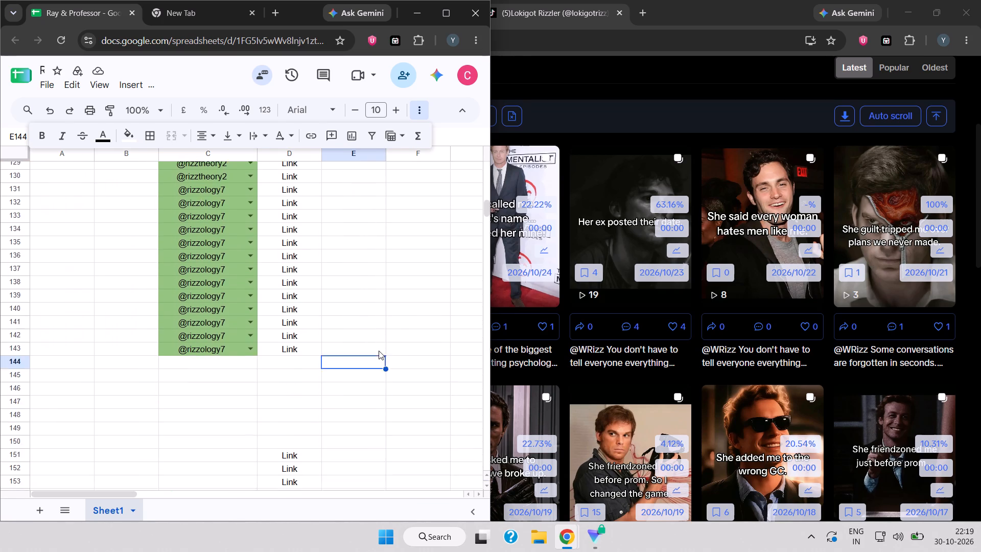
{"action": "scroll", "coordinate": [379, 351], "scroll_direction": "down", "scroll_amount": 1}
{"action": "left_click", "coordinate": [348, 305]}
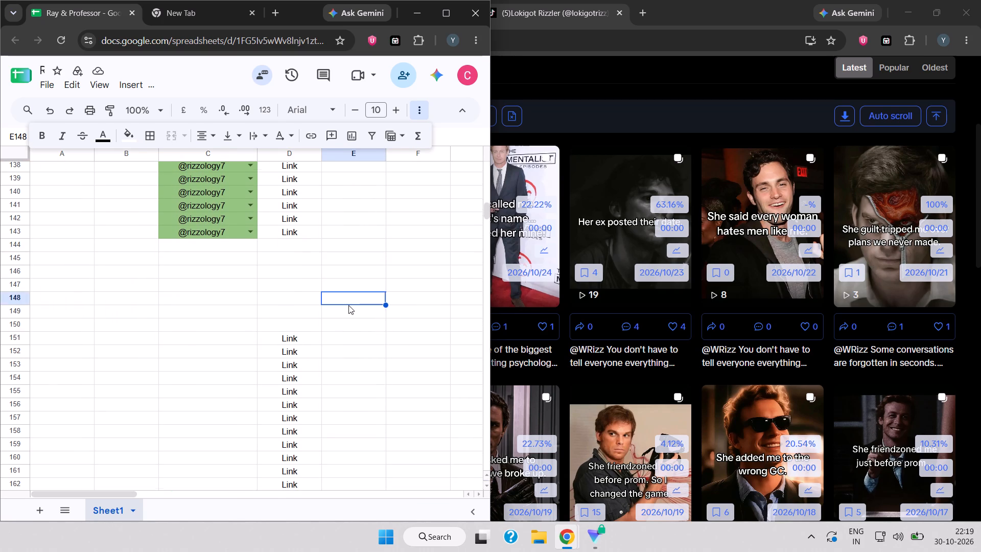
{"action": "scroll", "coordinate": [348, 305], "scroll_direction": "up", "scroll_amount": 5}
{"action": "scroll", "coordinate": [348, 305], "scroll_direction": "down", "scroll_amount": 2}
Copy the TikTok platform dropdown cells B100:B122 and paste them into the platform column starting at B123.
{"action": "scroll", "coordinate": [186, 311], "scroll_direction": "up", "scroll_amount": 2}
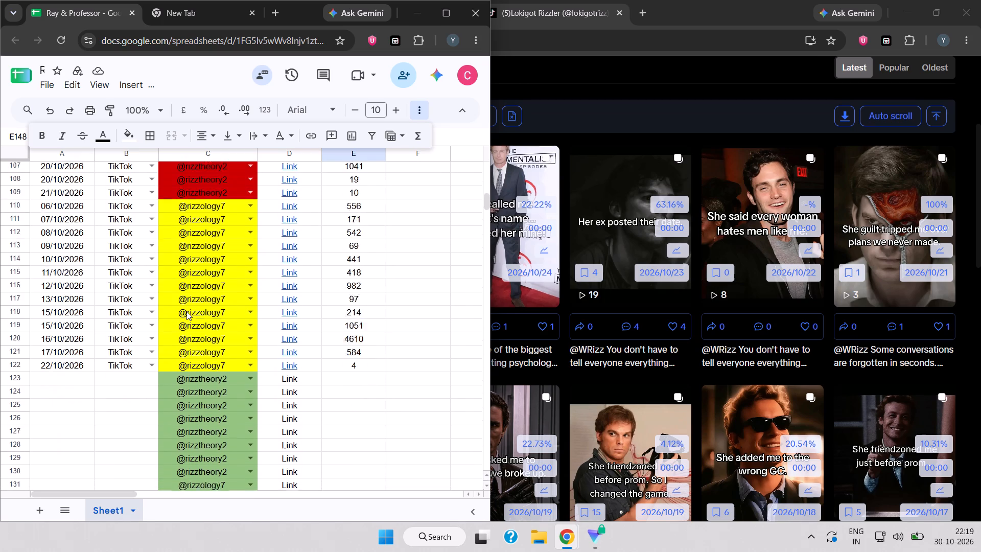
{"action": "scroll", "coordinate": [186, 311], "scroll_direction": "up", "scroll_amount": 2}
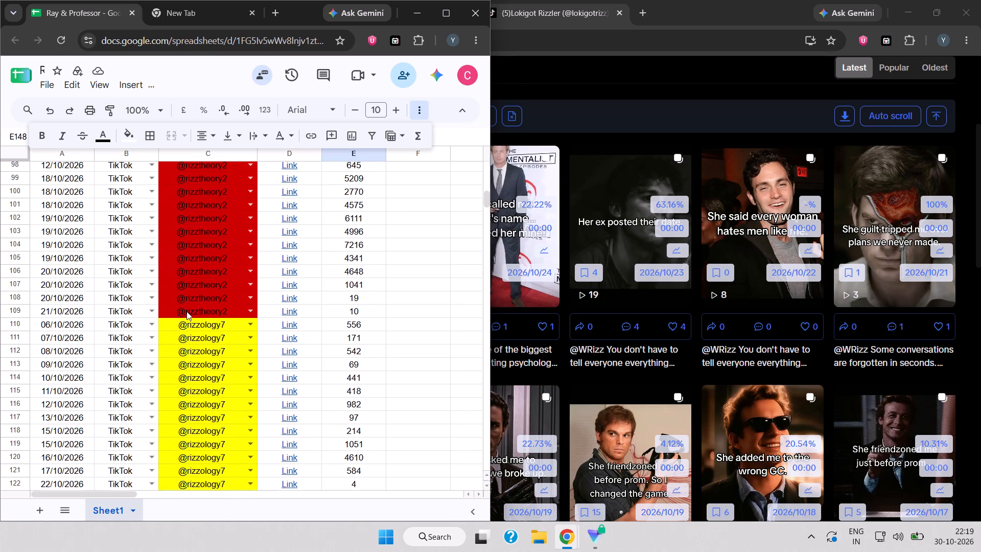
{"action": "scroll", "coordinate": [186, 311], "scroll_direction": "up", "scroll_amount": 2}
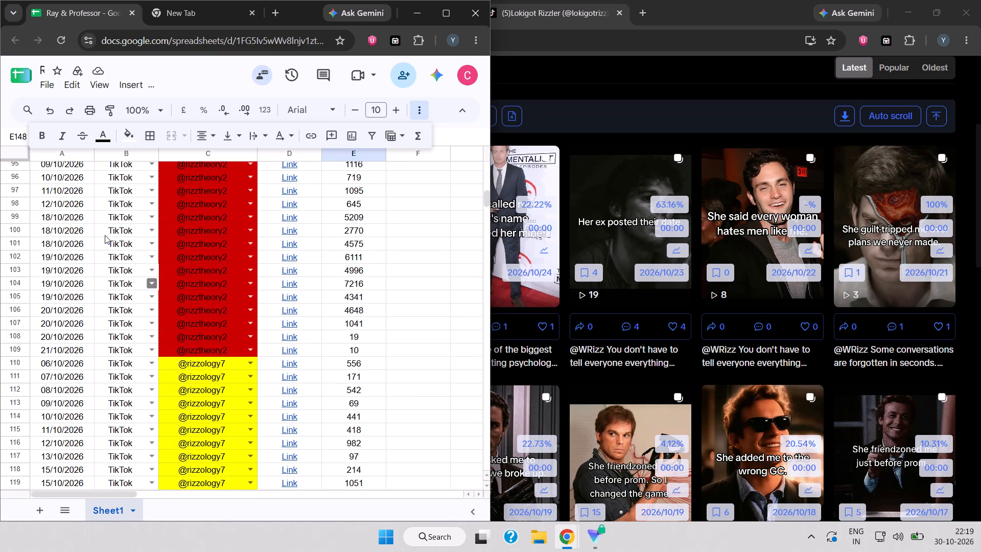
{"action": "left_click_drag", "start_coordinate": [98, 228], "coordinate": [127, 490]}
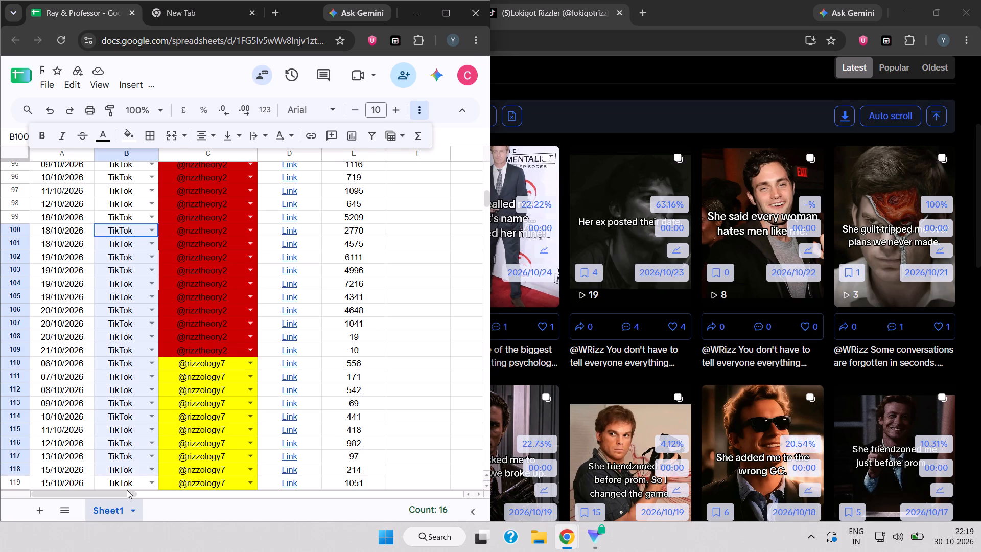
{"action": "left_click_drag", "start_coordinate": [127, 490], "coordinate": [136, 415]}
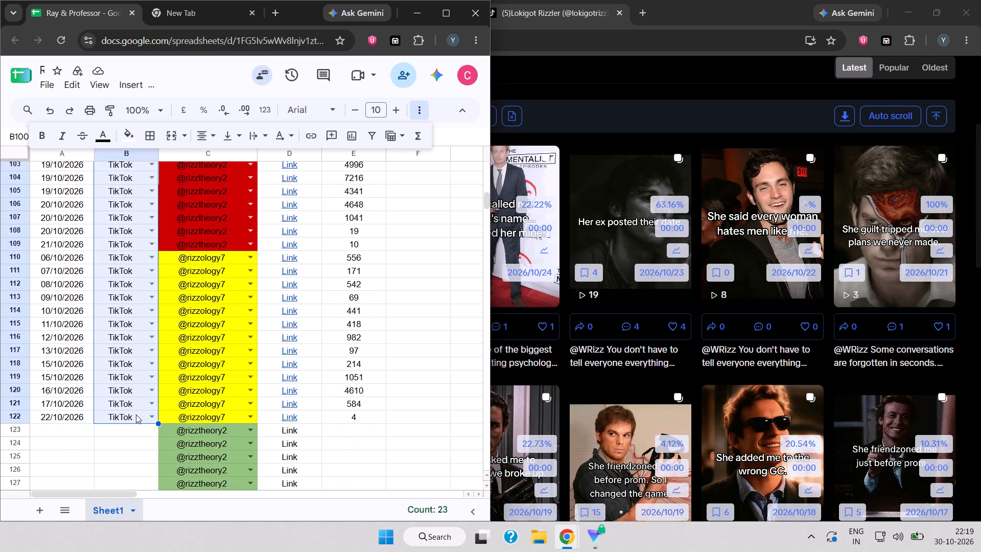
{"action": "key", "text": "ctrl+c"}
{"action": "left_click", "coordinate": [126, 435]}
{"action": "scroll", "coordinate": [126, 435], "scroll_direction": "down", "scroll_amount": 3}
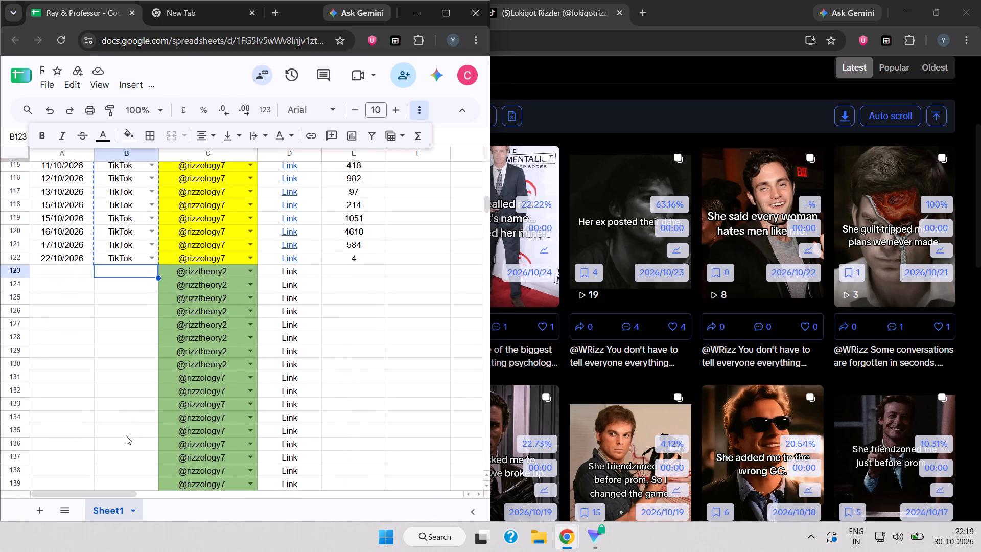
{"action": "key", "text": "ctrl+v"}
Clear the surplus TikTok entries in B144:C145, below the last green creator row.
{"action": "scroll", "coordinate": [126, 435], "scroll_direction": "down", "scroll_amount": 3}
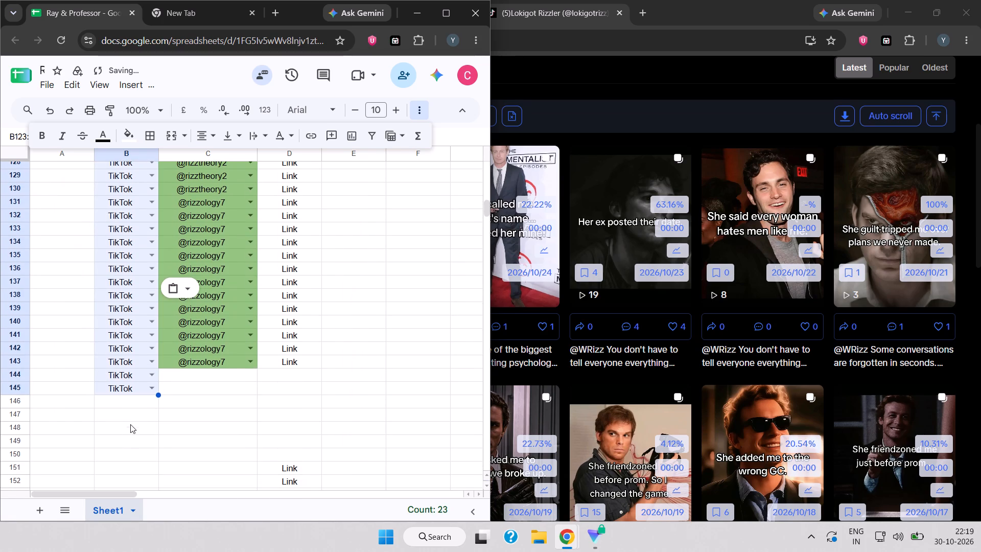
{"action": "left_click_drag", "start_coordinate": [167, 386], "coordinate": [130, 378]}
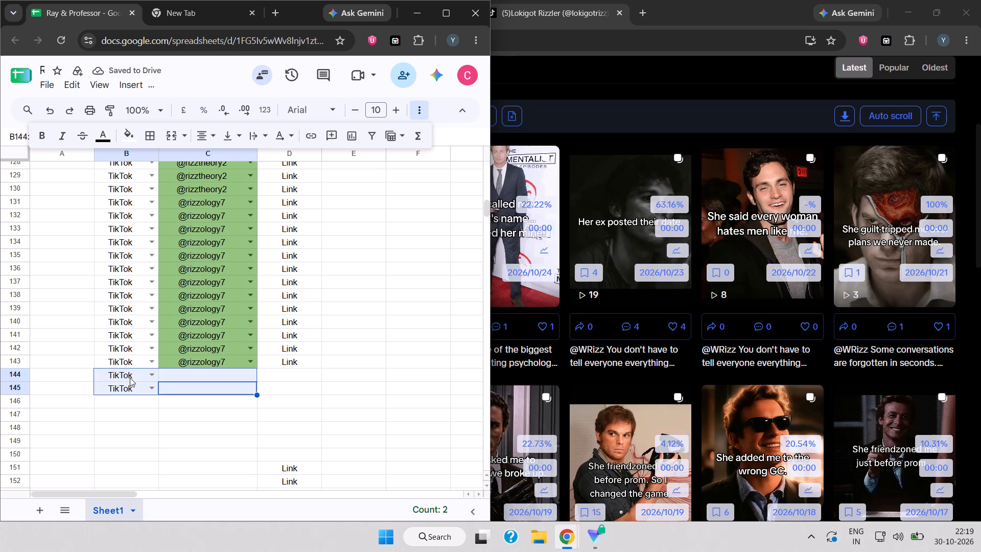
{"action": "key", "text": "Delete"}
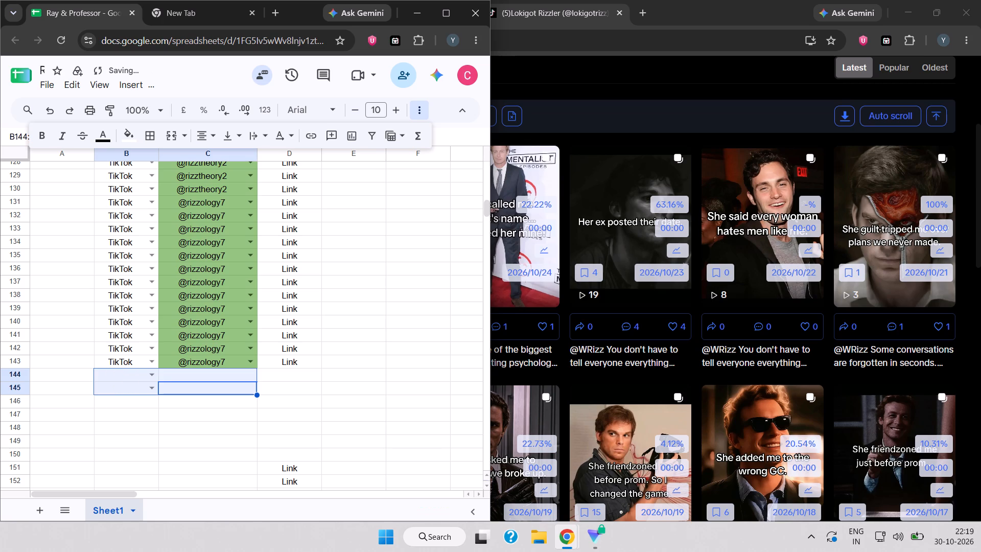
Review the prepared rows 123 to 143, including the empty date cells in column A.
{"action": "left_click", "coordinate": [71, 355]}
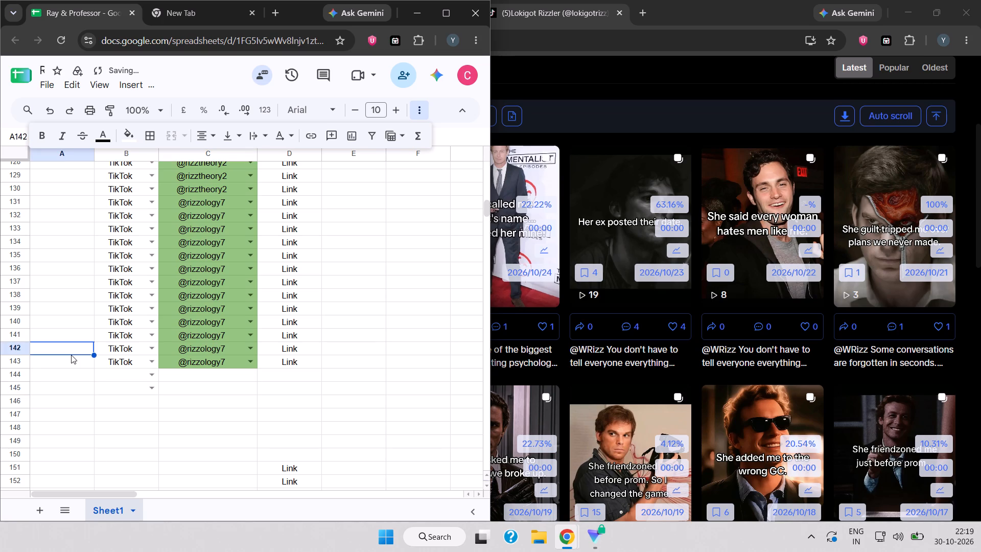
{"action": "scroll", "coordinate": [71, 355], "scroll_direction": "up", "scroll_amount": 4}
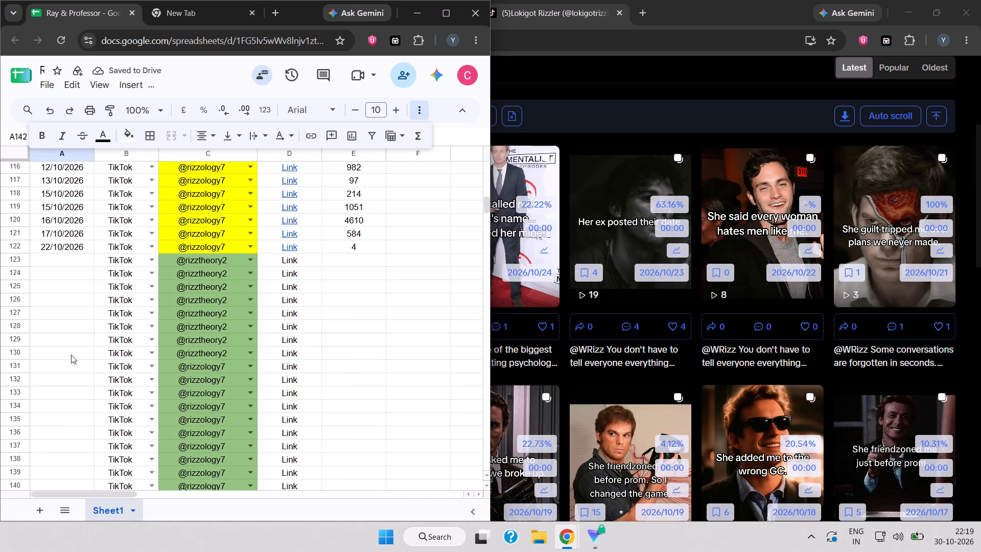
{"action": "scroll", "coordinate": [71, 355], "scroll_direction": "down", "scroll_amount": 2}
{"action": "scroll", "coordinate": [71, 355], "scroll_direction": "up", "scroll_amount": 3}
{"action": "scroll", "coordinate": [71, 355], "scroll_direction": "down", "scroll_amount": 3}
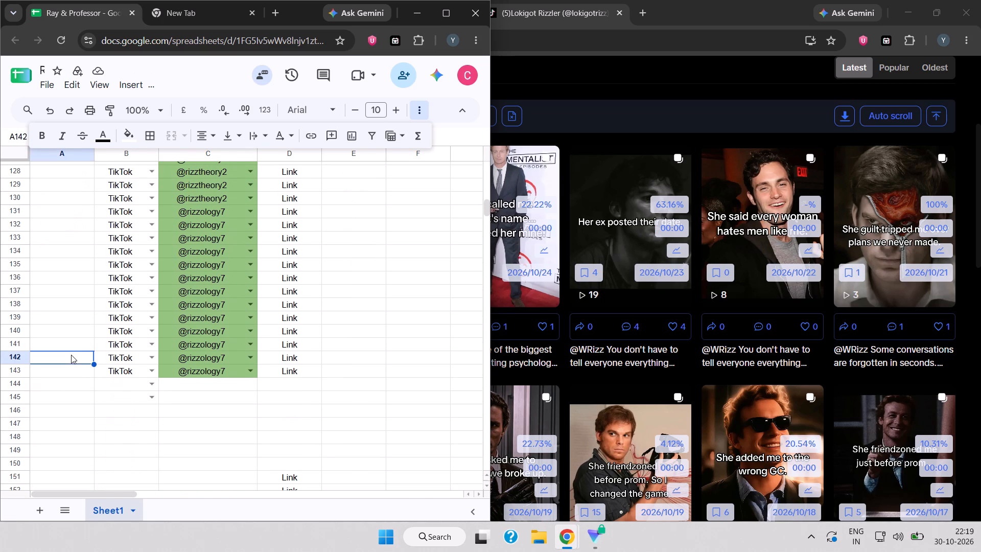
{"action": "scroll", "coordinate": [71, 355], "scroll_direction": "down", "scroll_amount": 1}
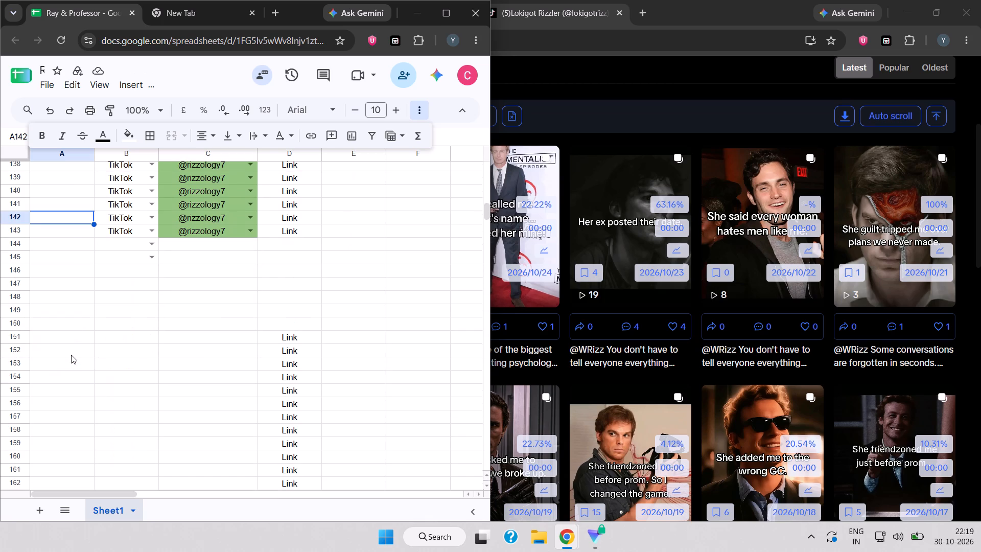
{"action": "scroll", "coordinate": [71, 355], "scroll_direction": "up", "scroll_amount": 5}
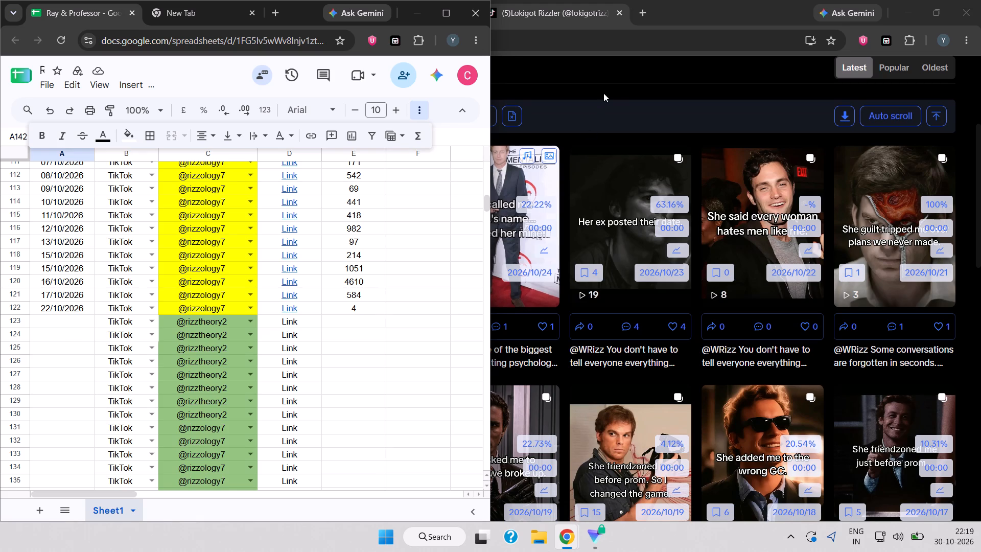
{"action": "left_click", "coordinate": [659, 76]}
{"action": "scroll", "coordinate": [650, 338], "scroll_direction": "down", "scroll_amount": 6}
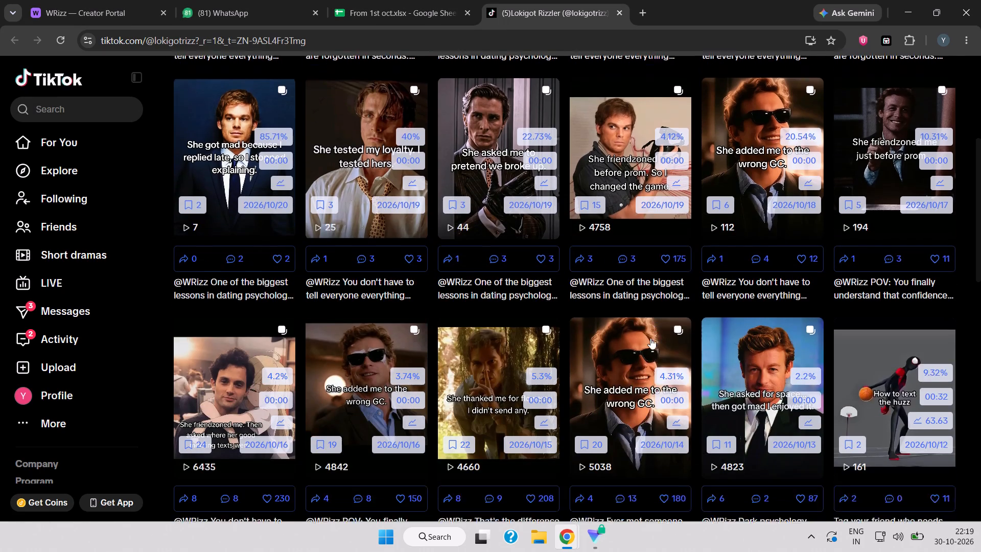
{"action": "scroll", "coordinate": [650, 338], "scroll_direction": "down", "scroll_amount": 3}
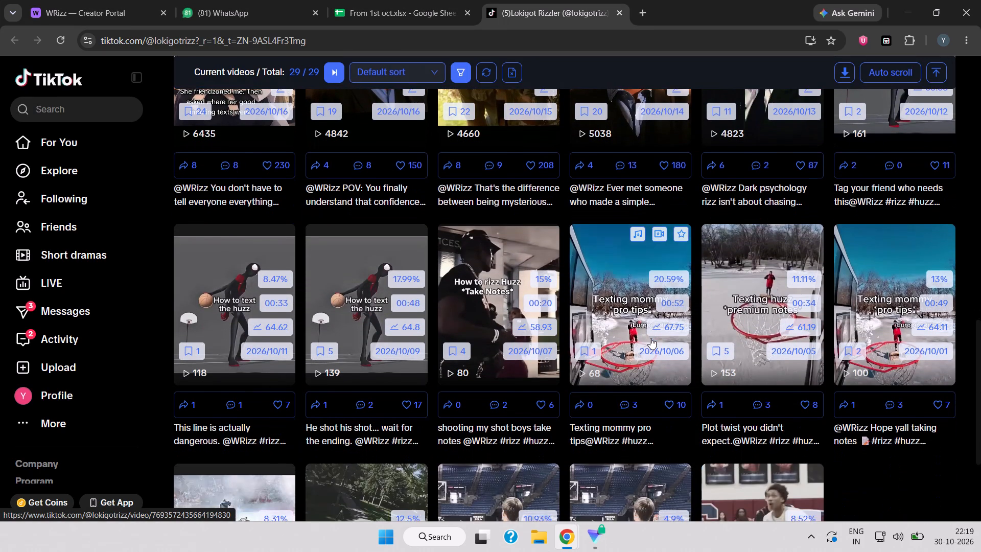
{"action": "scroll", "coordinate": [650, 338], "scroll_direction": "down", "scroll_amount": 1}
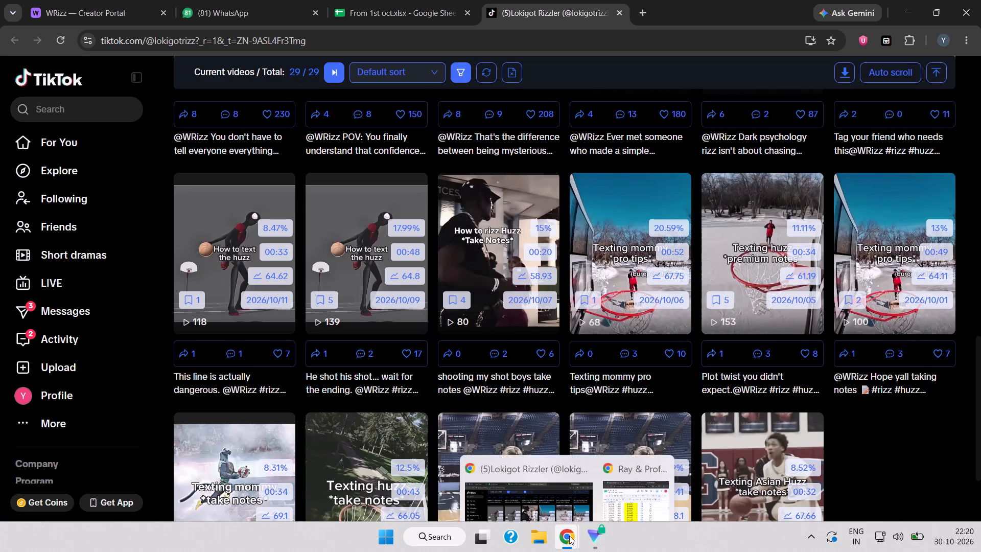
{"action": "left_click", "coordinate": [626, 483]}
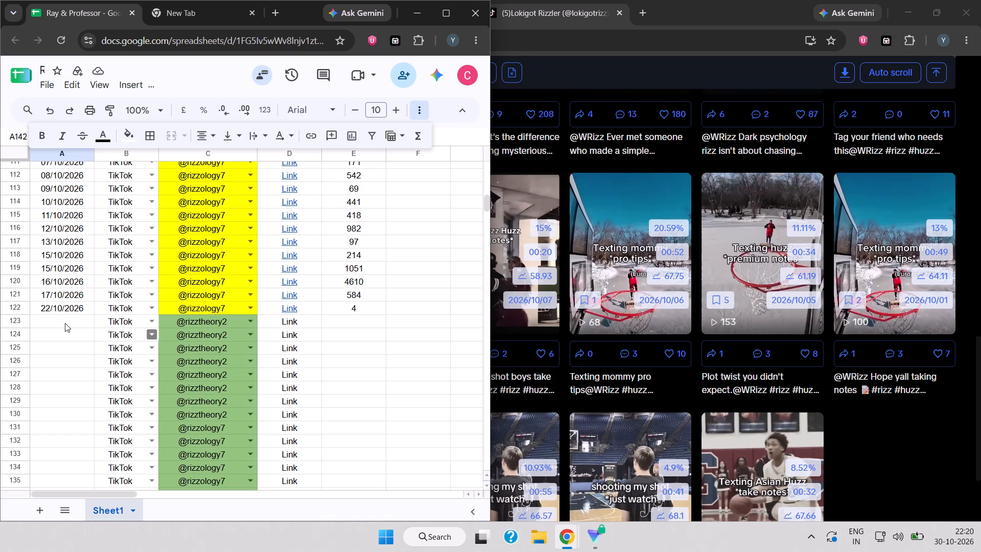
Copy the dates in A100:A122 and paste them into the empty date column starting at A123.
{"action": "scroll", "coordinate": [62, 313], "scroll_direction": "up", "scroll_amount": 4}
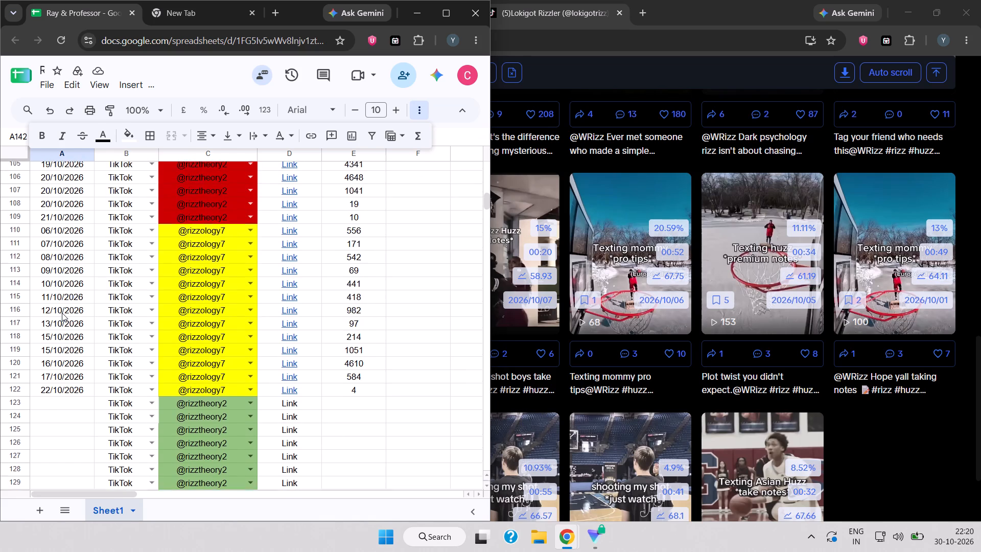
{"action": "scroll", "coordinate": [62, 313], "scroll_direction": "up", "scroll_amount": 4}
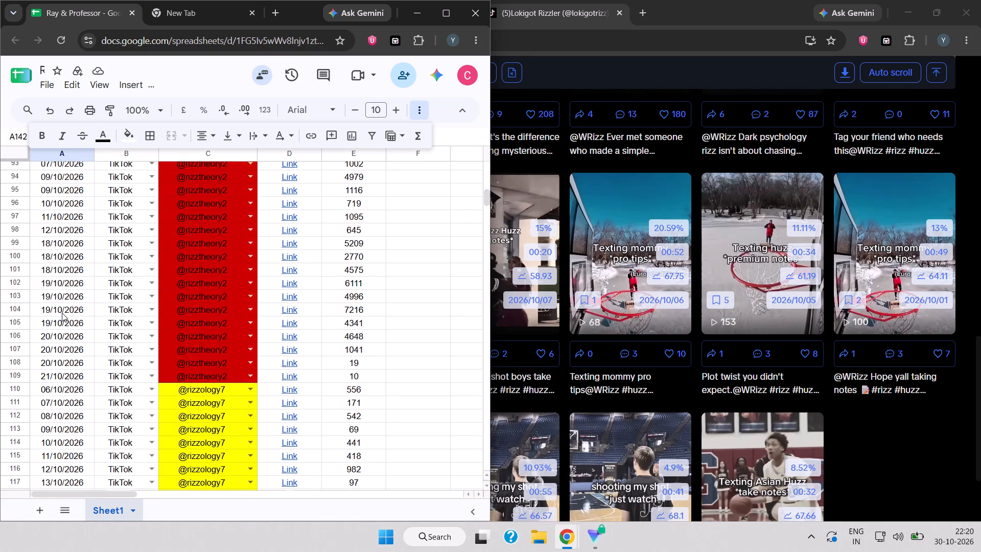
{"action": "scroll", "coordinate": [62, 313], "scroll_direction": "up", "scroll_amount": 3}
{"action": "scroll", "coordinate": [62, 313], "scroll_direction": "down", "scroll_amount": 1}
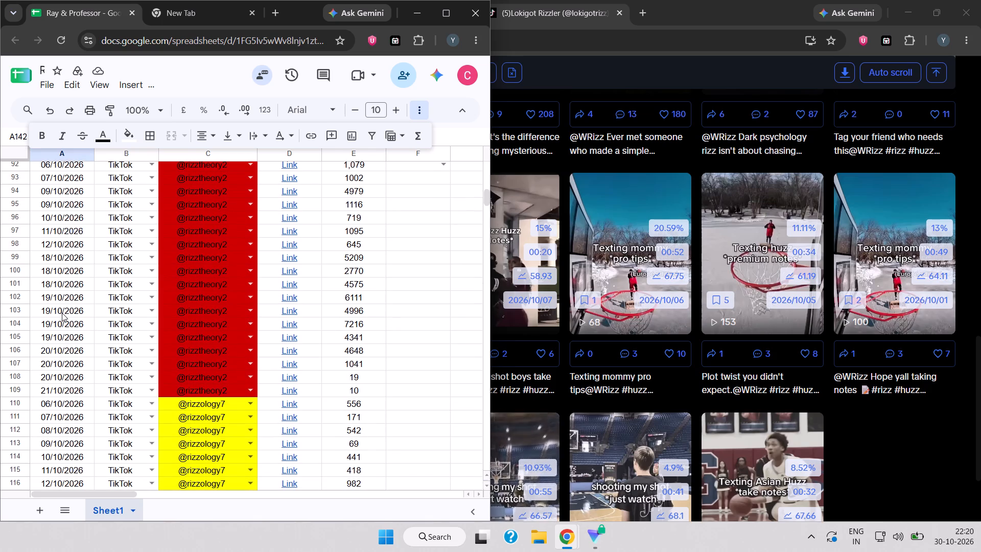
{"action": "left_click_drag", "start_coordinate": [32, 269], "coordinate": [80, 397]}
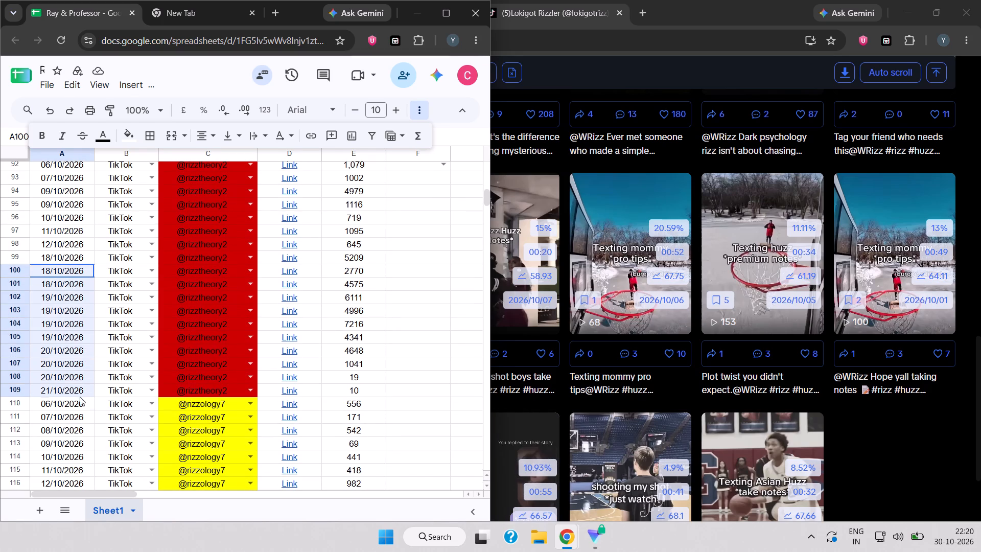
{"action": "left_click_drag", "start_coordinate": [80, 397], "coordinate": [73, 436]}
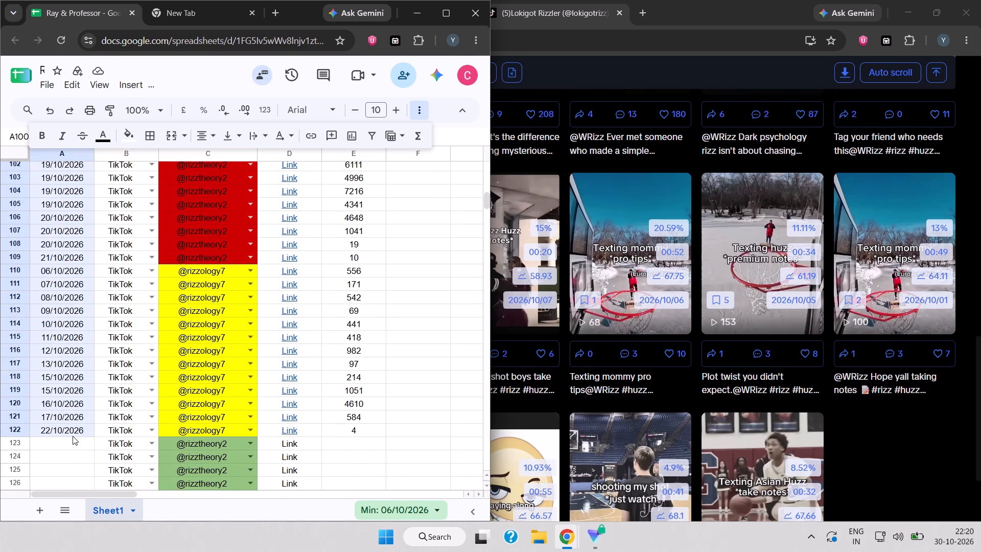
{"action": "left_click_drag", "start_coordinate": [73, 436], "coordinate": [73, 431]}
{"action": "key", "text": "ctrl+c"}
{"action": "left_click", "coordinate": [72, 446]}
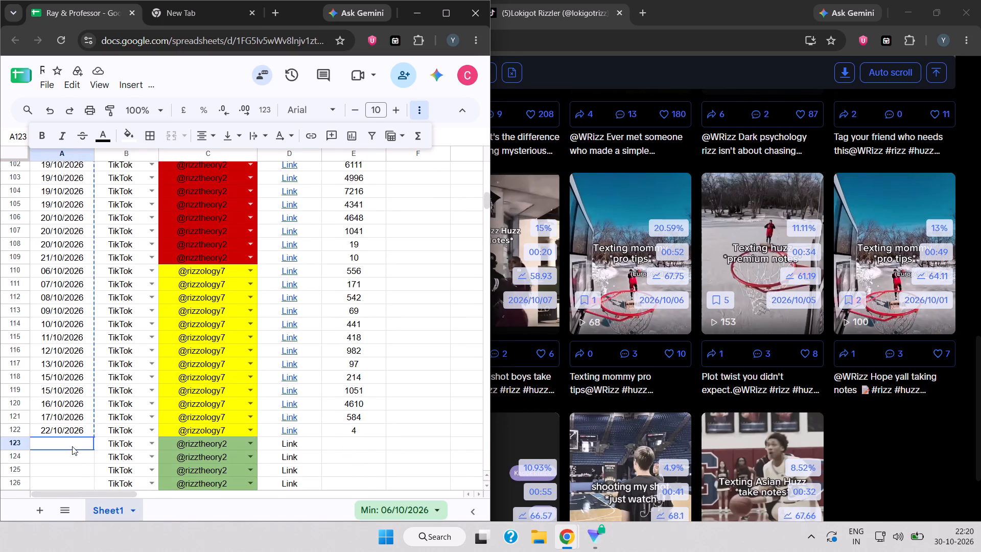
{"action": "key", "text": "ctrl+v"}
Clear the surplus dates in A144:A145, below the last green creator row.
{"action": "scroll", "coordinate": [72, 446], "scroll_direction": "down", "scroll_amount": 4}
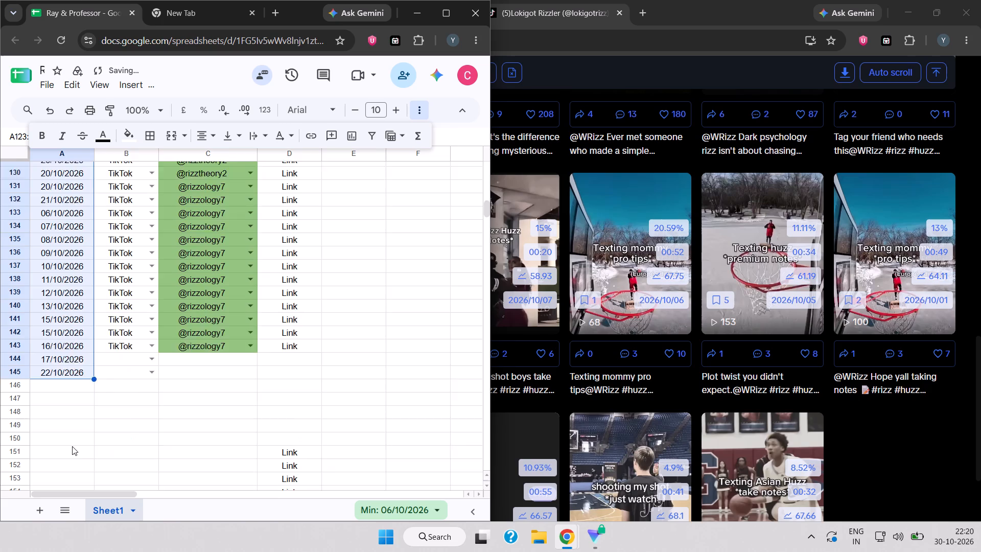
{"action": "scroll", "coordinate": [72, 446], "scroll_direction": "down", "scroll_amount": 1}
{"action": "scroll", "coordinate": [72, 446], "scroll_direction": "up", "scroll_amount": 1}
{"action": "left_click", "coordinate": [82, 356]}
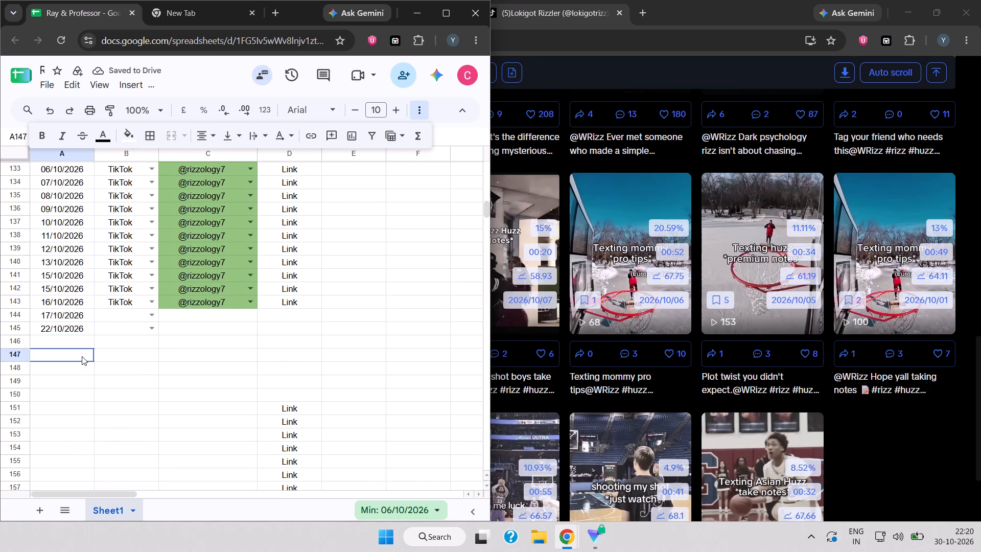
{"action": "left_click_drag", "start_coordinate": [87, 329], "coordinate": [68, 316]}
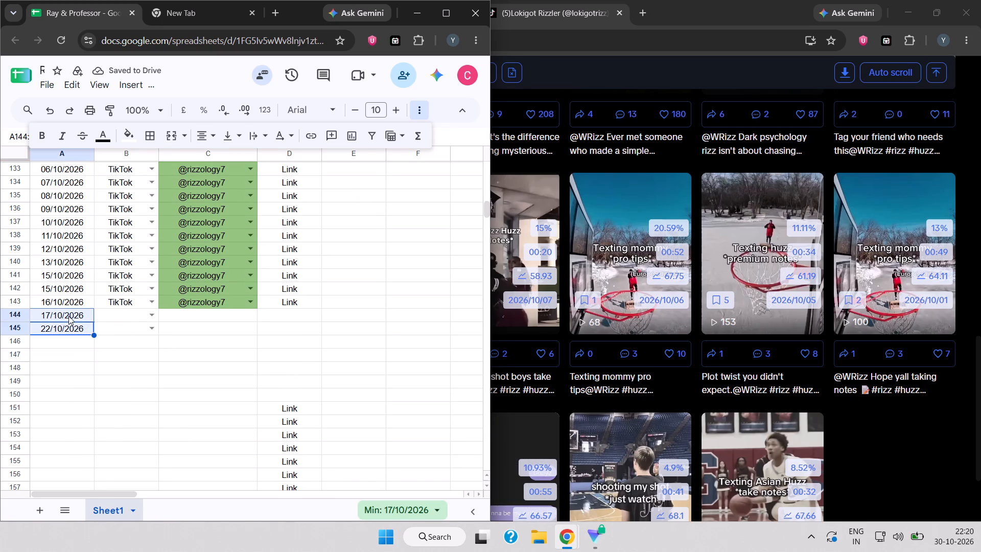
{"action": "key", "text": "Delete"}
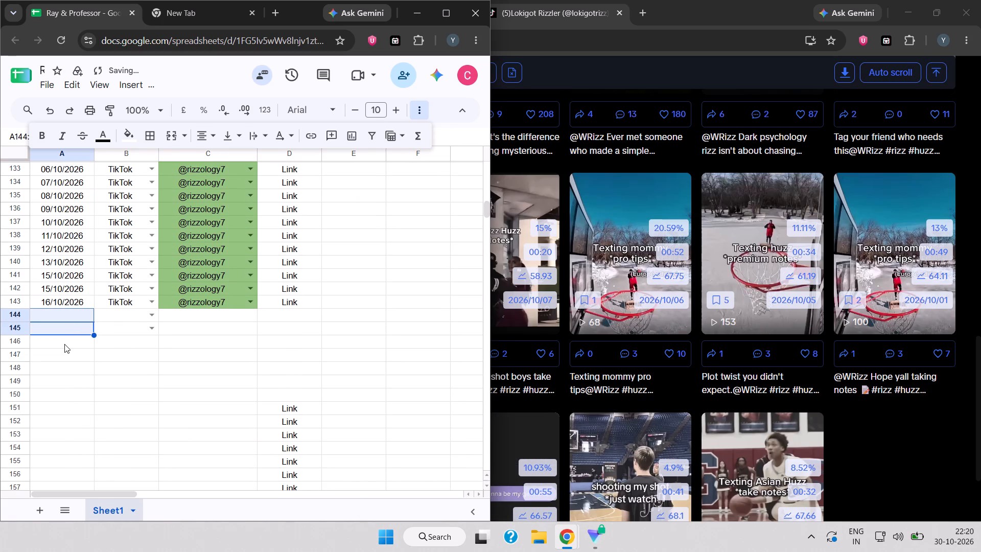
{"action": "left_click", "coordinate": [64, 344]}
Set the dates in A123 to A126 to 01/10/2026, 05/10/2026, 06/10/2026 and 07/10/2026.
{"action": "scroll", "coordinate": [64, 344], "scroll_direction": "up", "scroll_amount": 4}
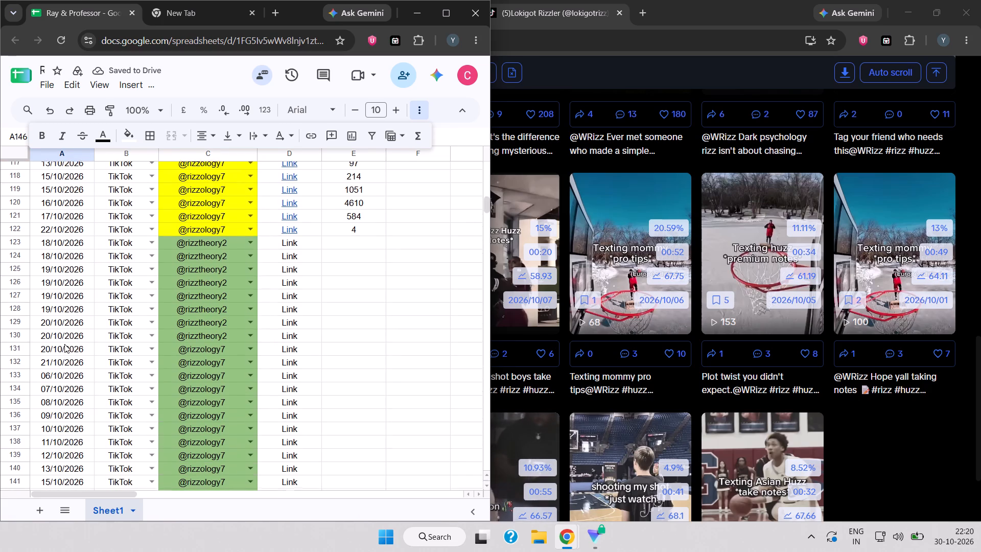
{"action": "scroll", "coordinate": [64, 344], "scroll_direction": "up", "scroll_amount": 1}
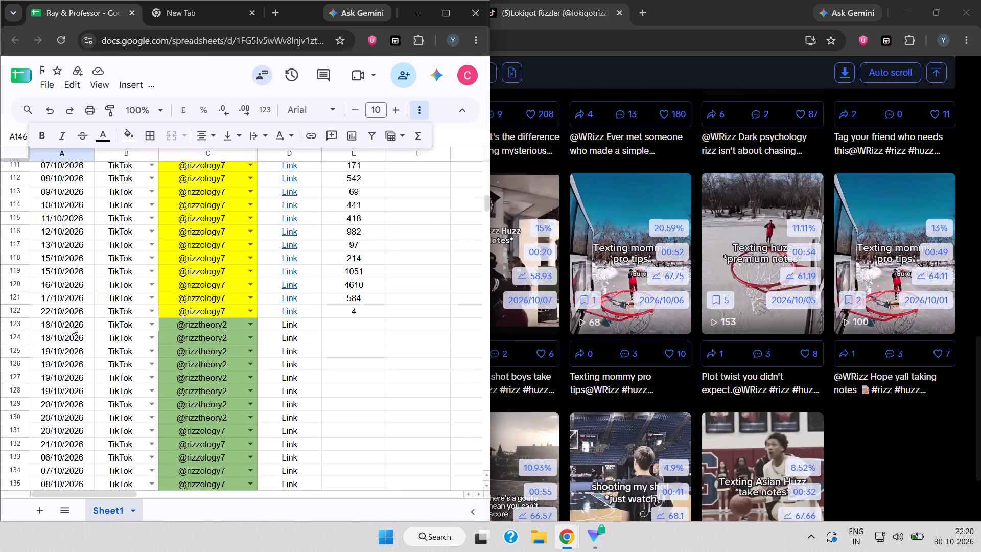
{"action": "double_click", "coordinate": [87, 326]}
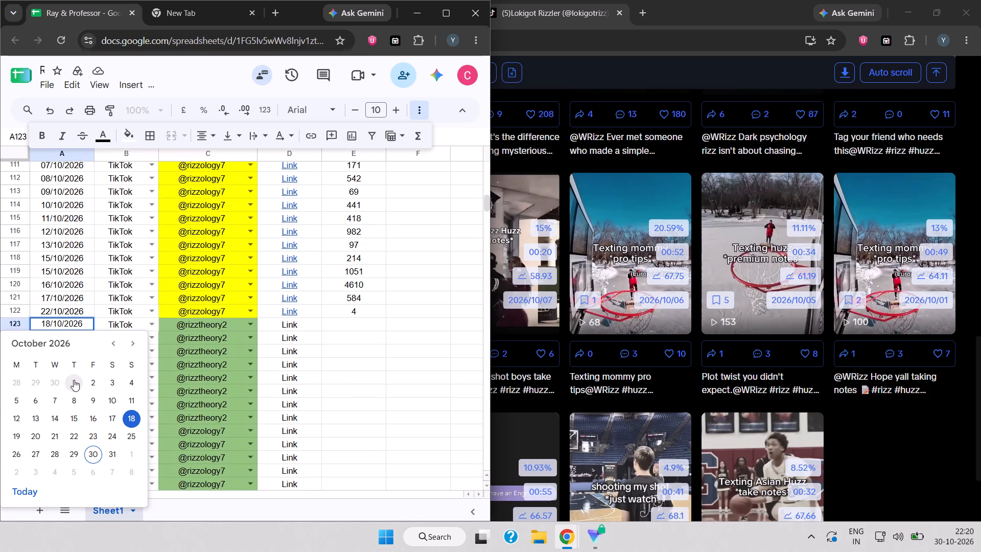
{"action": "left_click", "coordinate": [74, 380]}
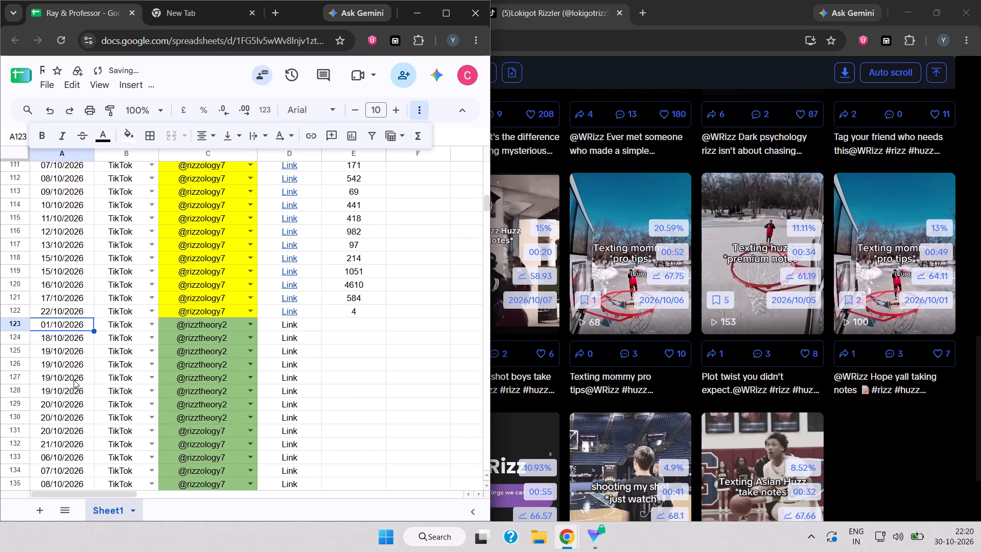
{"action": "double_click", "coordinate": [87, 340]}
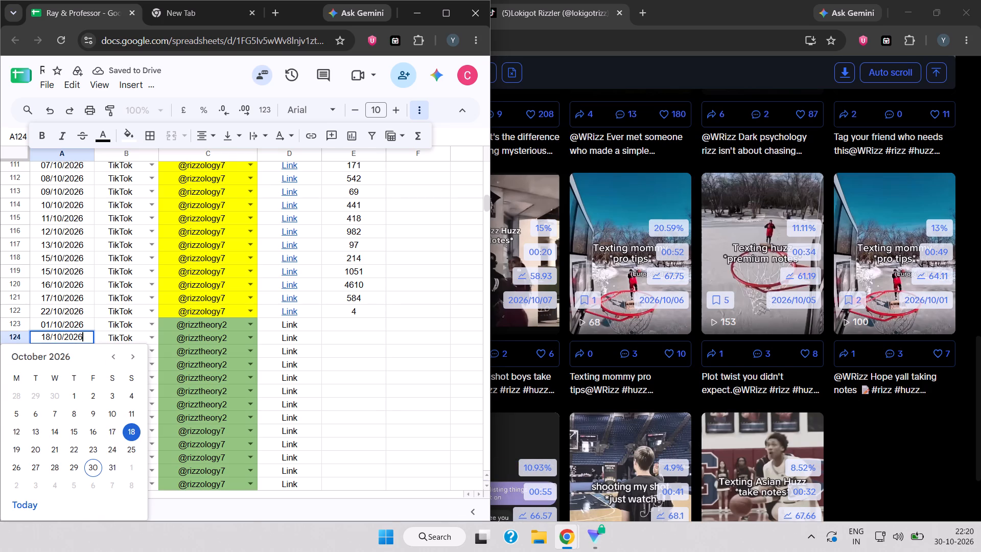
{"action": "left_click", "coordinate": [19, 408]}
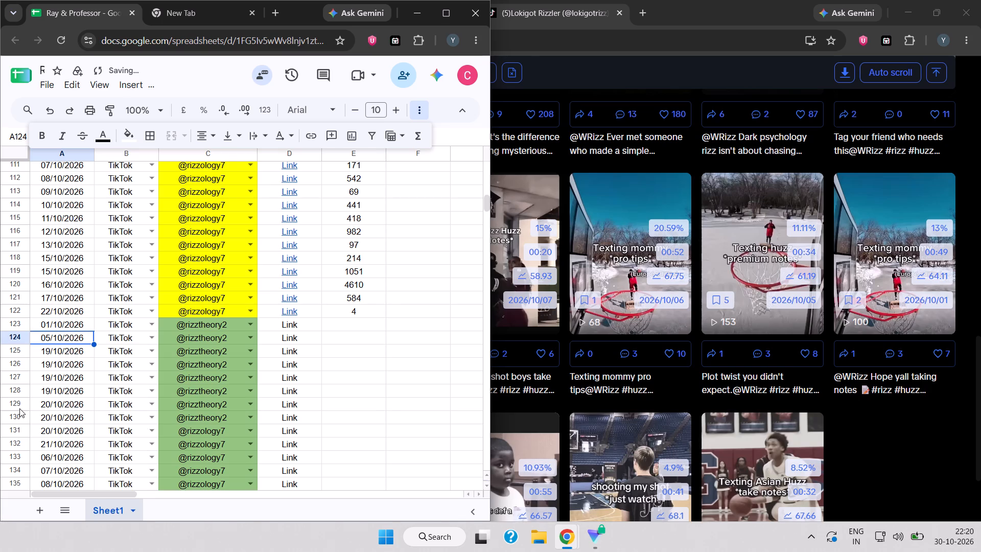
{"action": "double_click", "coordinate": [85, 350]}
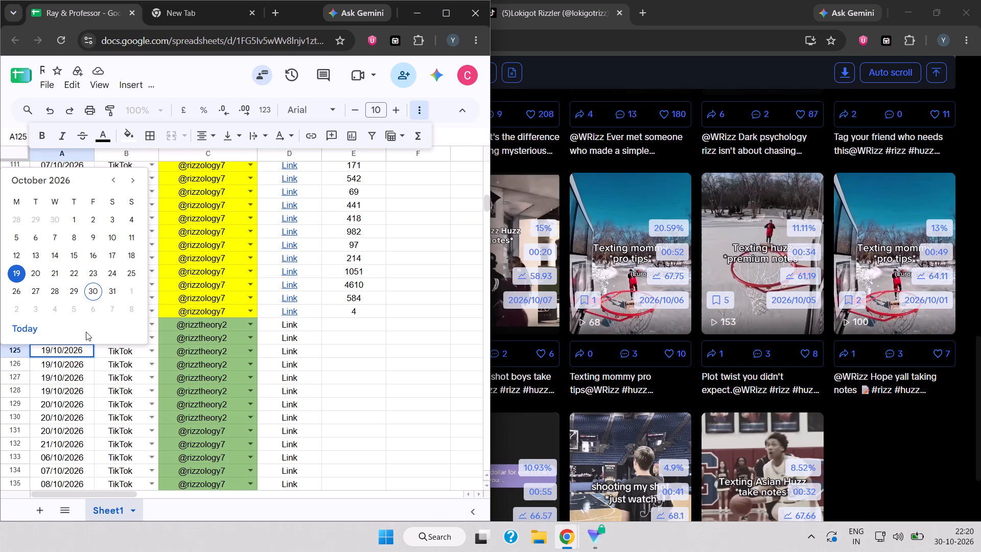
{"action": "left_click", "coordinate": [33, 239]}
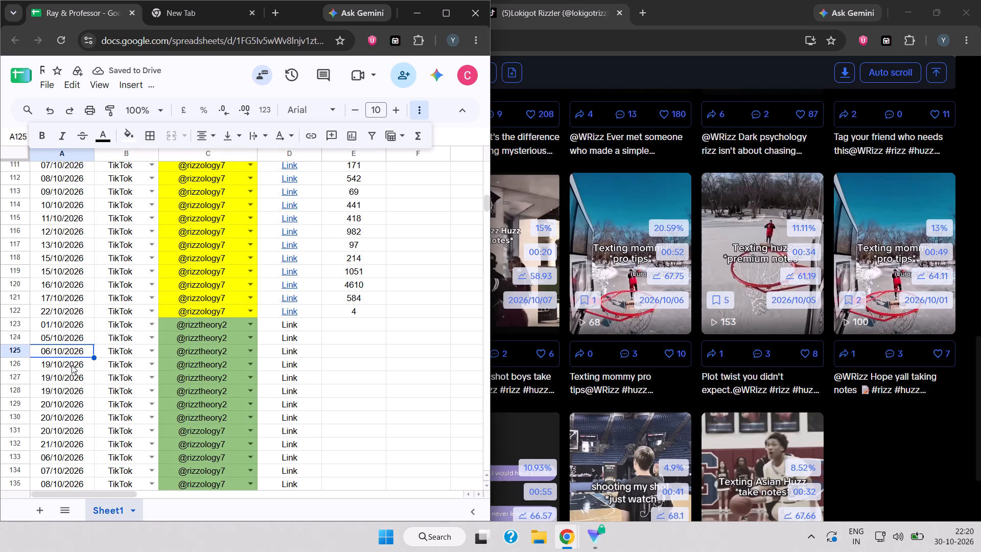
{"action": "double_click", "coordinate": [85, 363]}
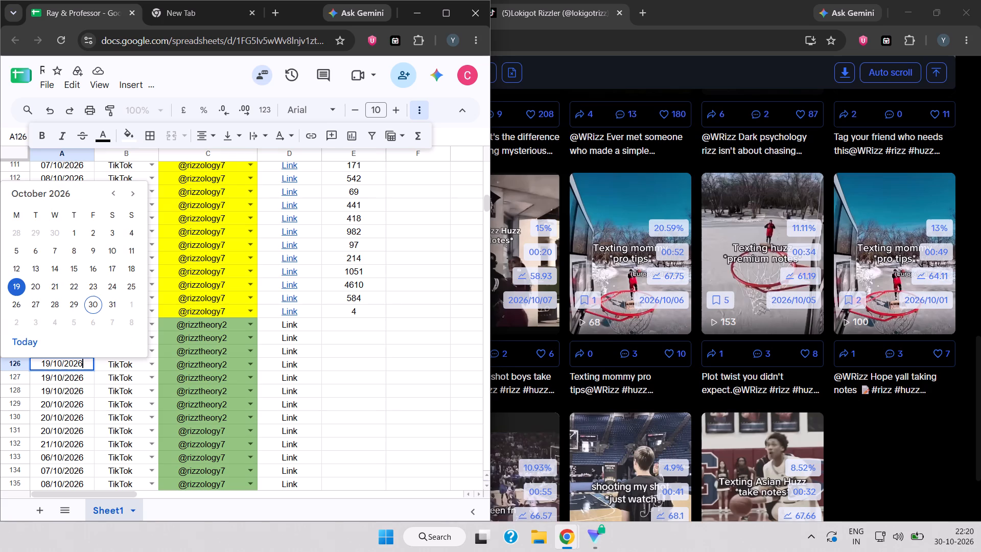
{"action": "left_click", "coordinate": [60, 250]}
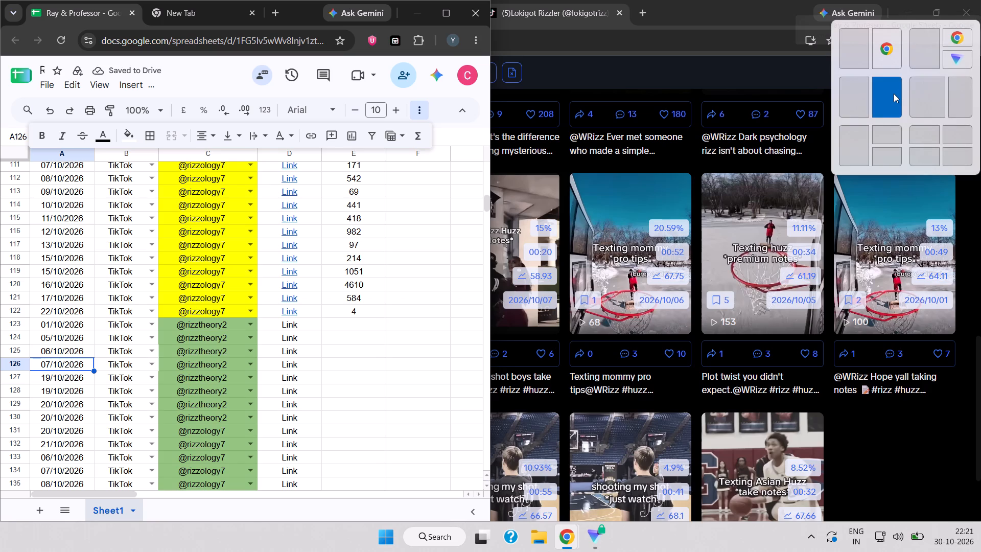
Snap the TikTok window into the half of the screen beside the spreadsheet.
{"action": "left_click", "coordinate": [894, 94]}
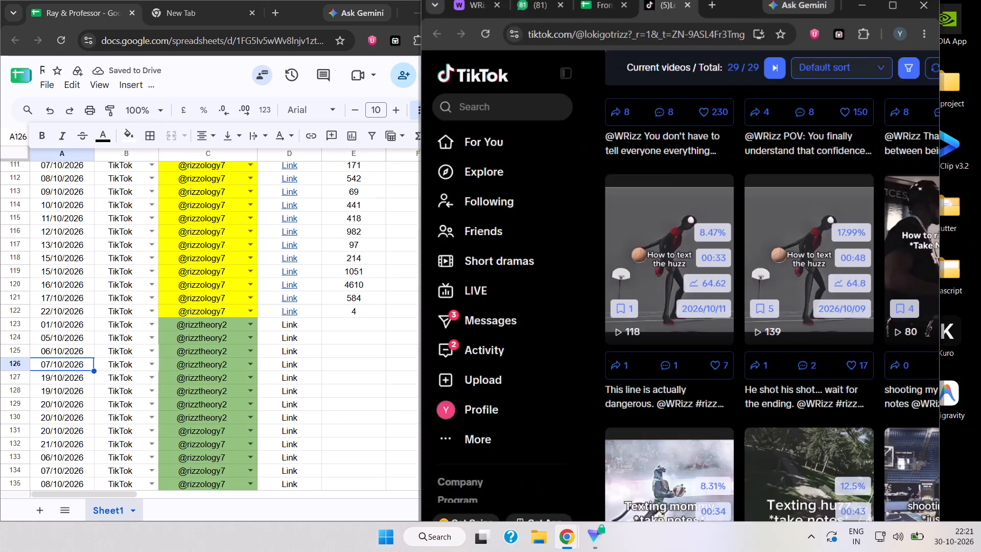
{"action": "scroll", "coordinate": [816, 282], "scroll_direction": "down", "scroll_amount": 7}
{"action": "scroll", "coordinate": [816, 282], "scroll_direction": "up", "scroll_amount": 1}
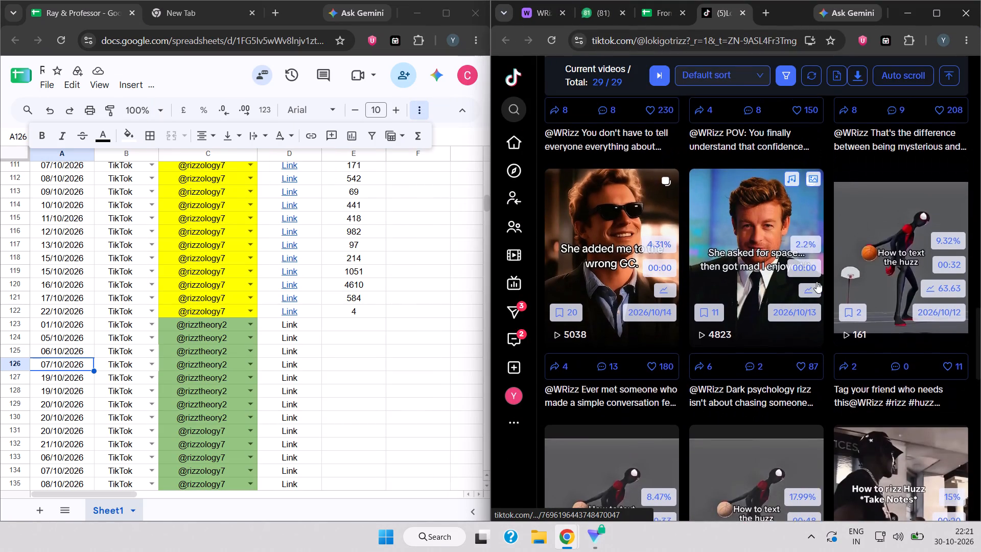
{"action": "scroll", "coordinate": [816, 282], "scroll_direction": "down", "scroll_amount": 1}
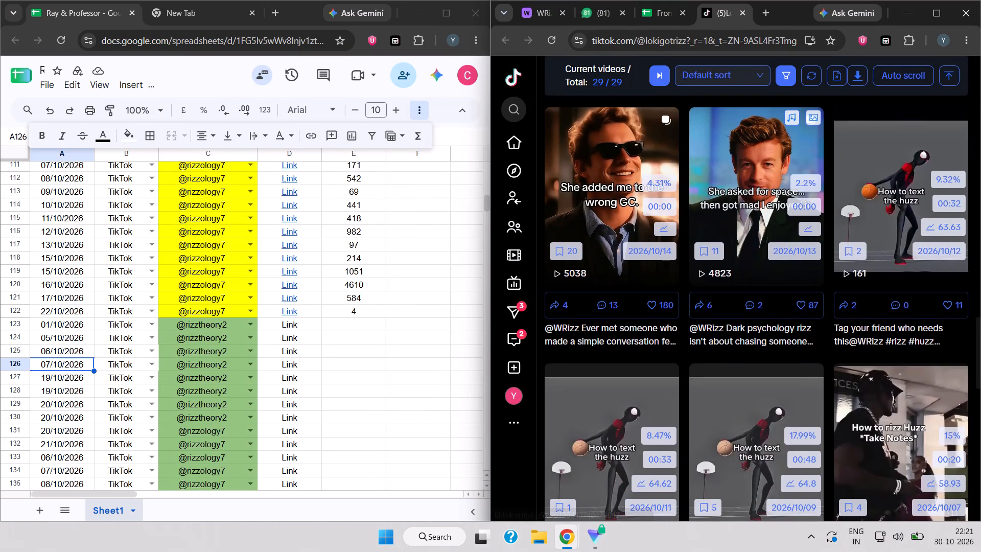
{"action": "scroll", "coordinate": [781, 333], "scroll_direction": "up", "scroll_amount": 1}
{"action": "scroll", "coordinate": [781, 333], "scroll_direction": "down", "scroll_amount": 1}
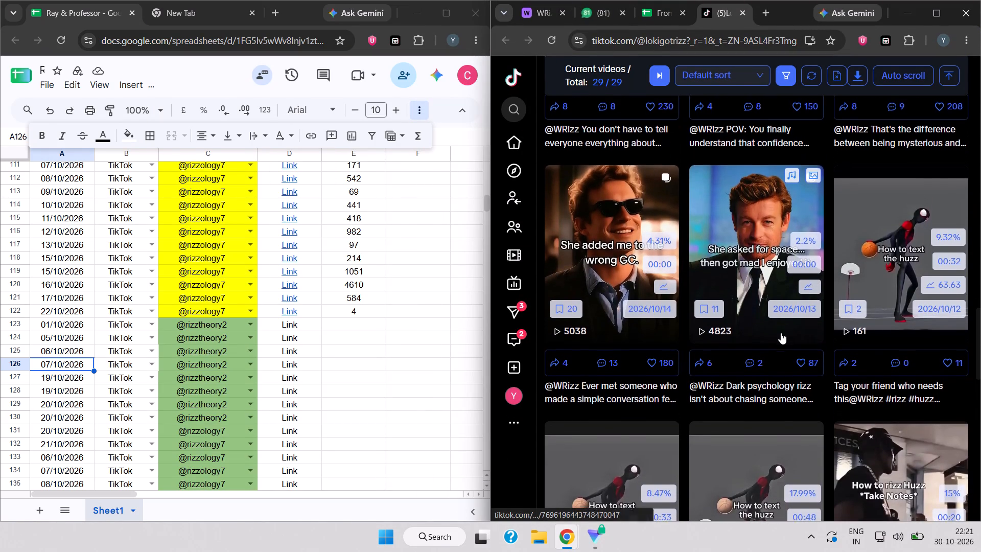
{"action": "scroll", "coordinate": [781, 333], "scroll_direction": "down", "scroll_amount": 1}
{"action": "scroll", "coordinate": [781, 333], "scroll_direction": "up", "scroll_amount": 6}
{"action": "scroll", "coordinate": [781, 333], "scroll_direction": "down", "scroll_amount": 6}
{"action": "scroll", "coordinate": [781, 333], "scroll_direction": "up", "scroll_amount": 2}
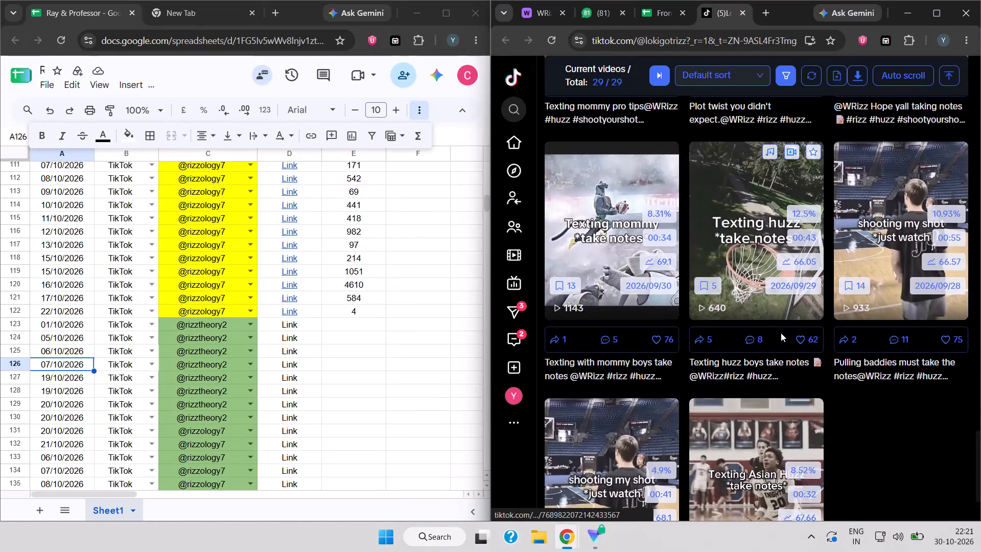
{"action": "scroll", "coordinate": [781, 333], "scroll_direction": "up", "scroll_amount": 5}
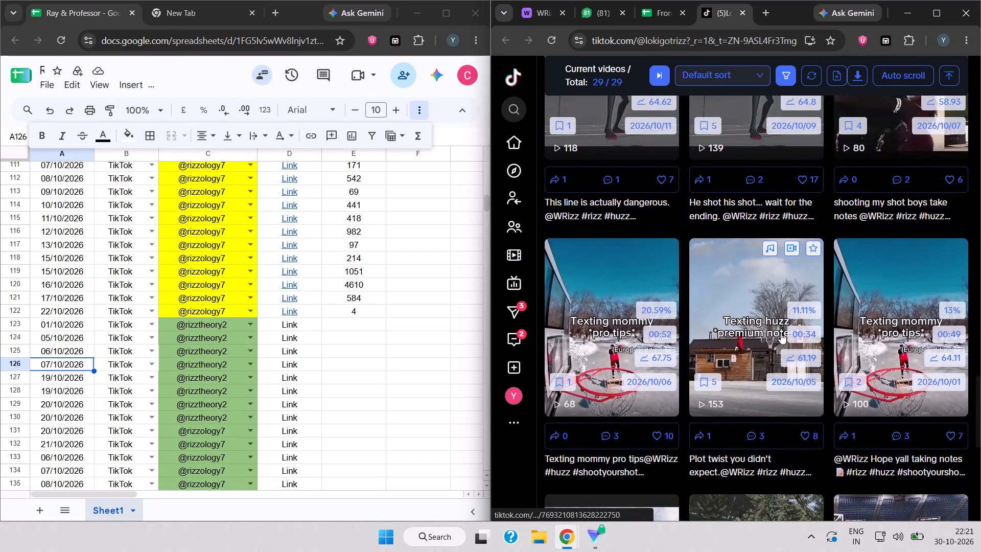
{"action": "scroll", "coordinate": [781, 333], "scroll_direction": "up", "scroll_amount": 2}
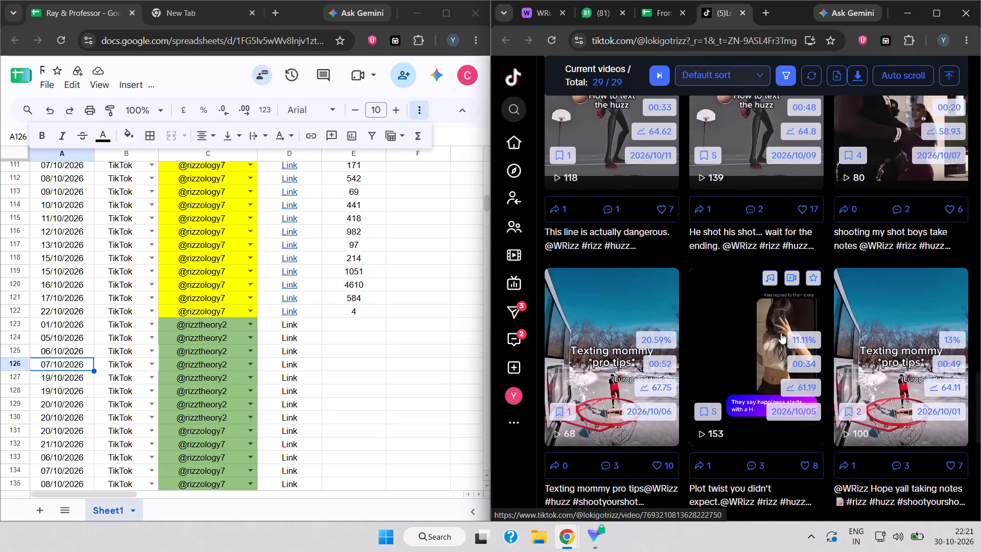
{"action": "scroll", "coordinate": [781, 333], "scroll_direction": "up", "scroll_amount": 1}
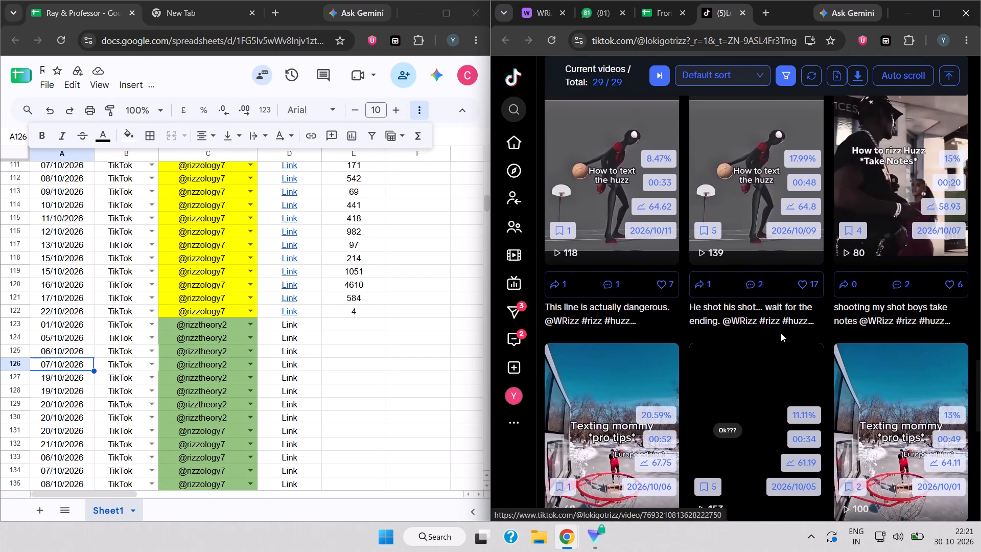
{"action": "scroll", "coordinate": [781, 333], "scroll_direction": "up", "scroll_amount": 3}
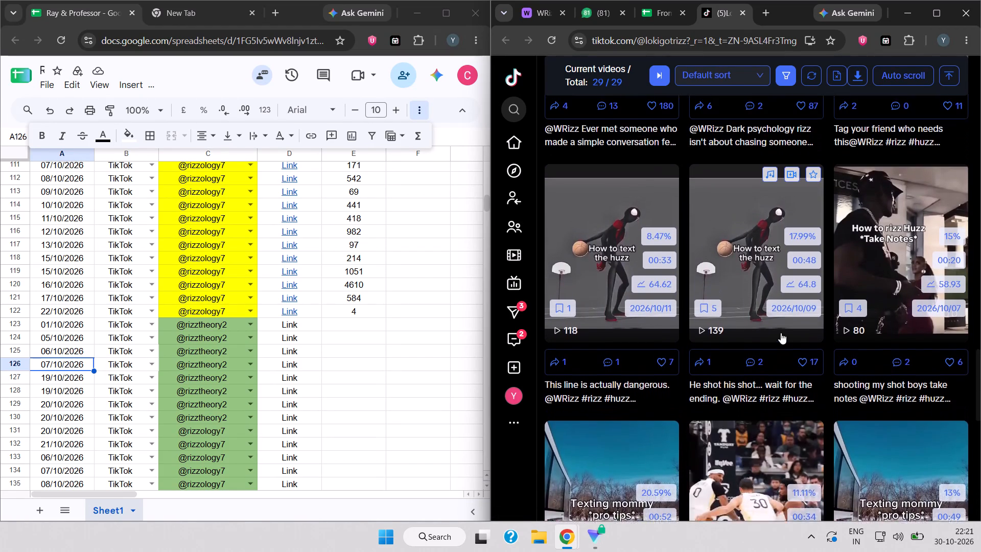
{"action": "scroll", "coordinate": [781, 333], "scroll_direction": "up", "scroll_amount": 1}
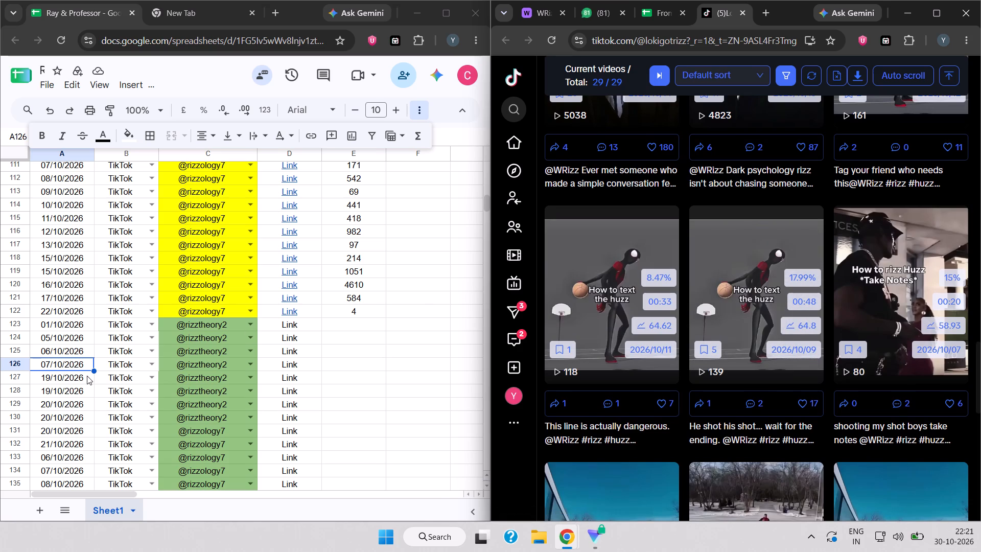
{"action": "double_click", "coordinate": [87, 376]}
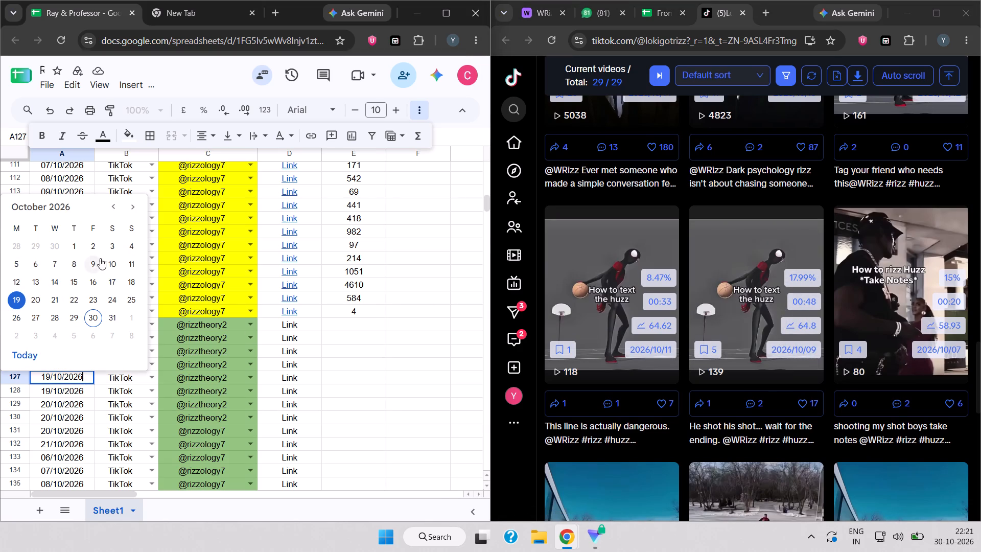
{"action": "left_click", "coordinate": [99, 259]}
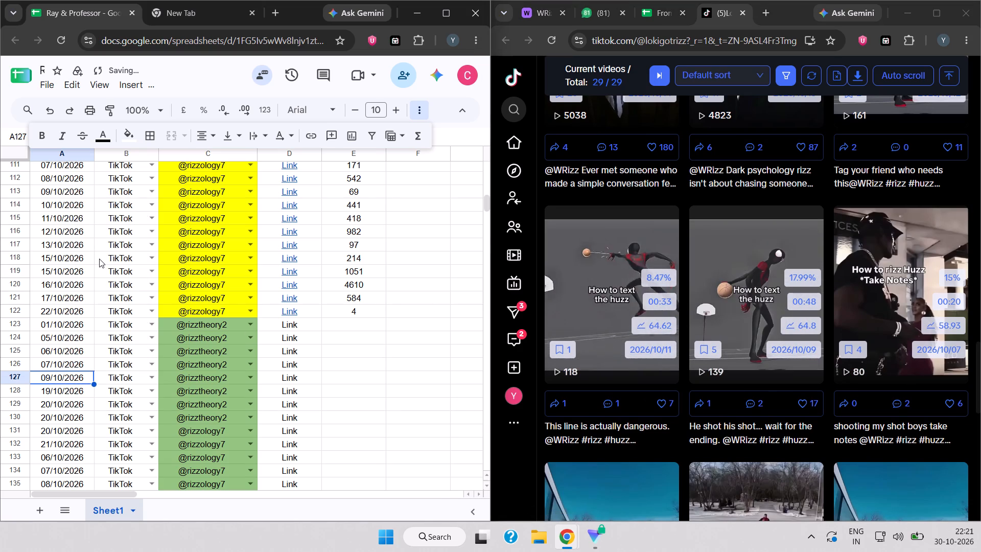
{"action": "double_click", "coordinate": [85, 393]}
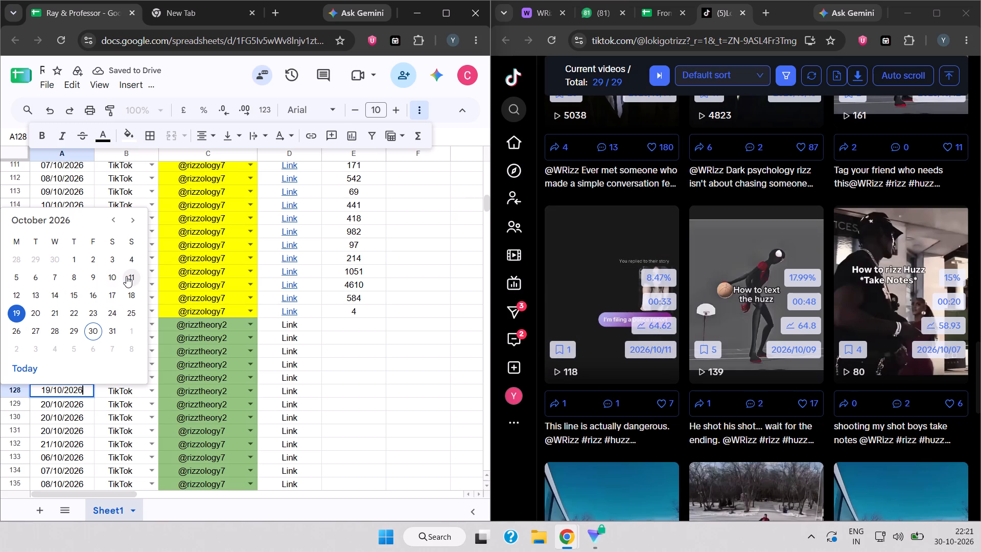
{"action": "left_click", "coordinate": [126, 276]}
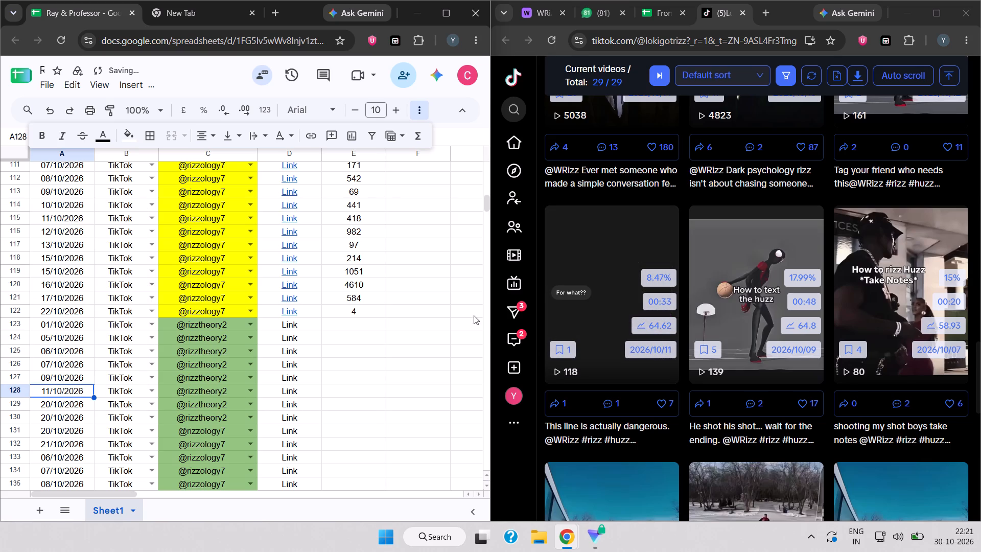
{"action": "scroll", "coordinate": [668, 318], "scroll_direction": "up", "scroll_amount": 4}
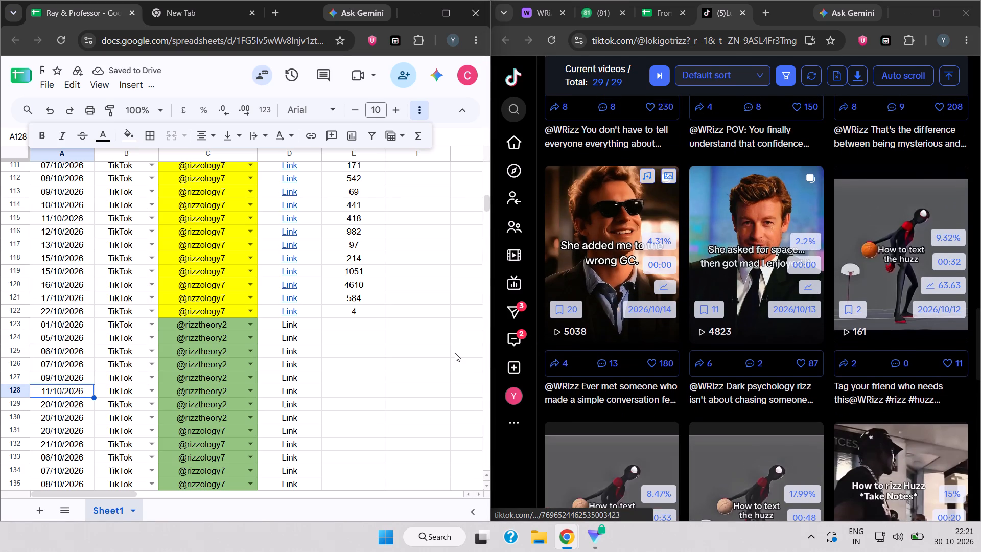
{"action": "double_click", "coordinate": [87, 404]}
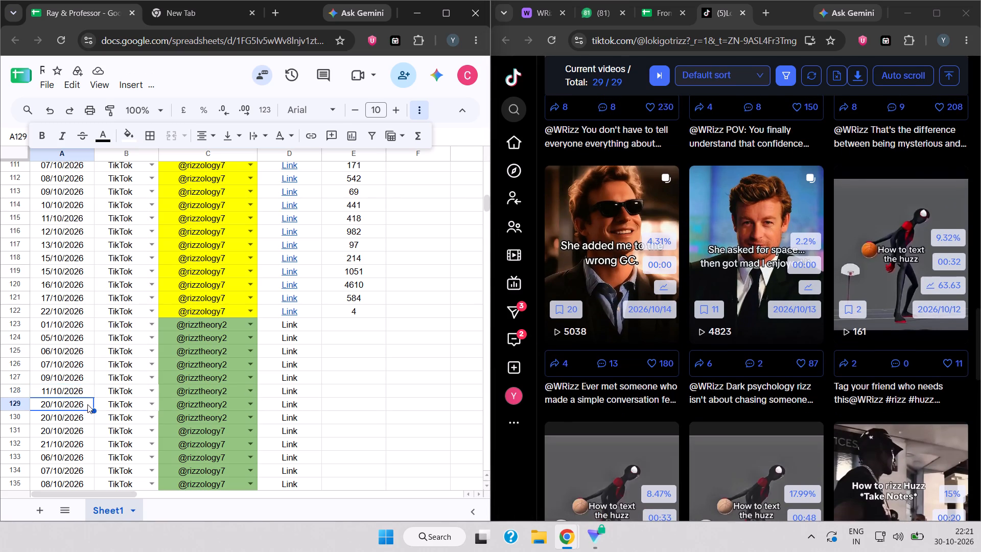
{"action": "left_click", "coordinate": [19, 309]}
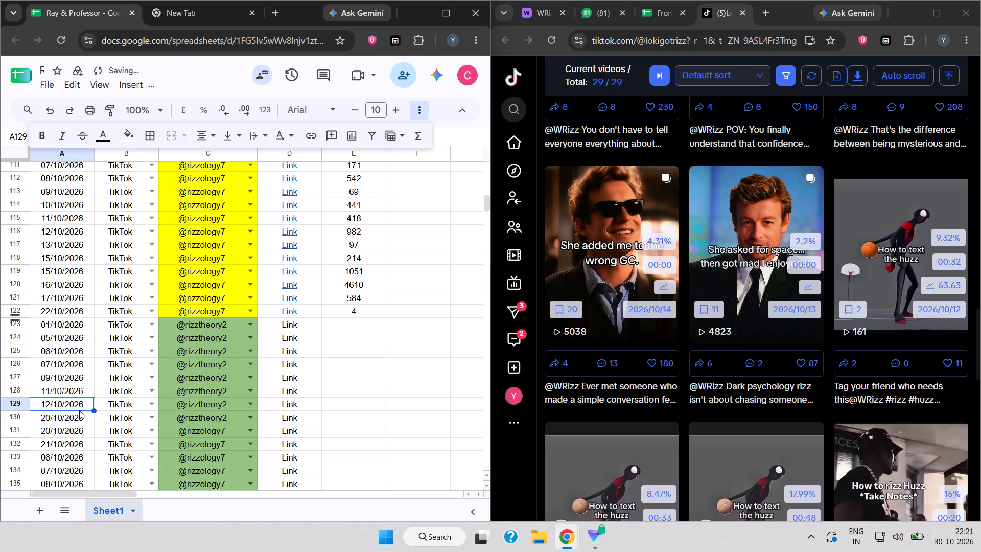
{"action": "double_click", "coordinate": [89, 418]}
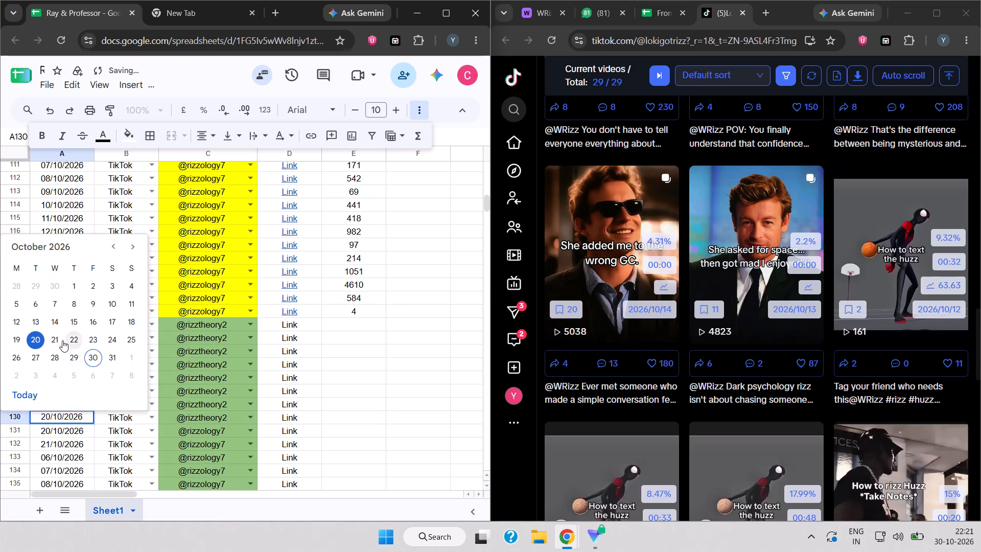
{"action": "left_click", "coordinate": [35, 328]}
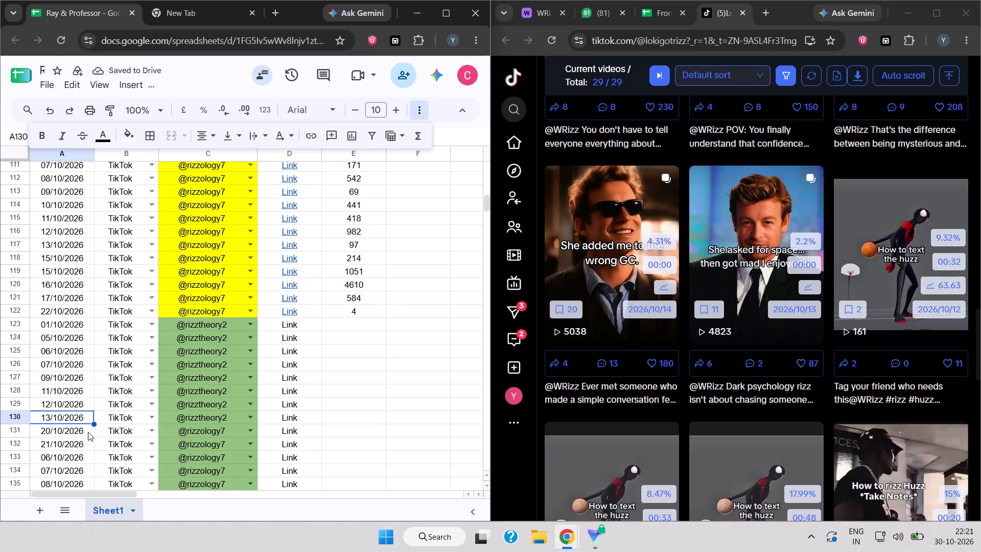
{"action": "double_click", "coordinate": [88, 431]}
{"action": "left_click", "coordinate": [55, 336]}
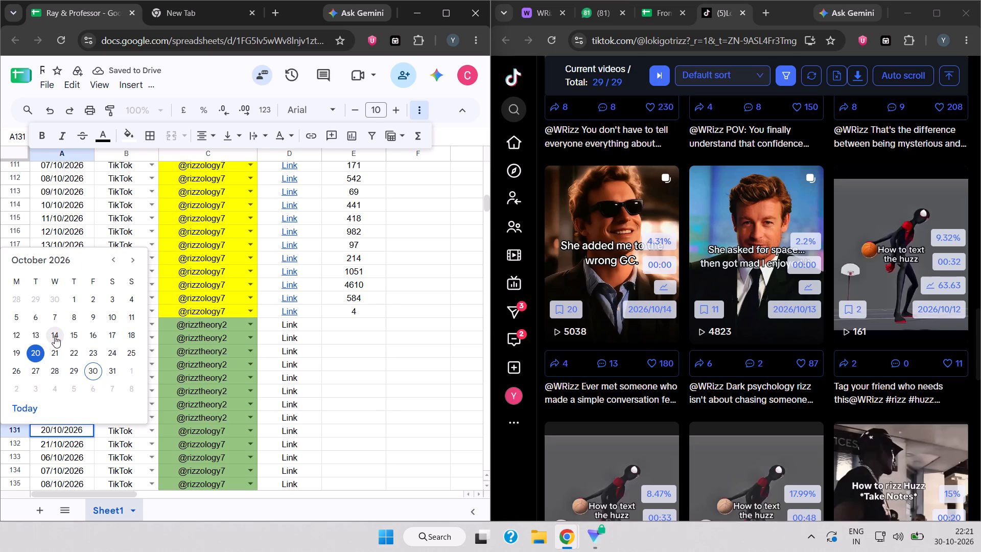
Set the date in A132 to 15/10/2026 and the dates in A133 and A134 to 16/10/2026, following the TikTok grid.
{"action": "scroll", "coordinate": [666, 329], "scroll_direction": "up", "scroll_amount": 3}
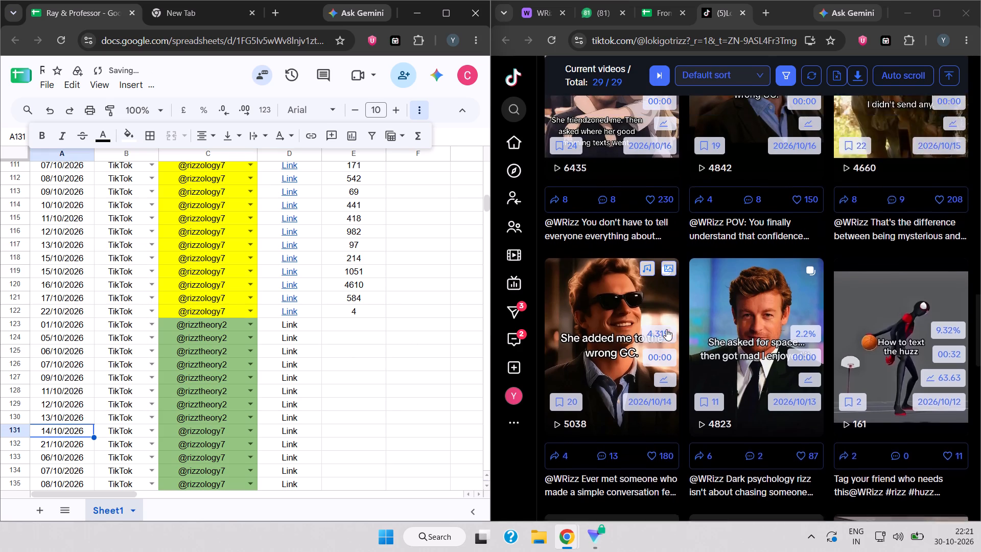
{"action": "scroll", "coordinate": [666, 329], "scroll_direction": "up", "scroll_amount": 4}
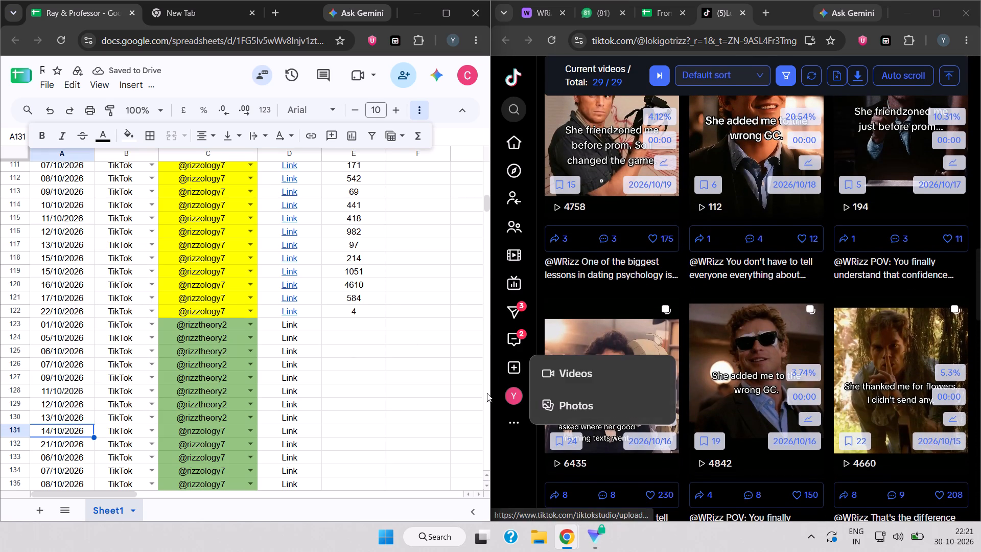
{"action": "double_click", "coordinate": [92, 446]}
{"action": "left_click", "coordinate": [73, 349]}
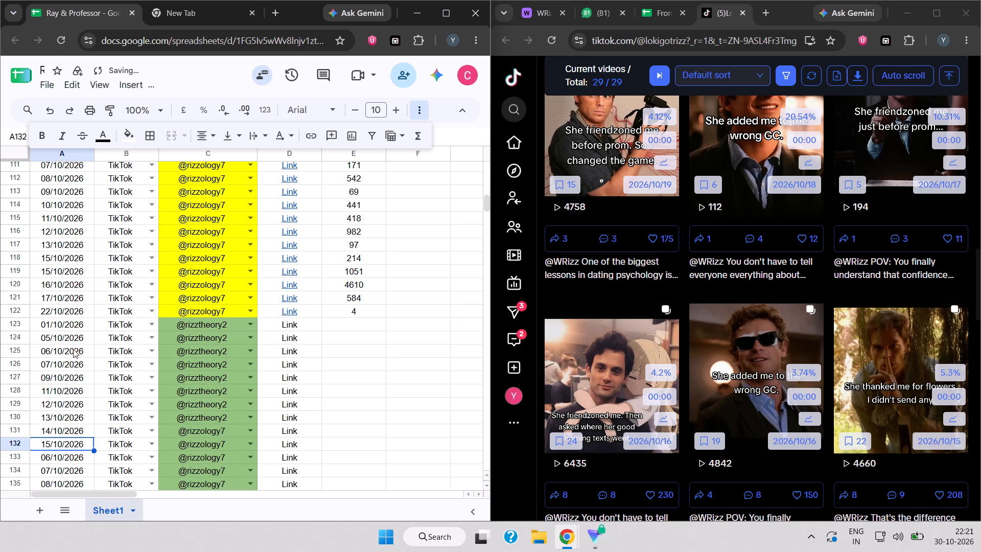
{"action": "double_click", "coordinate": [86, 457]}
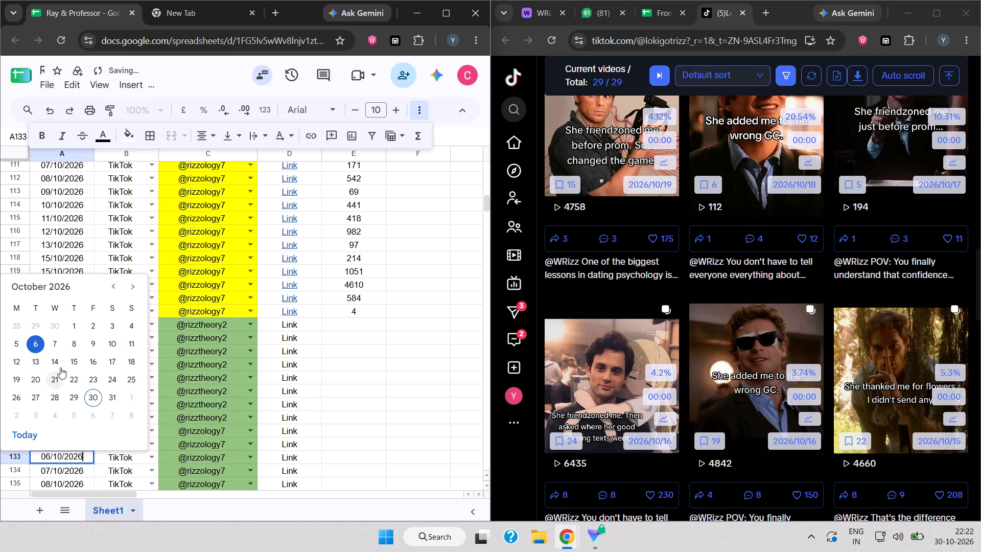
{"action": "left_click", "coordinate": [86, 365]}
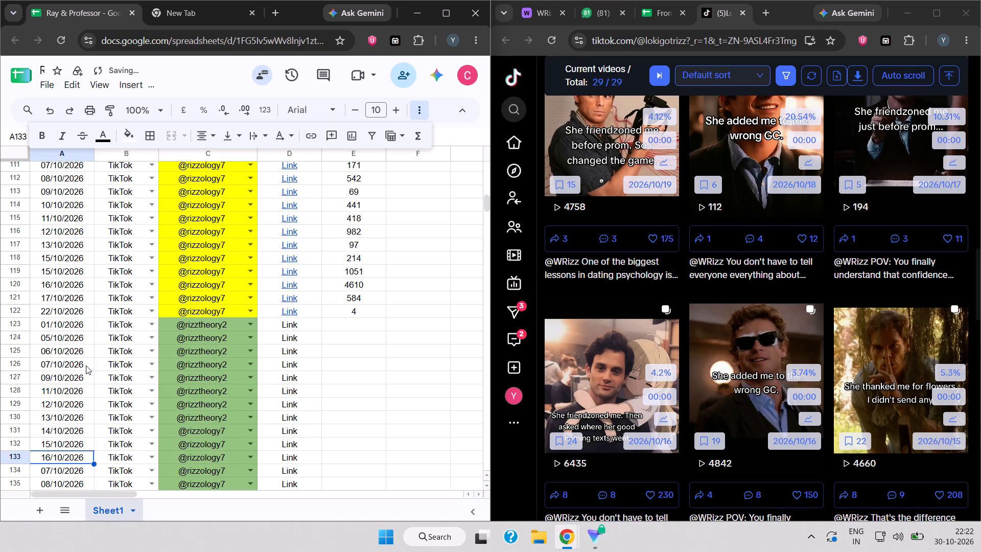
{"action": "double_click", "coordinate": [90, 469]}
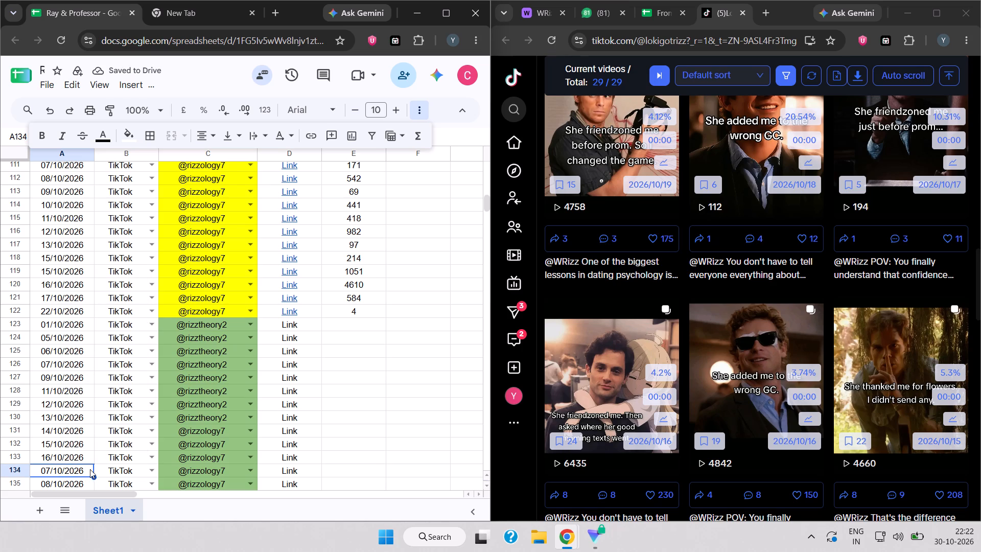
{"action": "left_click", "coordinate": [96, 379]}
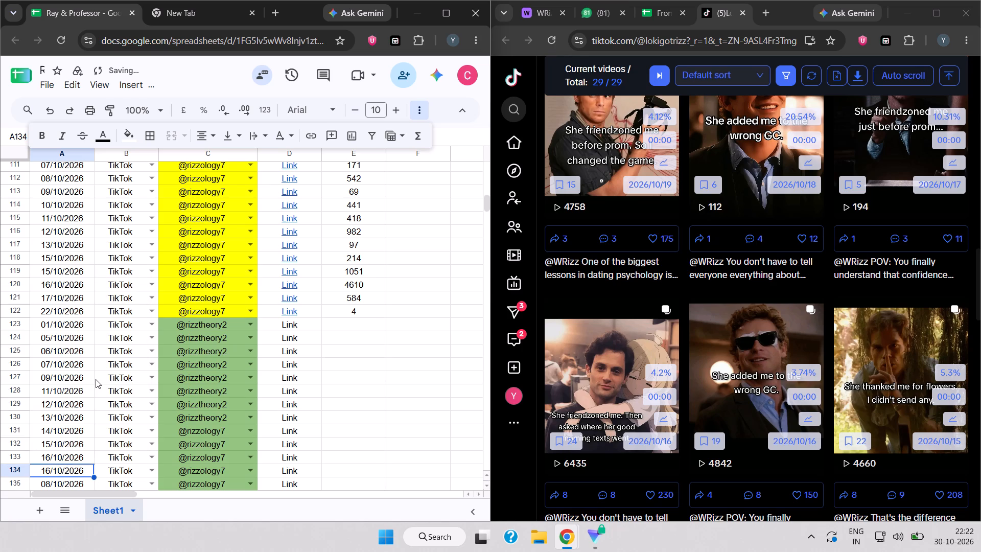
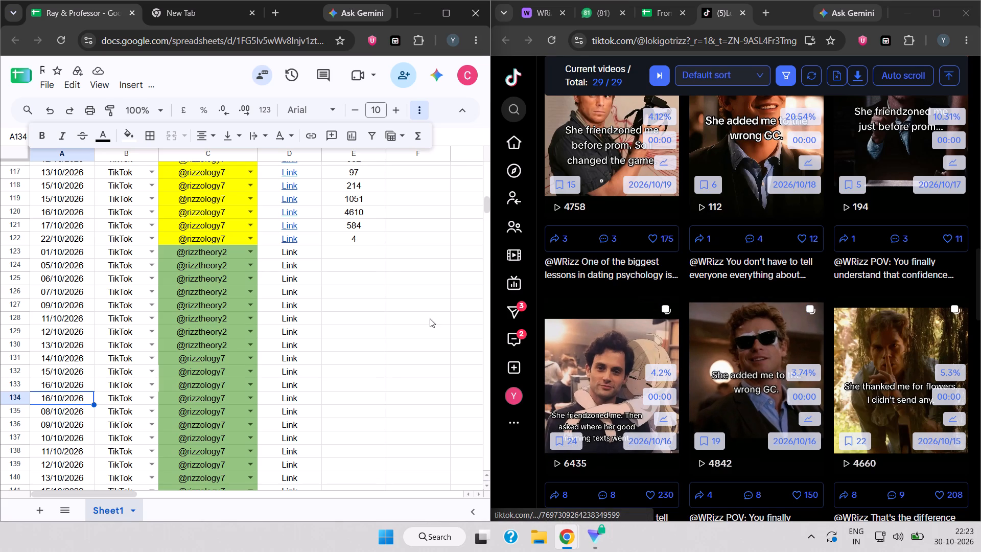
{"action": "double_click", "coordinate": [89, 409]}
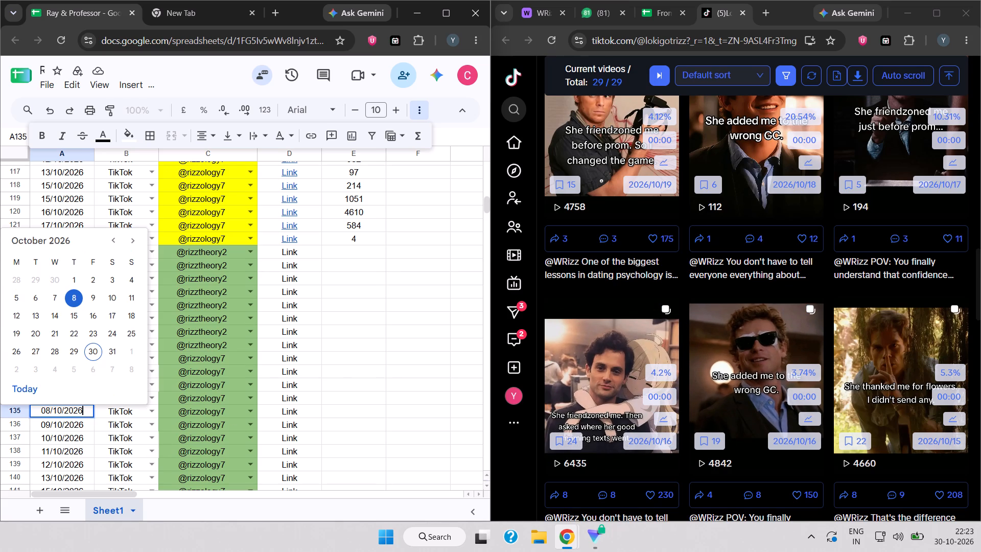
{"action": "left_click", "coordinate": [112, 312]}
{"action": "double_click", "coordinate": [86, 425]}
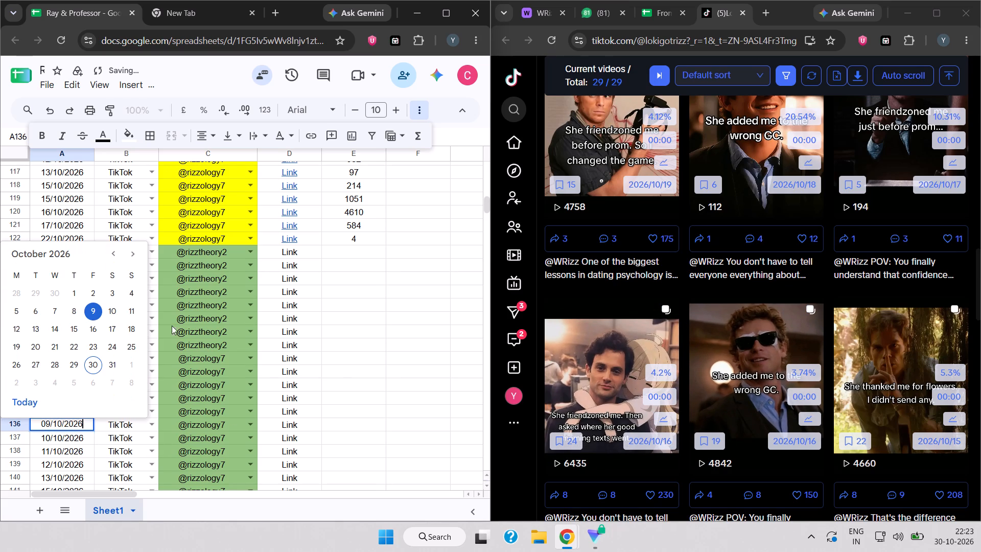
{"action": "left_click", "coordinate": [130, 328]}
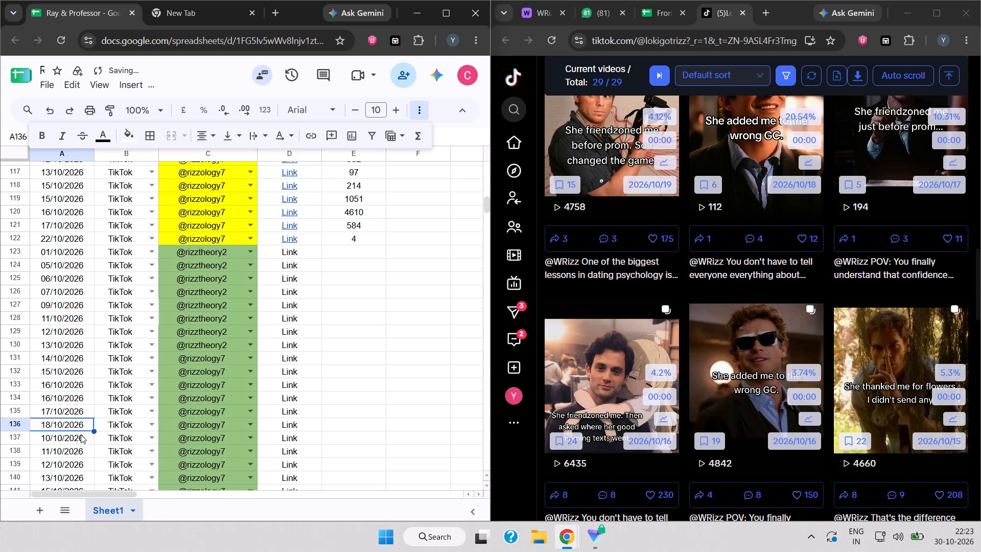
{"action": "double_click", "coordinate": [85, 434]}
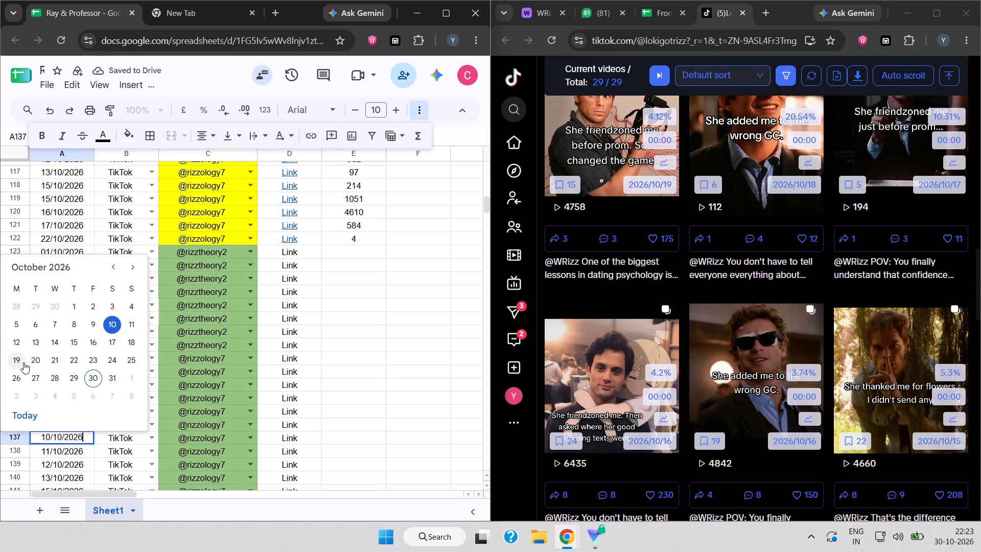
{"action": "left_click", "coordinate": [13, 359]}
Set the dates in A138 and A139 to 19/10/2026 and the date in A140 to 20/10/2026, following the TikTok grid.
{"action": "scroll", "coordinate": [71, 418], "scroll_direction": "down", "scroll_amount": 1}
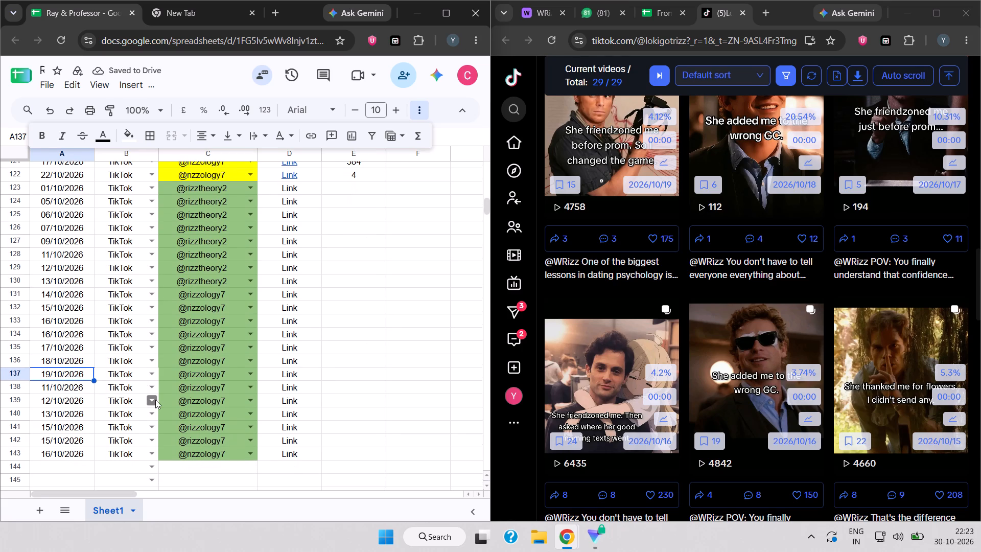
{"action": "scroll", "coordinate": [643, 255], "scroll_direction": "up", "scroll_amount": 4}
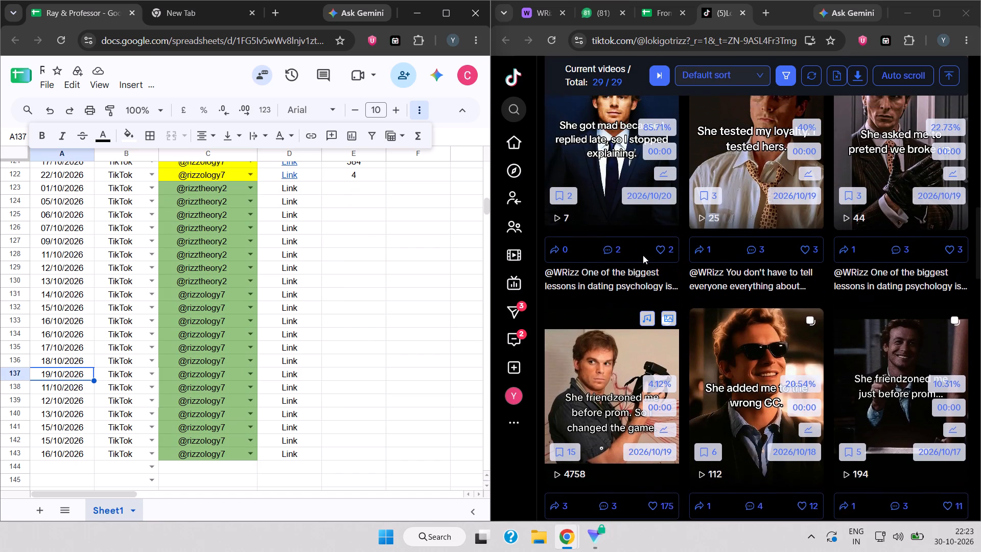
{"action": "scroll", "coordinate": [643, 255], "scroll_direction": "up", "scroll_amount": 1}
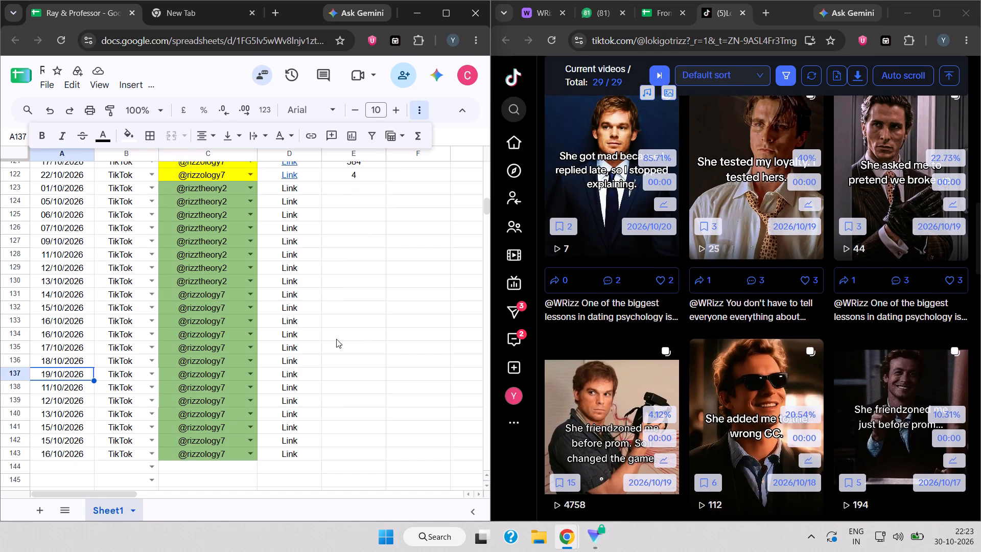
{"action": "double_click", "coordinate": [88, 389]}
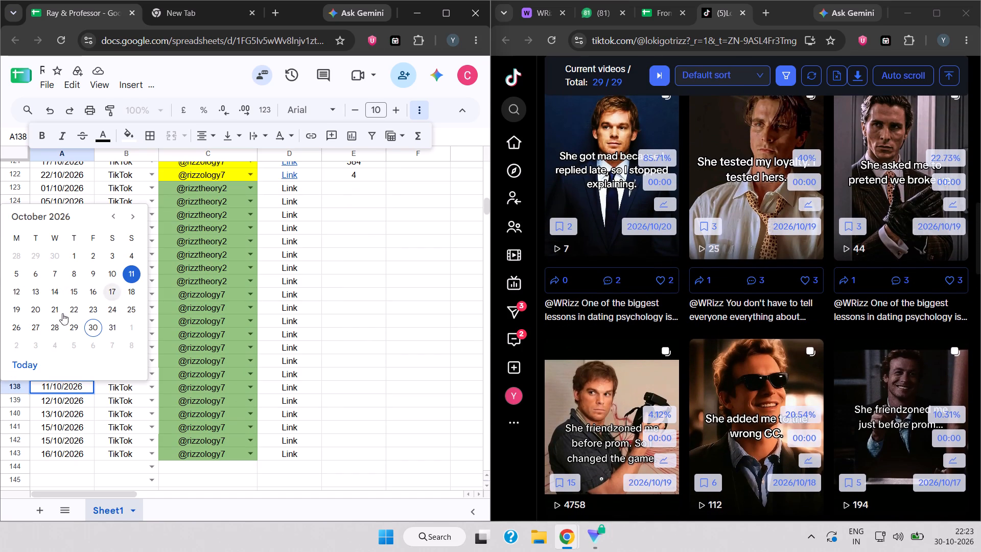
{"action": "left_click", "coordinate": [19, 311]}
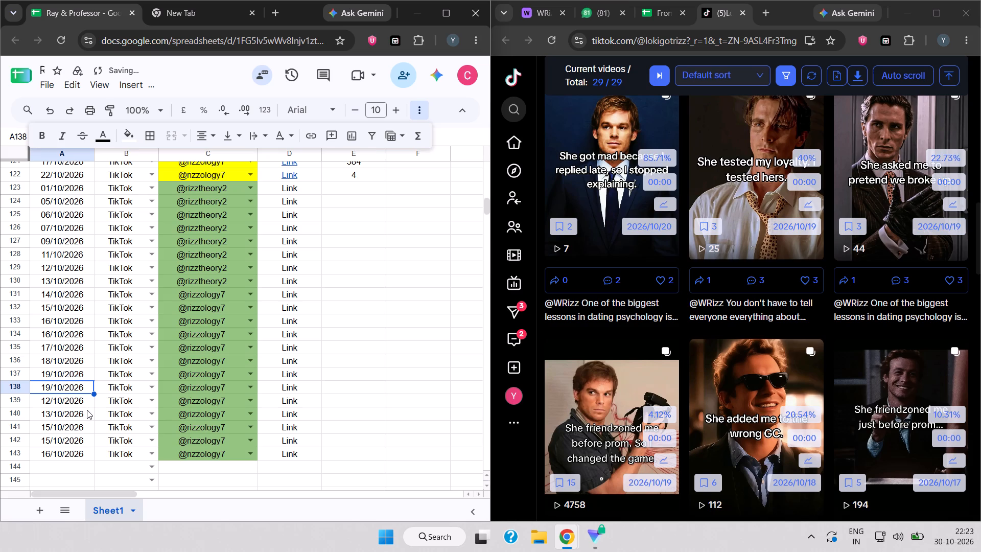
{"action": "double_click", "coordinate": [89, 402]}
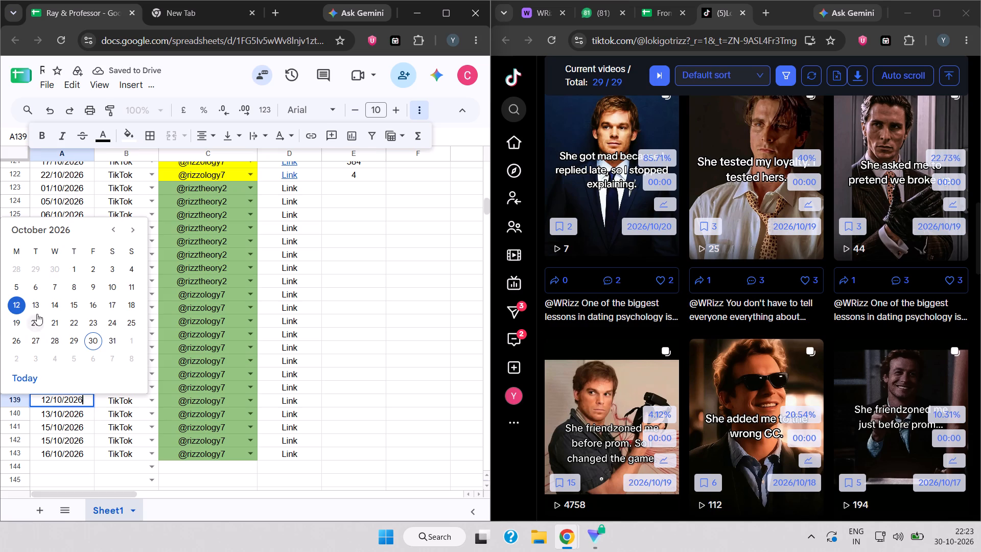
{"action": "left_click", "coordinate": [17, 323]}
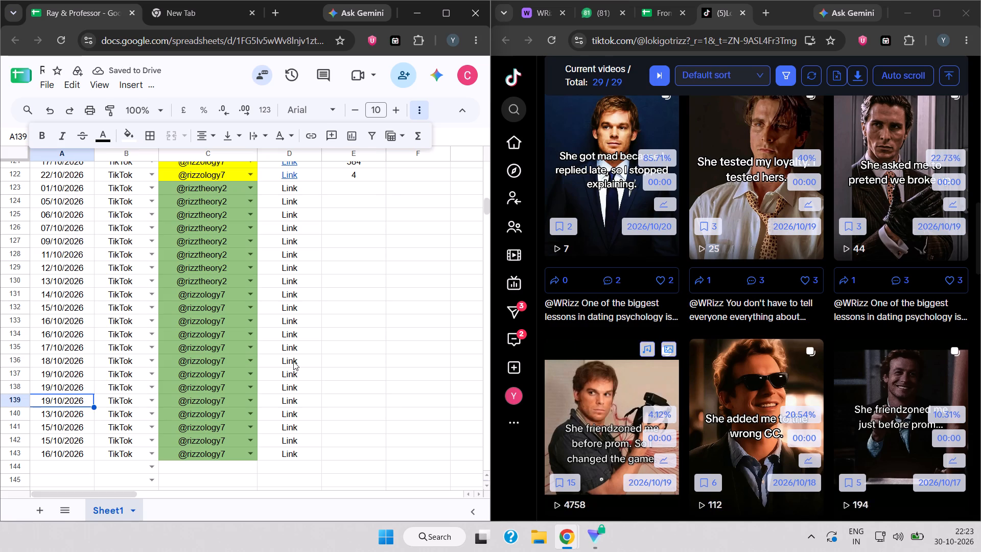
{"action": "double_click", "coordinate": [86, 415]}
{"action": "left_click", "coordinate": [38, 334]}
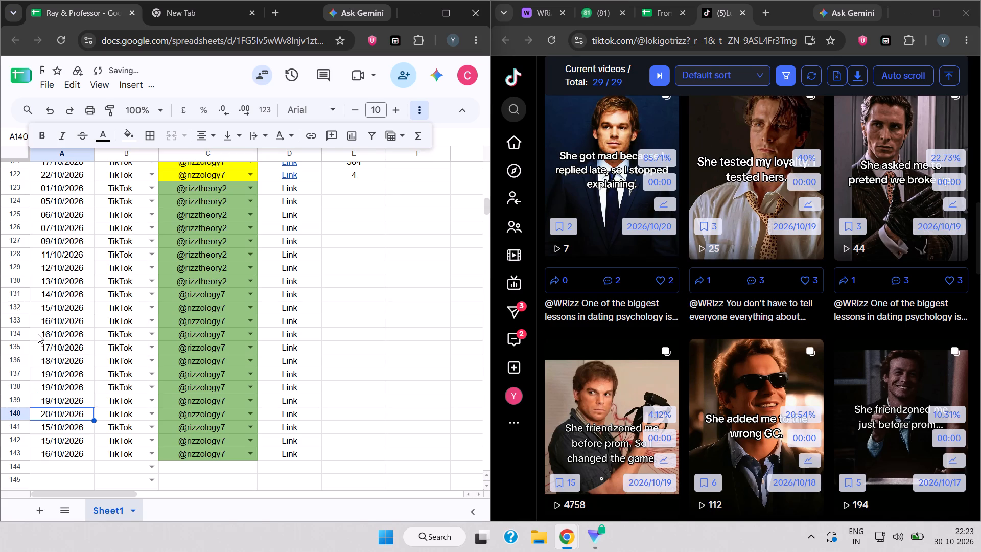
Set the dates in A141, A142 and A143 to 21/10/2026, 22/10/2026 and 23/10/2026, following the TikTok grid.
{"action": "scroll", "coordinate": [739, 303], "scroll_direction": "up", "scroll_amount": 6}
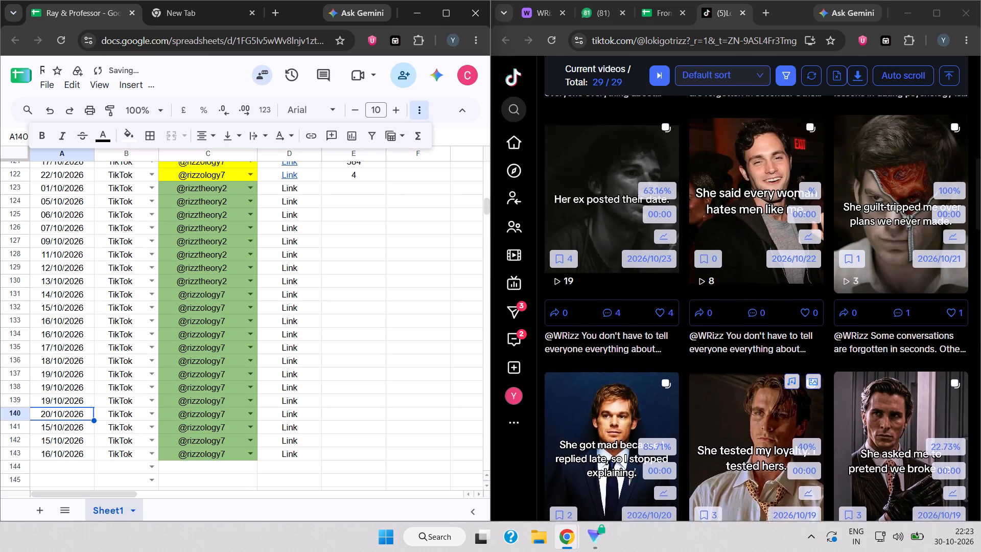
{"action": "scroll", "coordinate": [739, 303], "scroll_direction": "up", "scroll_amount": 1}
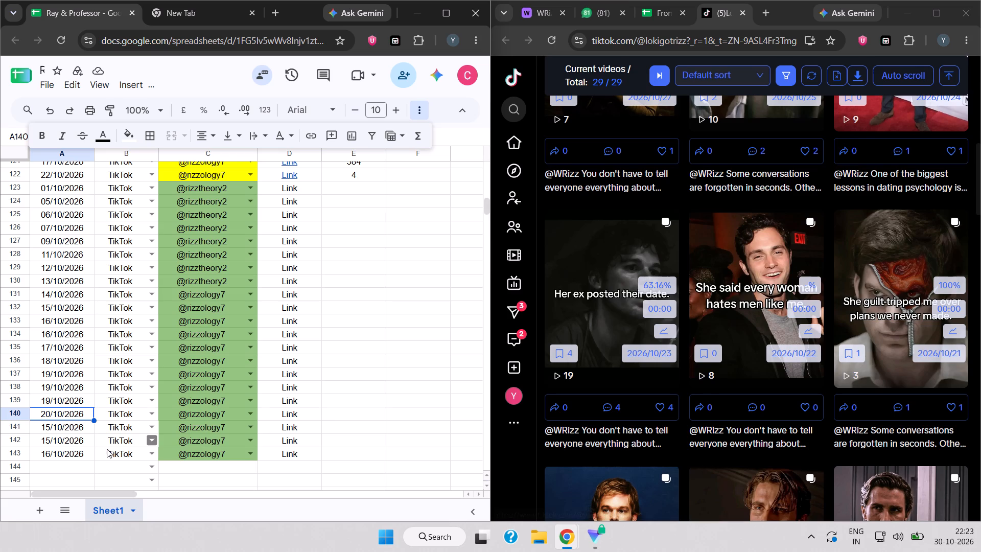
{"action": "double_click", "coordinate": [87, 426]}
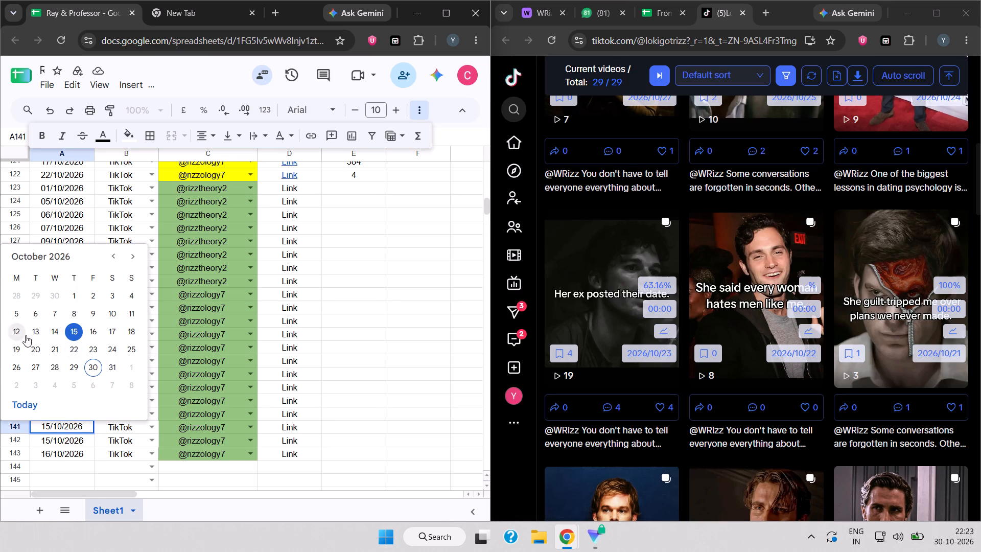
{"action": "left_click", "coordinate": [52, 349]}
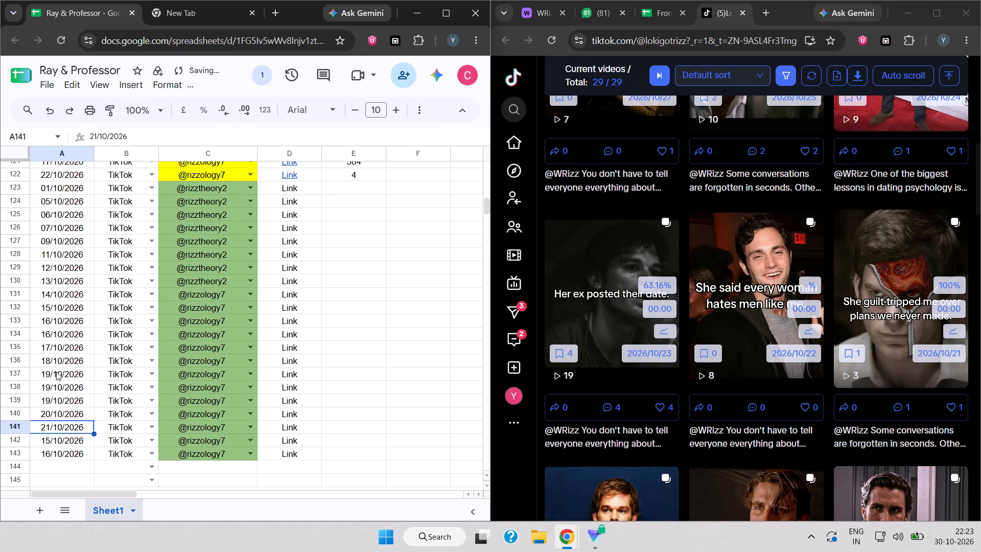
{"action": "double_click", "coordinate": [89, 438]}
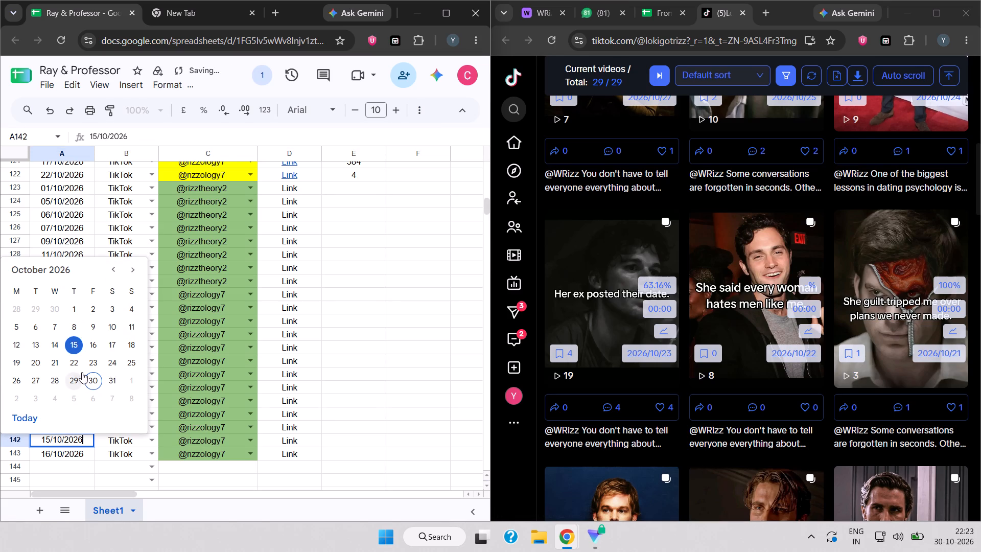
{"action": "left_click", "coordinate": [69, 363]}
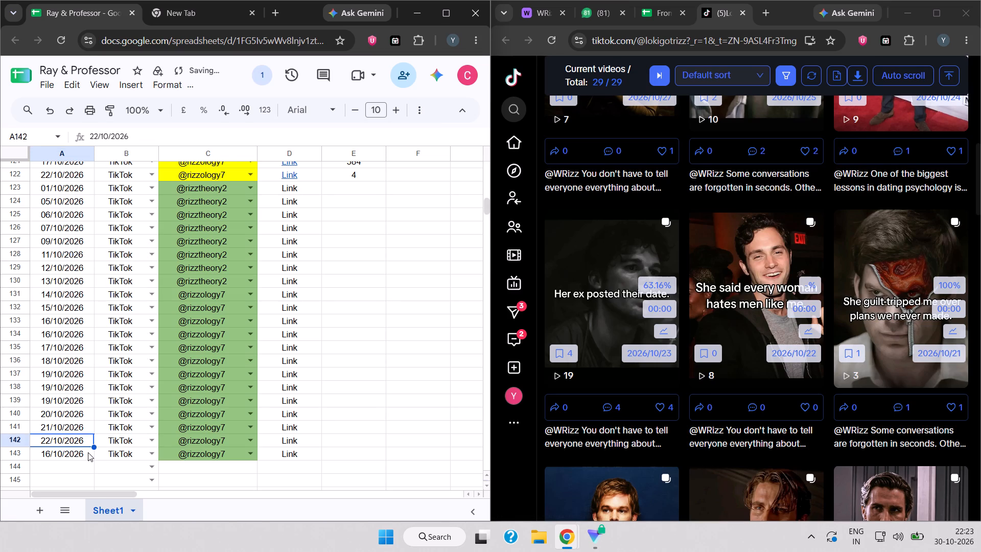
{"action": "double_click", "coordinate": [88, 452]}
{"action": "left_click", "coordinate": [89, 372]}
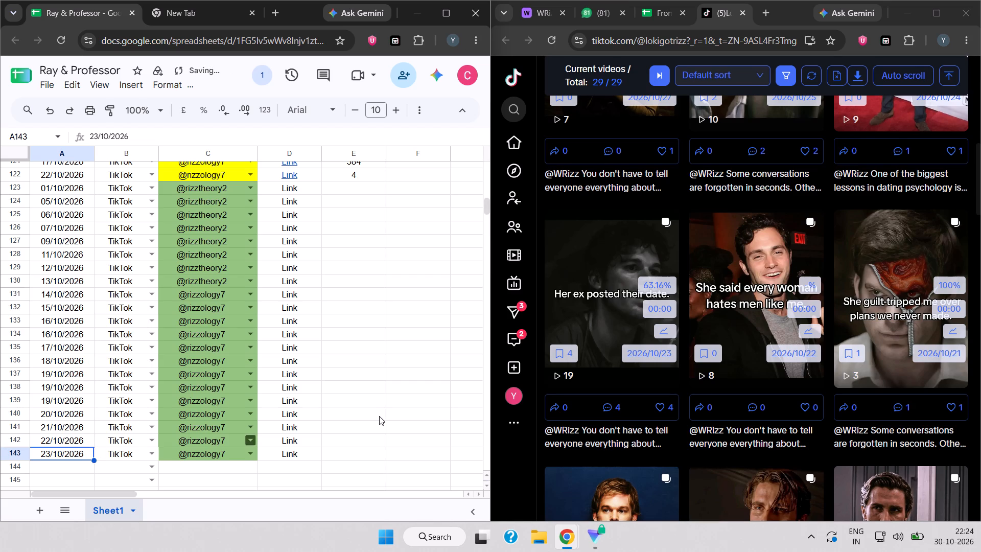
{"action": "scroll", "coordinate": [379, 416], "scroll_direction": "up", "scroll_amount": 1}
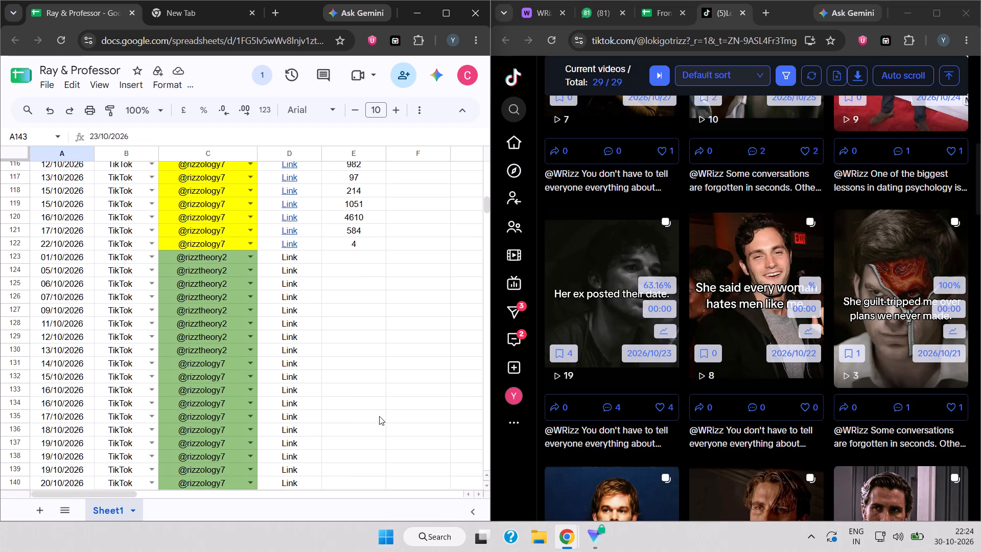
{"action": "scroll", "coordinate": [781, 369], "scroll_direction": "down", "scroll_amount": 4}
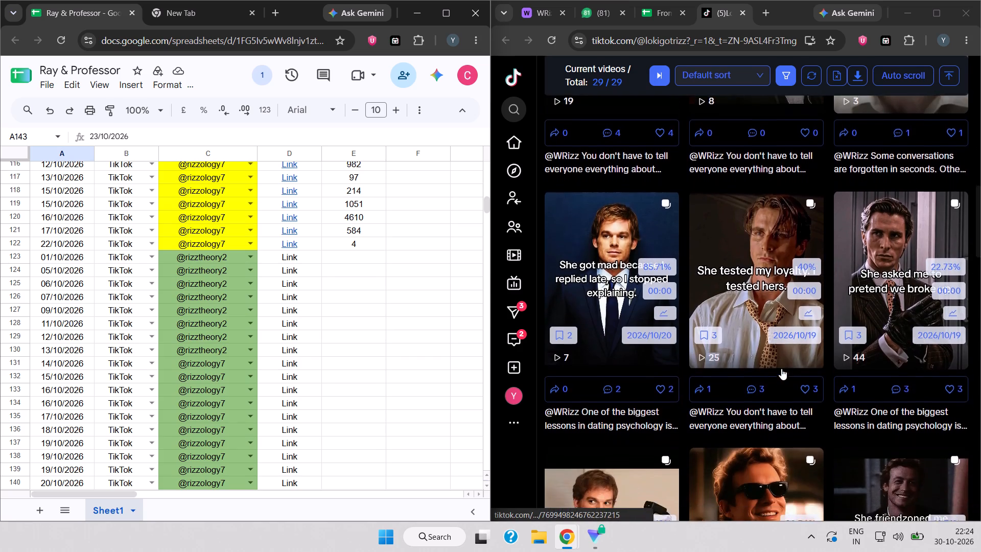
{"action": "scroll", "coordinate": [781, 369], "scroll_direction": "down", "scroll_amount": 4}
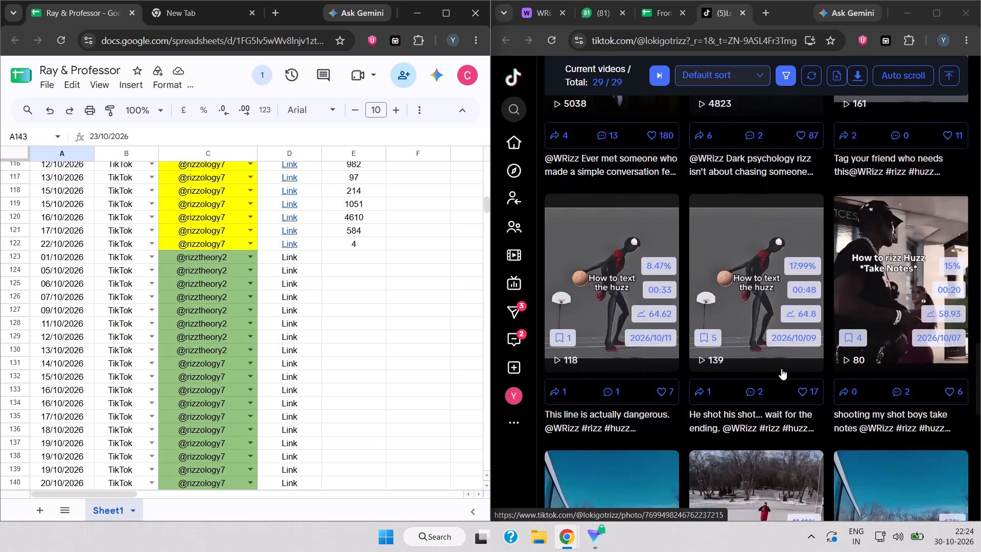
{"action": "scroll", "coordinate": [781, 369], "scroll_direction": "down", "scroll_amount": 2}
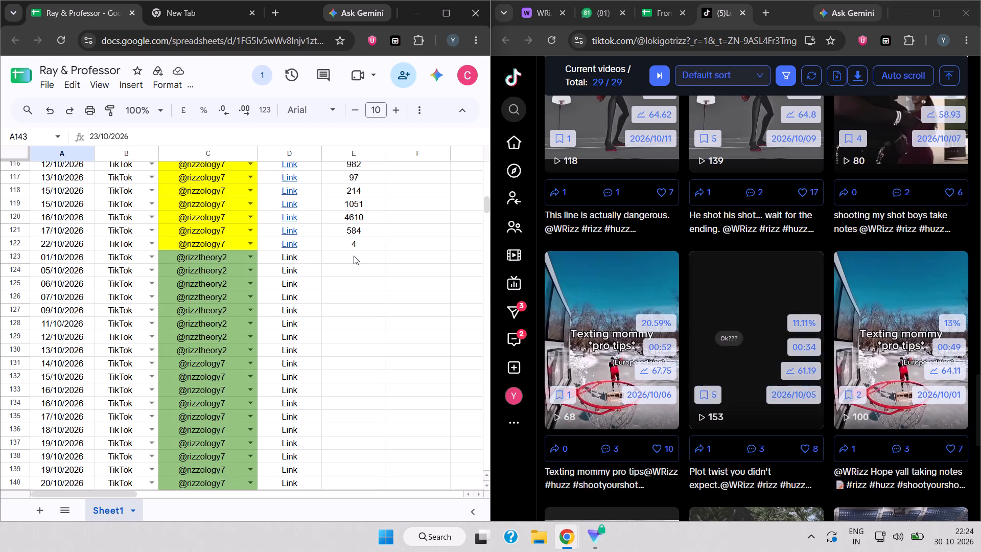
{"action": "scroll", "coordinate": [665, 405], "scroll_direction": "up", "scroll_amount": 1}
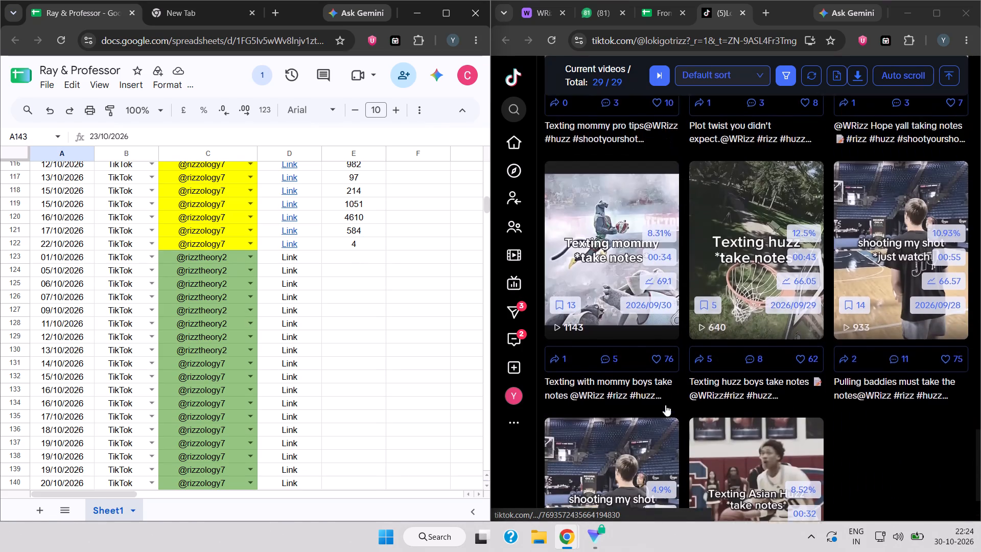
{"action": "scroll", "coordinate": [665, 405], "scroll_direction": "up", "scroll_amount": 5}
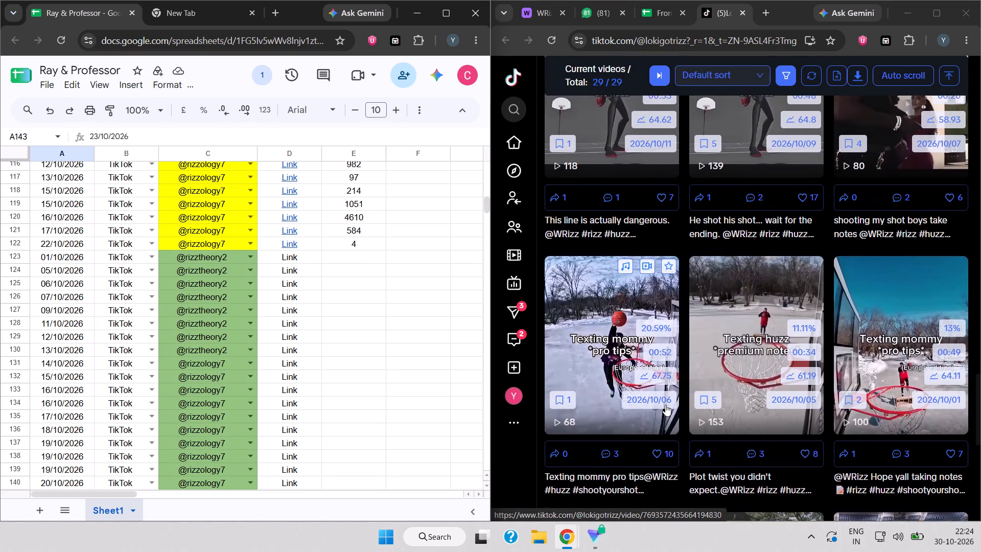
{"action": "scroll", "coordinate": [665, 405], "scroll_direction": "up", "scroll_amount": 1}
{"action": "left_click", "coordinate": [350, 254]}
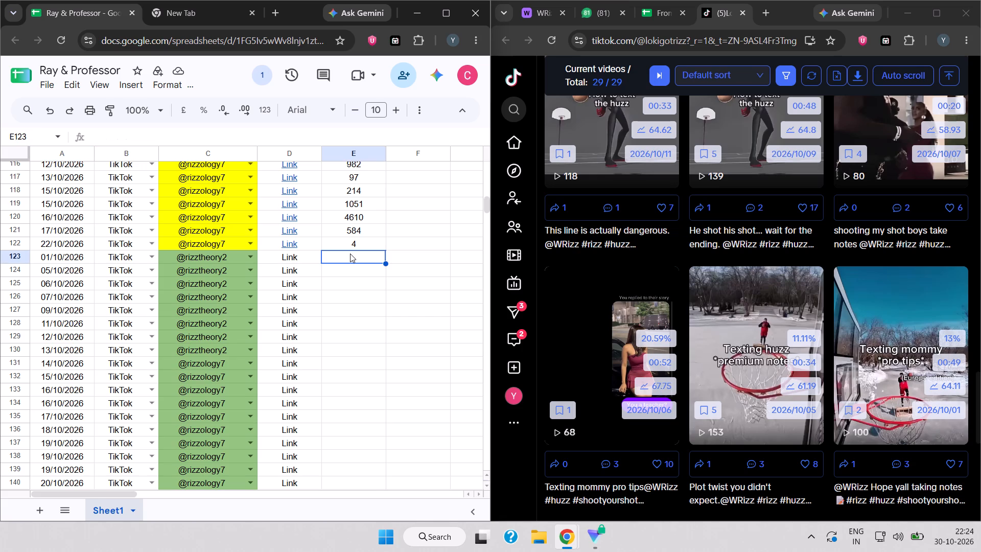
{"action": "type", "text": "100"}
{"action": "key", "text": "Down"}
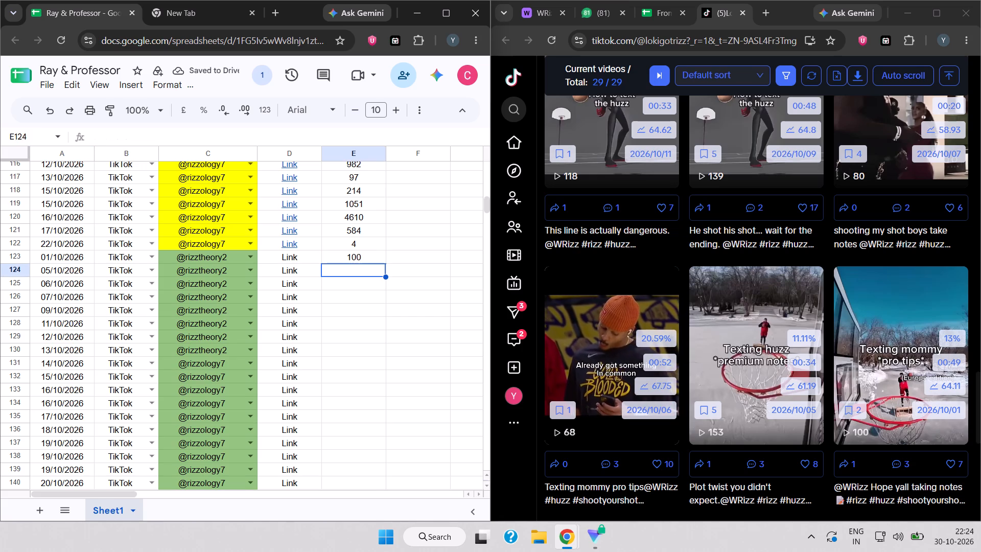
{"action": "type", "text": "153"}
{"action": "key", "text": "Down"}
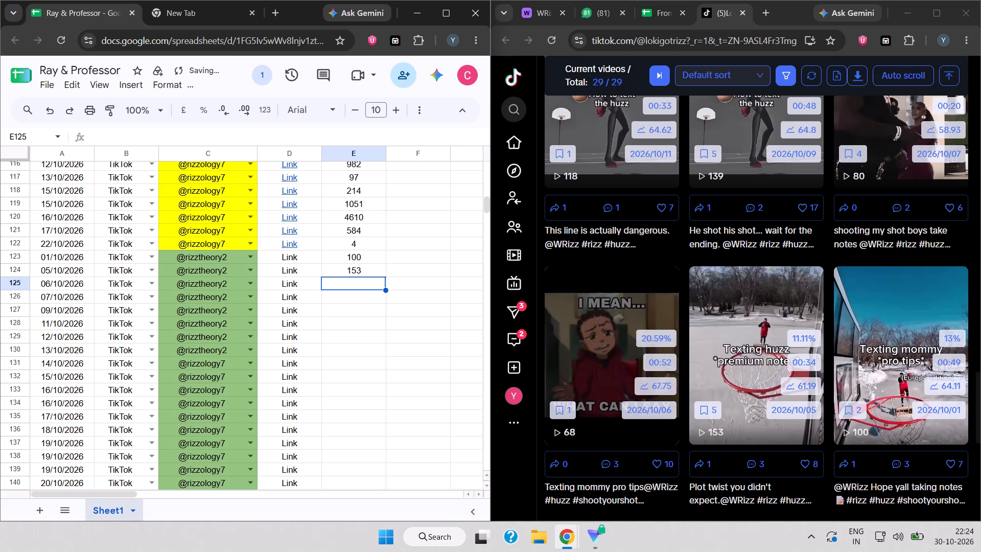
{"action": "type", "text": "68"}
{"action": "key", "text": "Down"}
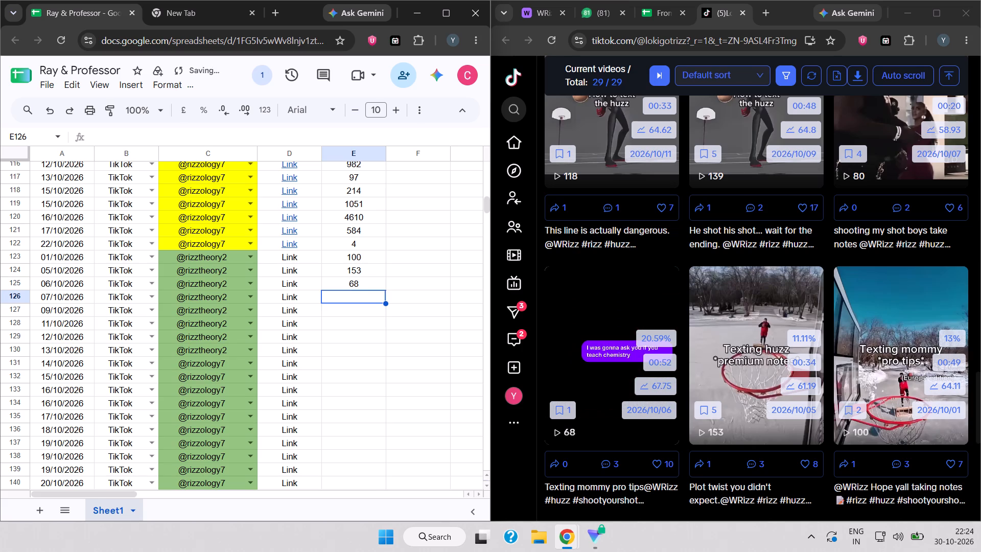
Enter the view counts 80, 139 and 118 in E126 to E128 for the videos of 07/10, 09/10 and 11/10/2026.
{"action": "scroll", "coordinate": [679, 226], "scroll_direction": "up", "scroll_amount": 5}
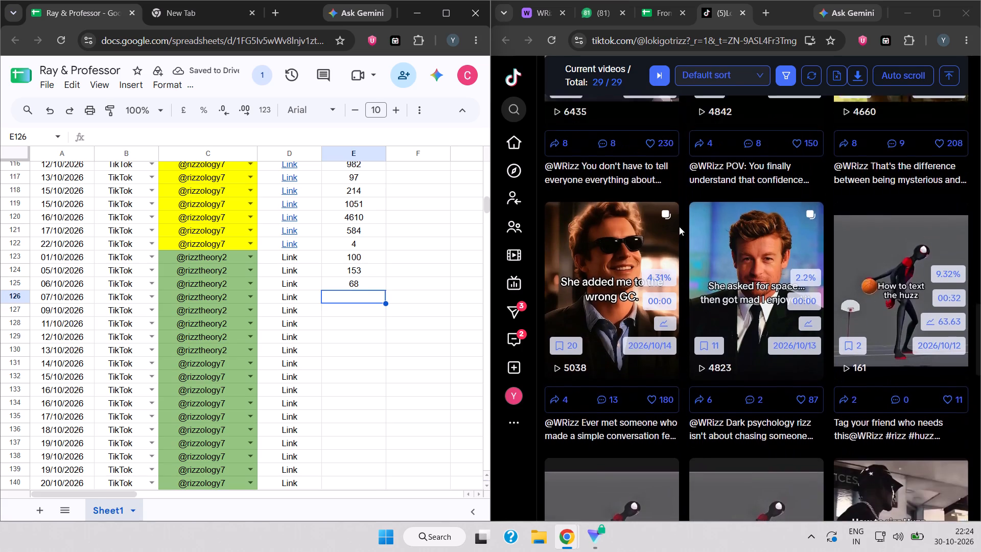
{"action": "scroll", "coordinate": [679, 226], "scroll_direction": "down", "scroll_amount": 4}
{"action": "type", "text": "80"}
{"action": "key", "text": "Down"}
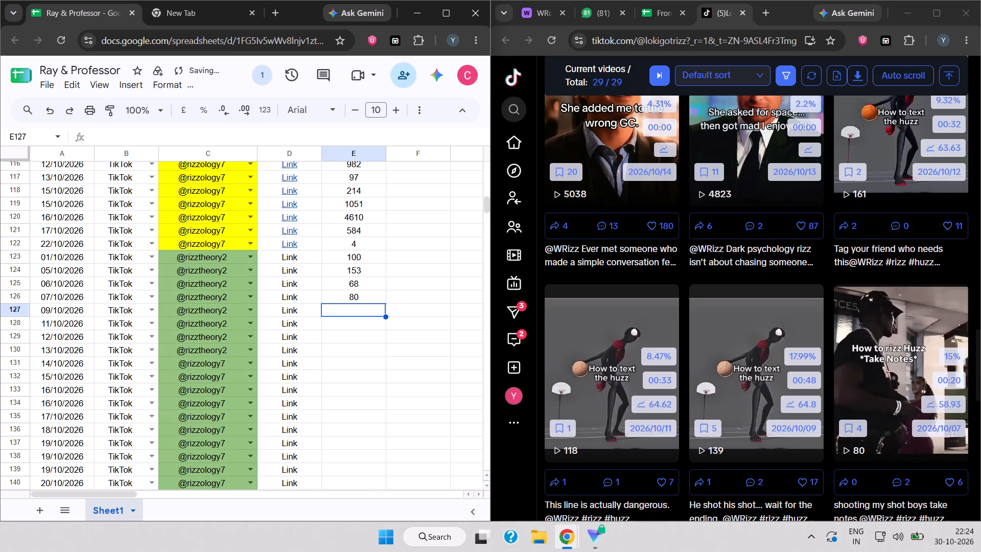
{"action": "type", "text": "13"}
{"action": "key", "text": "9"}
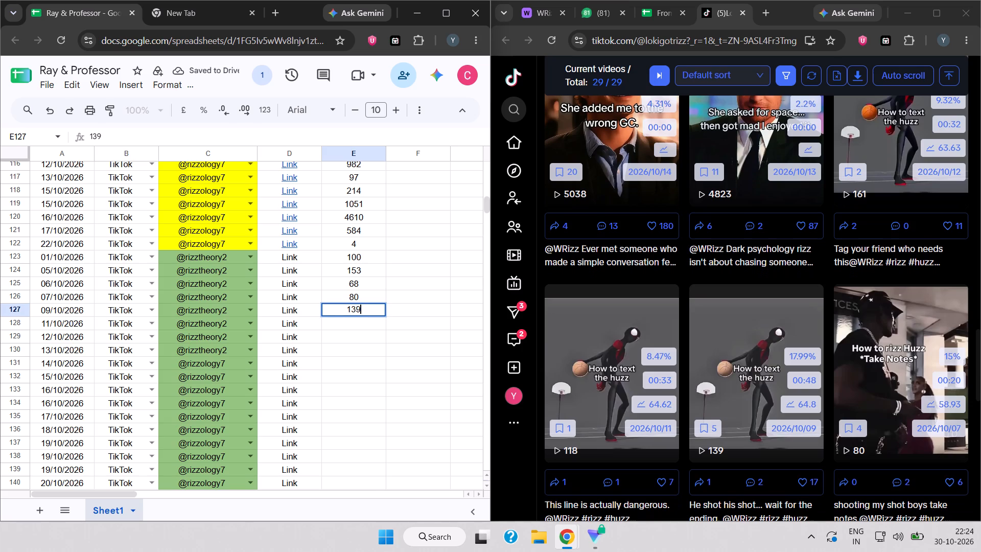
{"action": "key", "text": "Down"}
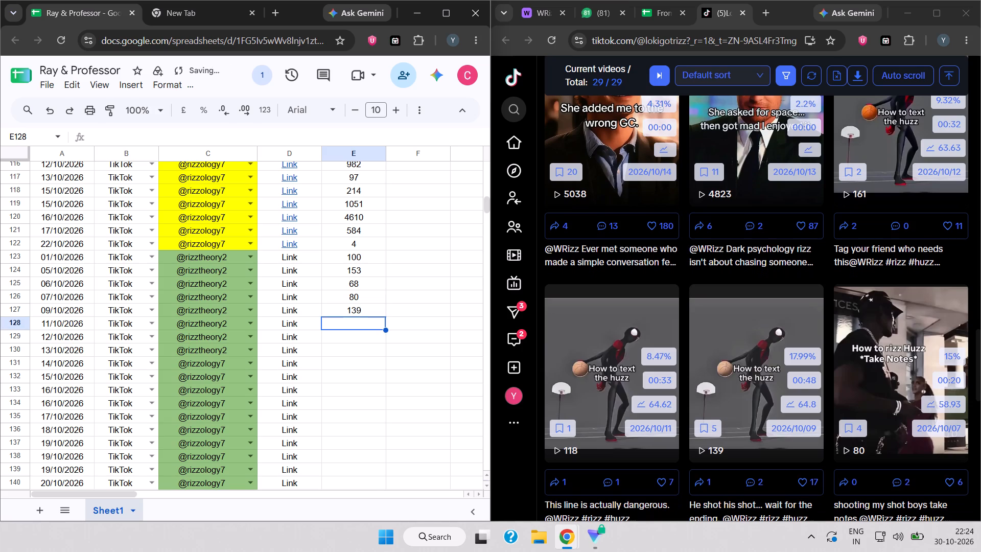
{"action": "type", "text": "118"}
{"action": "key", "text": "Down"}
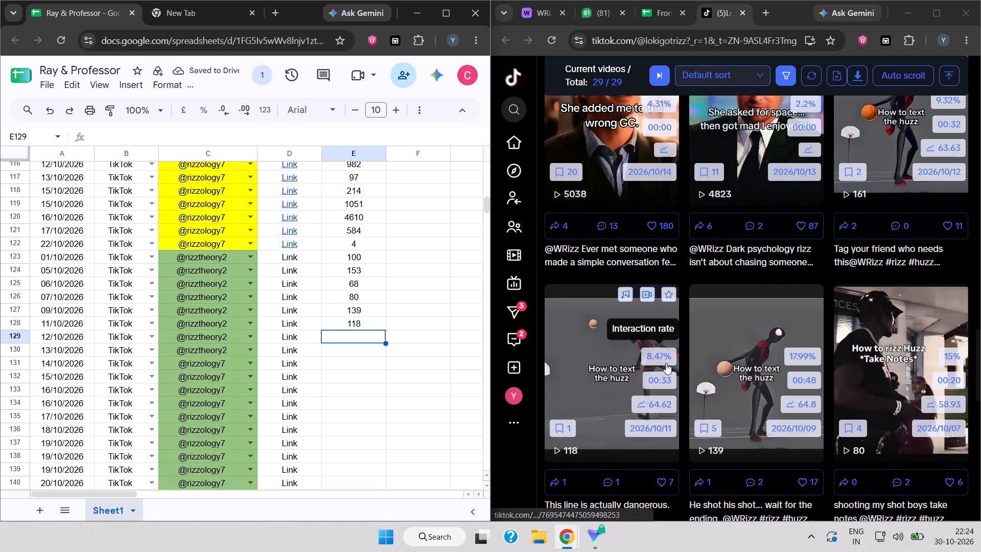
{"action": "scroll", "coordinate": [666, 363], "scroll_direction": "down", "scroll_amount": 1}
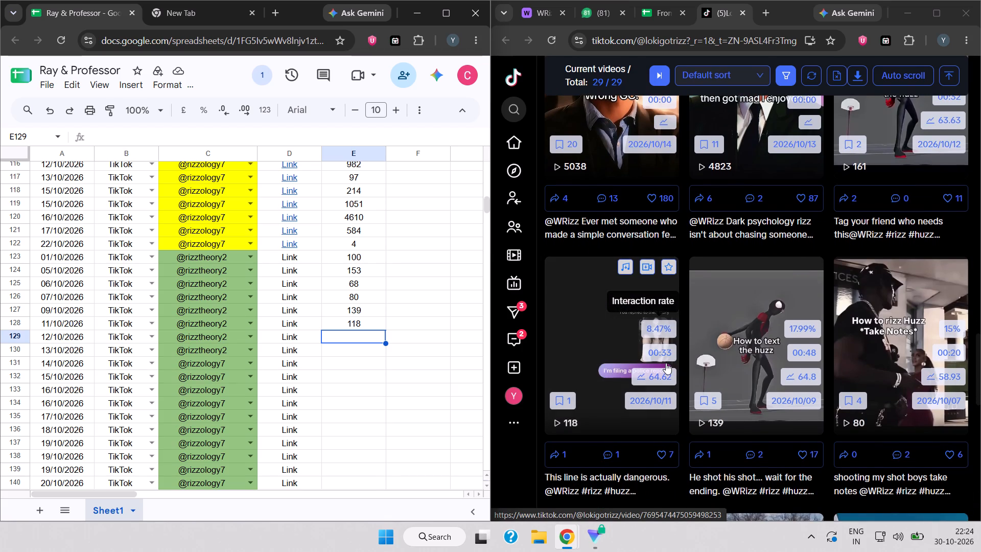
{"action": "scroll", "coordinate": [666, 363], "scroll_direction": "up", "scroll_amount": 3}
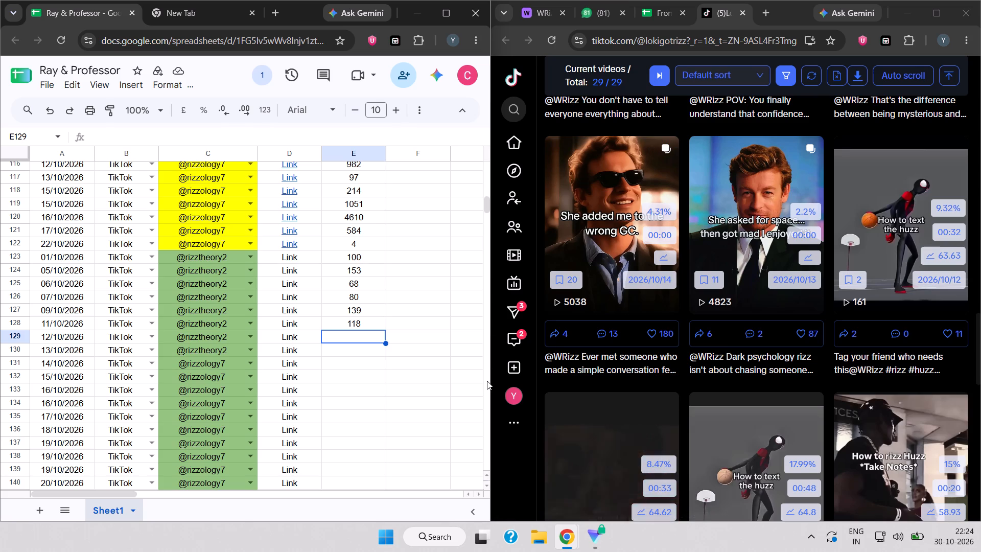
{"action": "type", "text": "16"}
{"action": "key", "text": "1"}
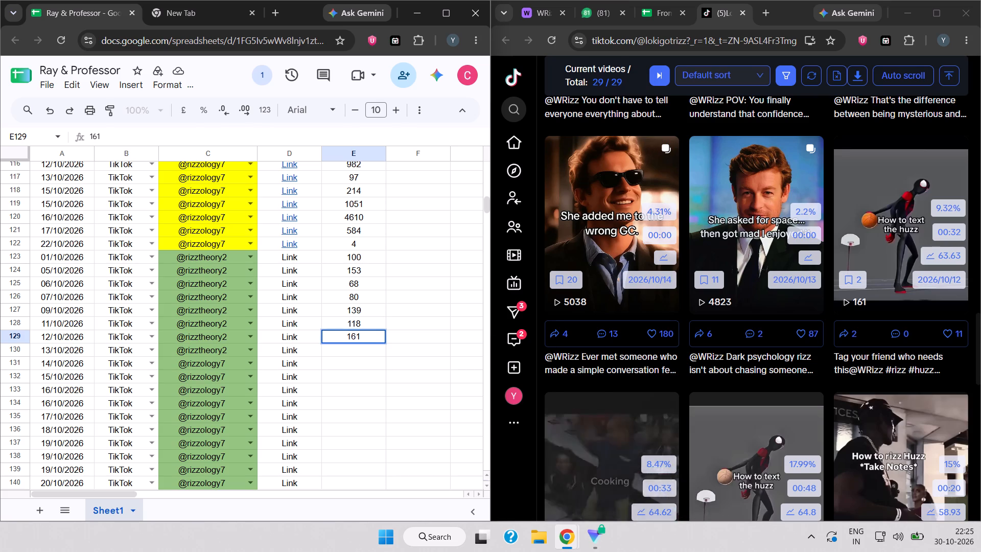
{"action": "key", "text": "Down"}
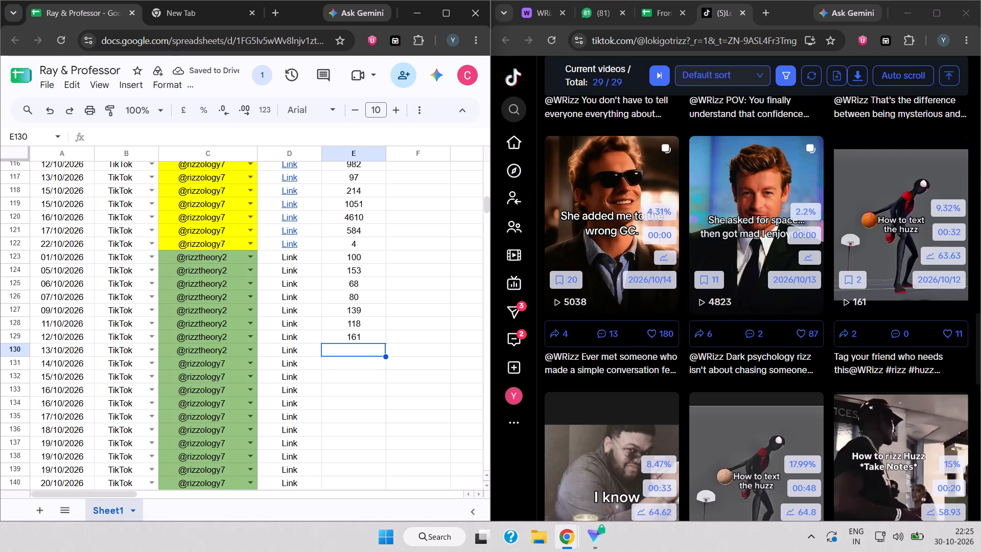
{"action": "key", "text": "4"}
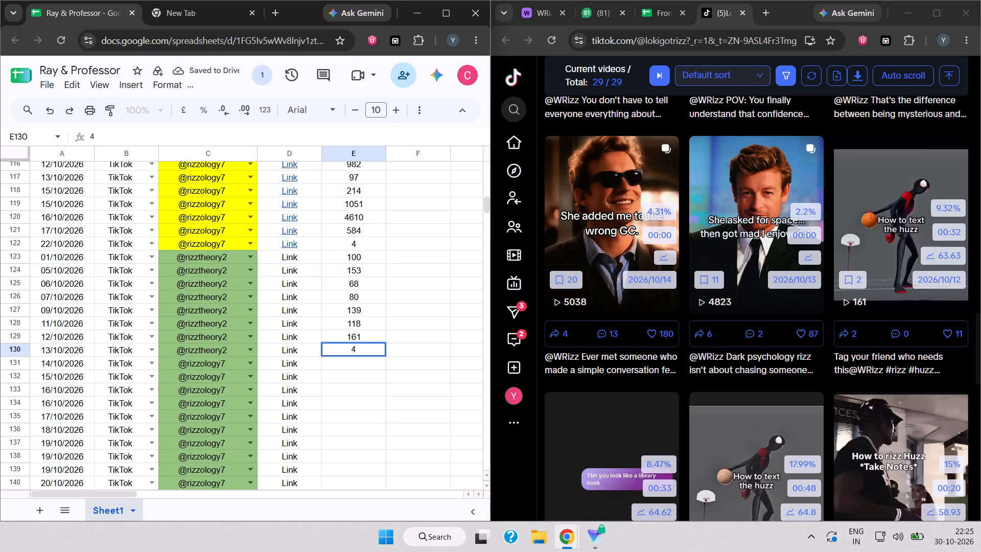
{"action": "key", "text": "8"}
{"action": "type", "text": "23"}
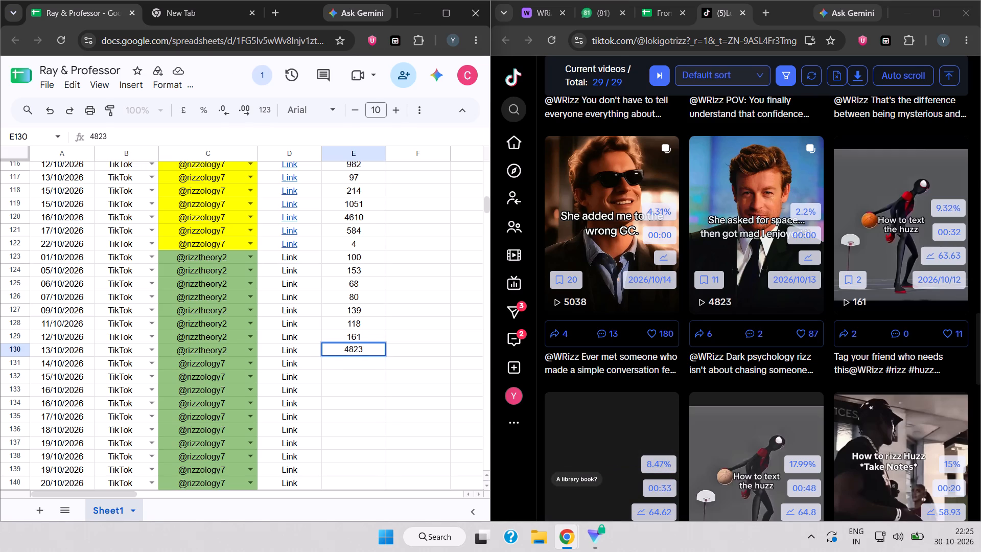
{"action": "key", "text": "Down"}
{"action": "key", "text": "5"}
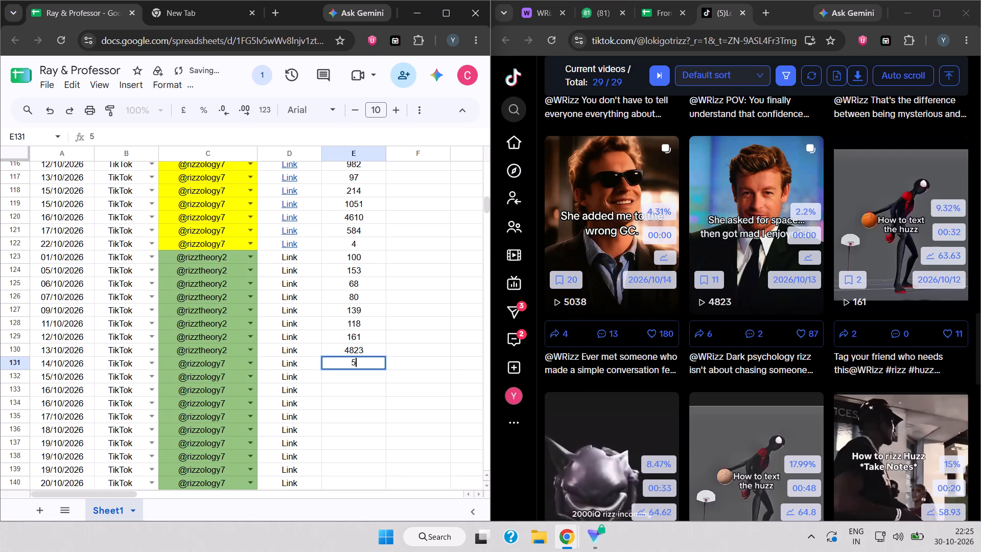
{"action": "key", "text": "0"}
{"action": "key", "text": "3"}
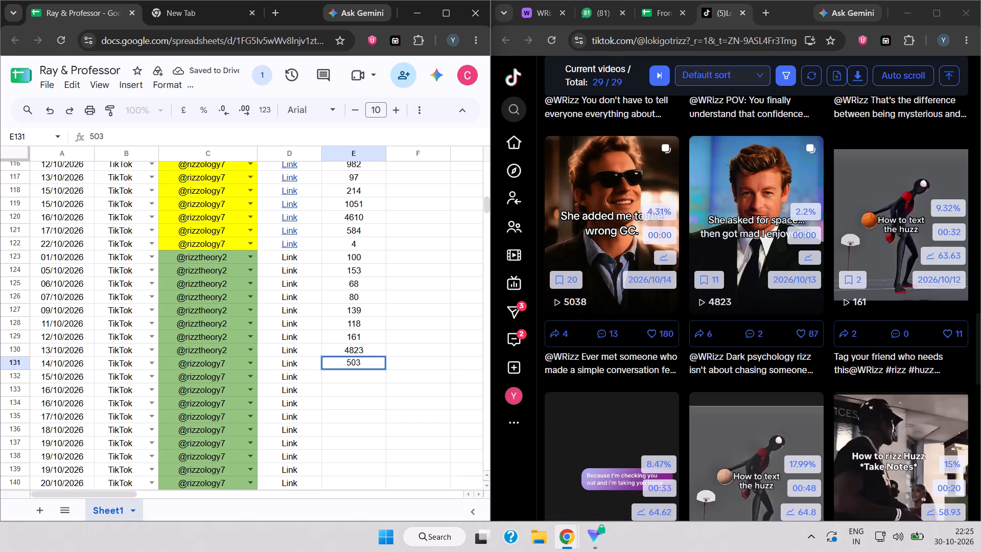
{"action": "key", "text": "8"}
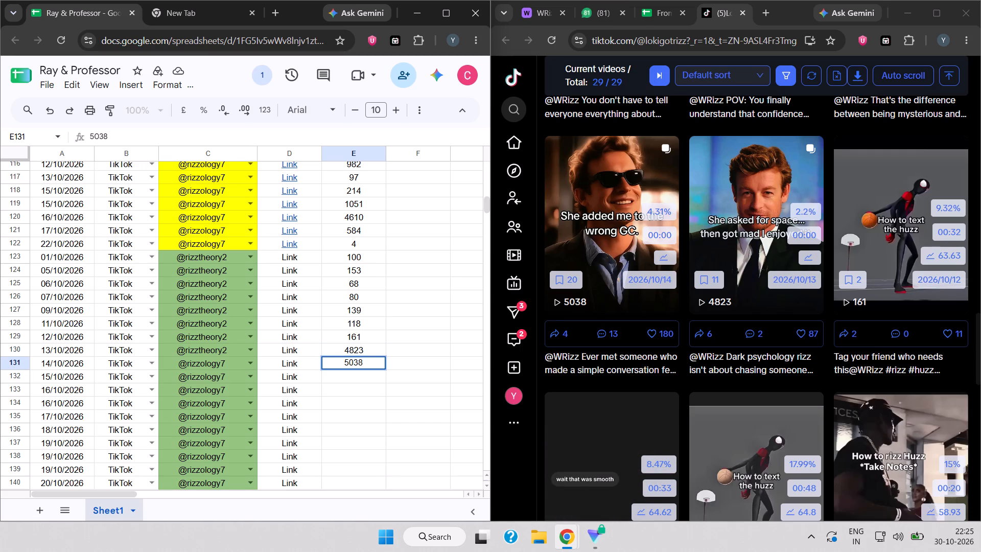
{"action": "key", "text": "Down"}
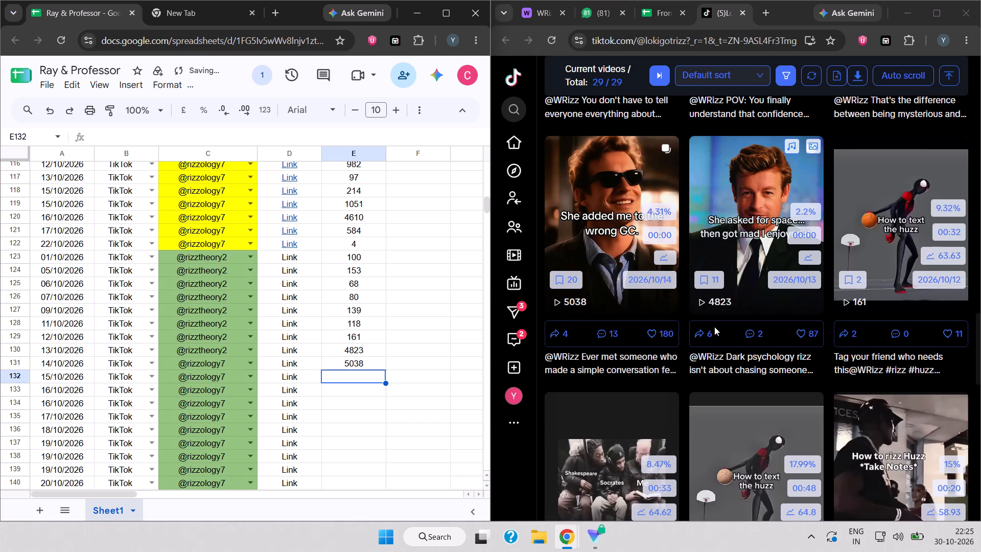
Enter the view counts 4660, 4842 and 6435 in E132 to E134 for the video of 15/10 and the two of 16/10/2026.
{"action": "scroll", "coordinate": [714, 327], "scroll_direction": "up", "scroll_amount": 5}
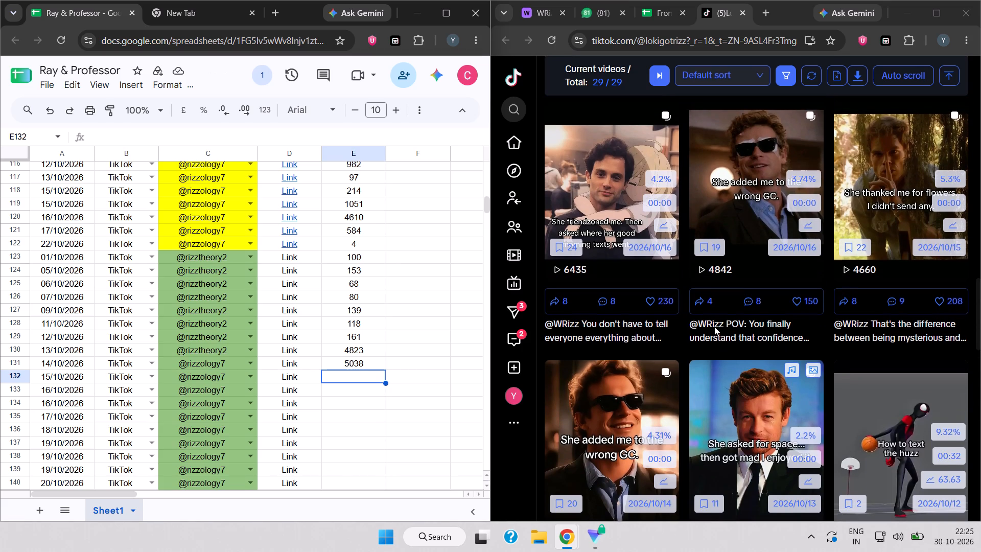
{"action": "type", "text": "44"}
{"action": "key", "text": "BackSpace"}
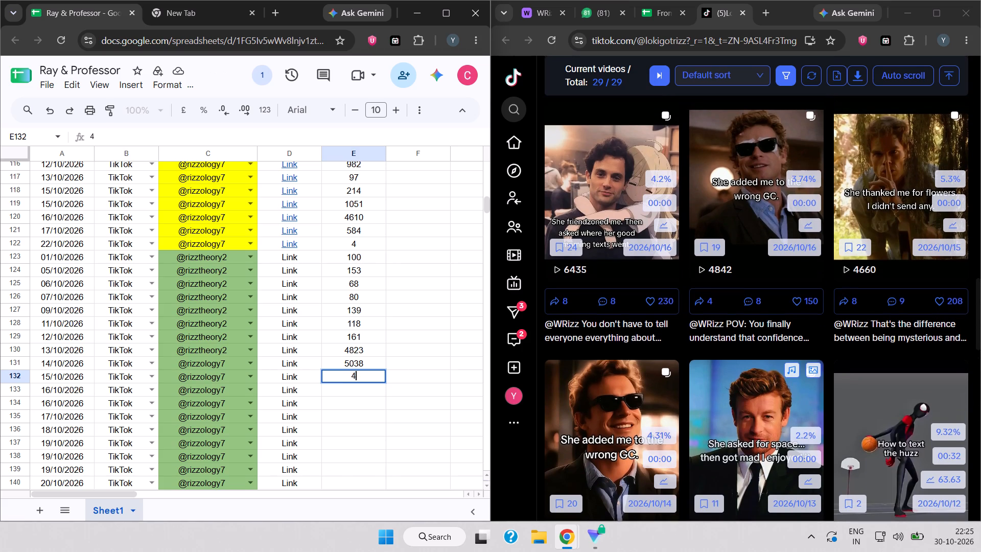
{"action": "type", "text": "660"}
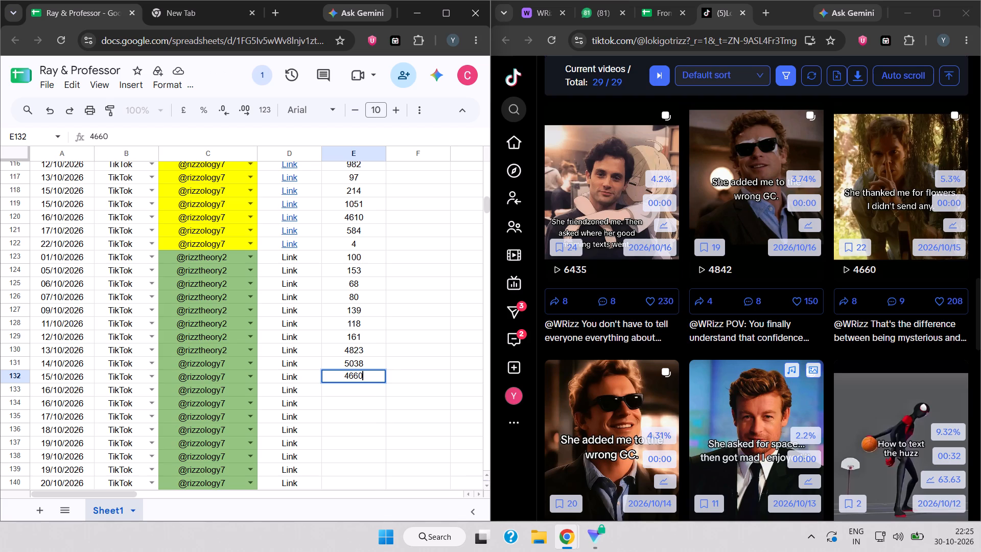
{"action": "key", "text": "Down"}
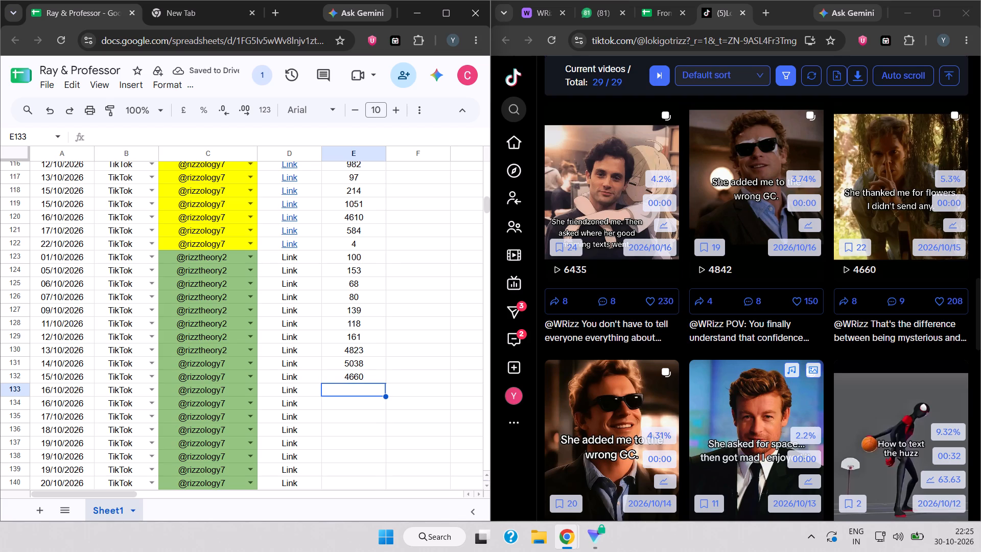
{"action": "type", "text": "48"}
{"action": "type", "text": "42"}
{"action": "key", "text": "Down"}
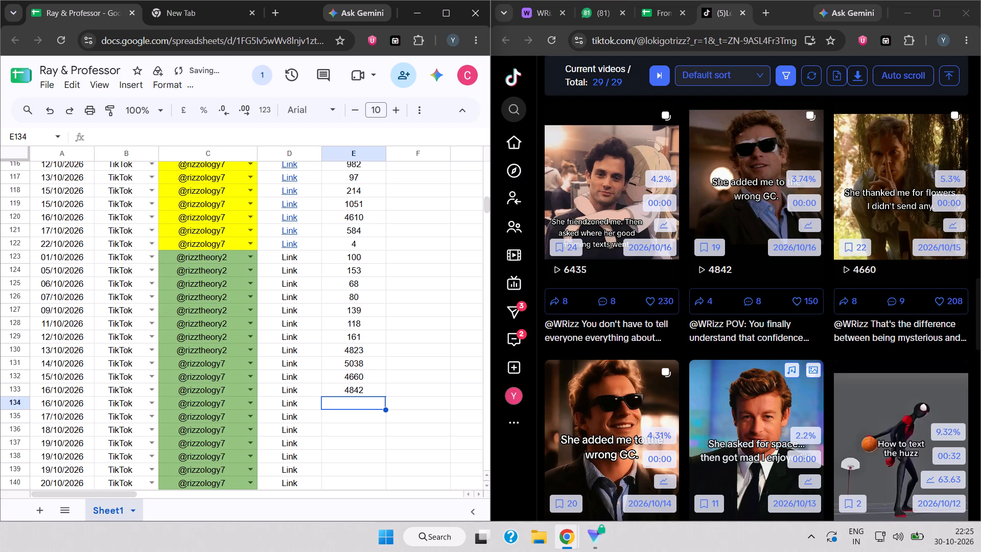
{"action": "type", "text": "6435"}
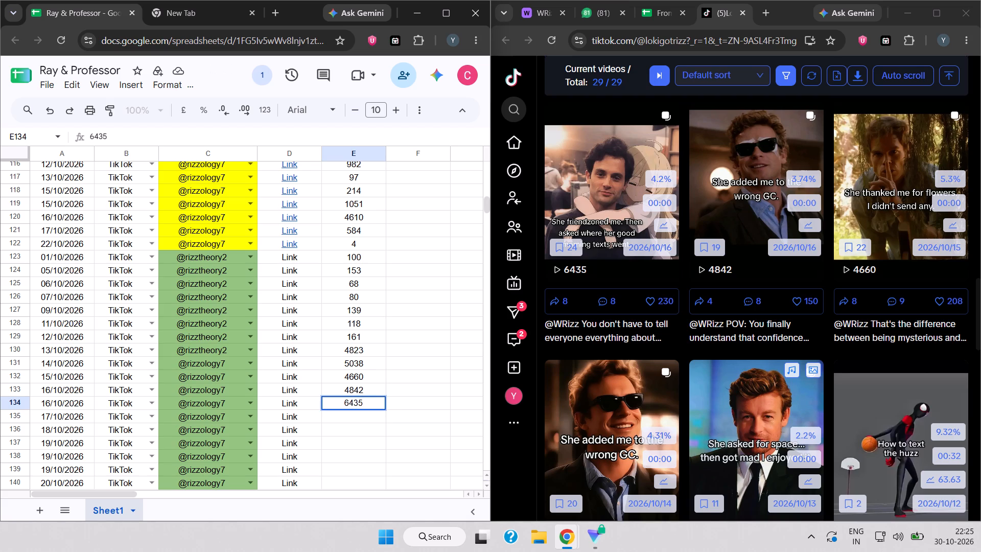
{"action": "key", "text": "Down"}
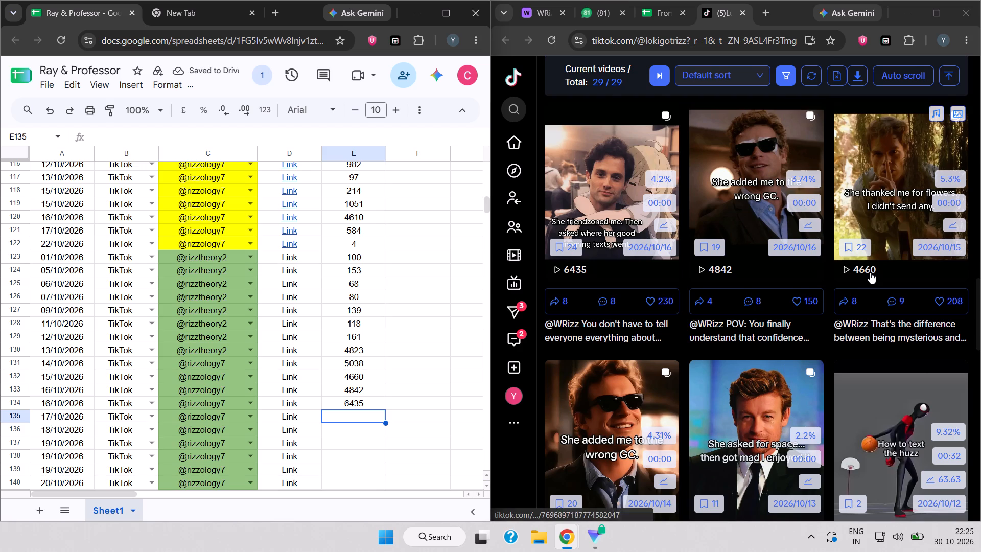
Enter the view counts 194, 112 and 4758 in E135 to E137 for the videos of 17/10, 18/10 and 19/10/2026.
{"action": "scroll", "coordinate": [870, 272], "scroll_direction": "up", "scroll_amount": 4}
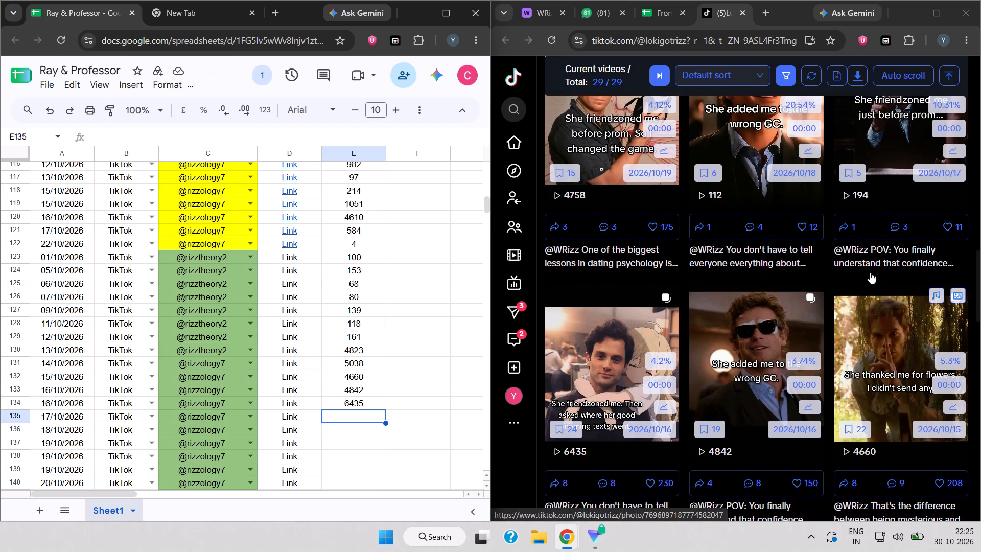
{"action": "scroll", "coordinate": [870, 272], "scroll_direction": "up", "scroll_amount": 1}
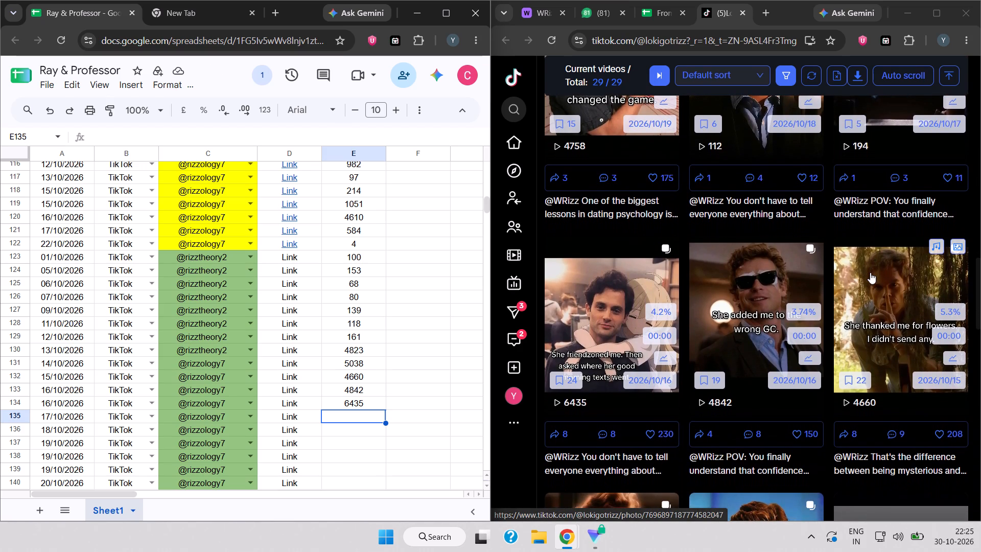
{"action": "scroll", "coordinate": [870, 272], "scroll_direction": "up", "scroll_amount": 1}
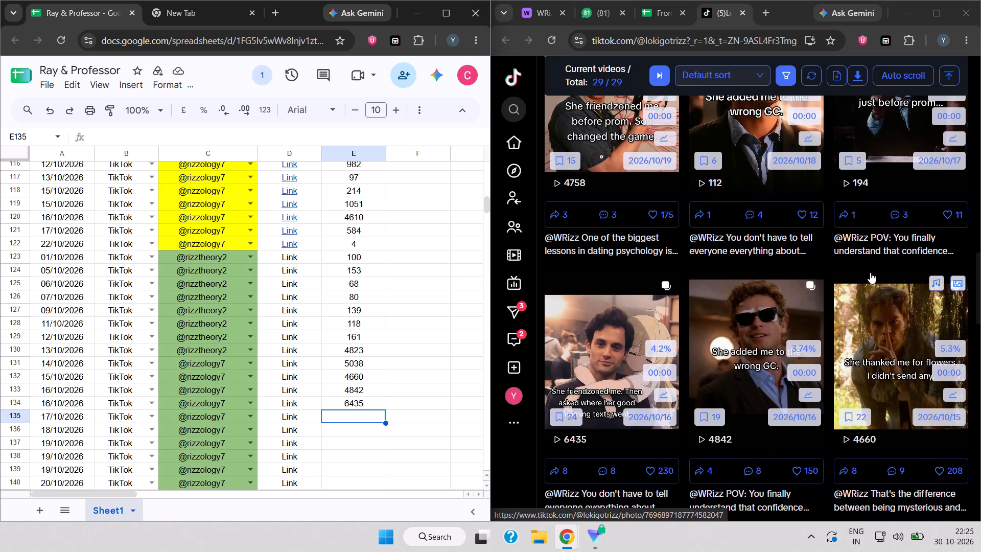
{"action": "scroll", "coordinate": [870, 272], "scroll_direction": "up", "scroll_amount": 1}
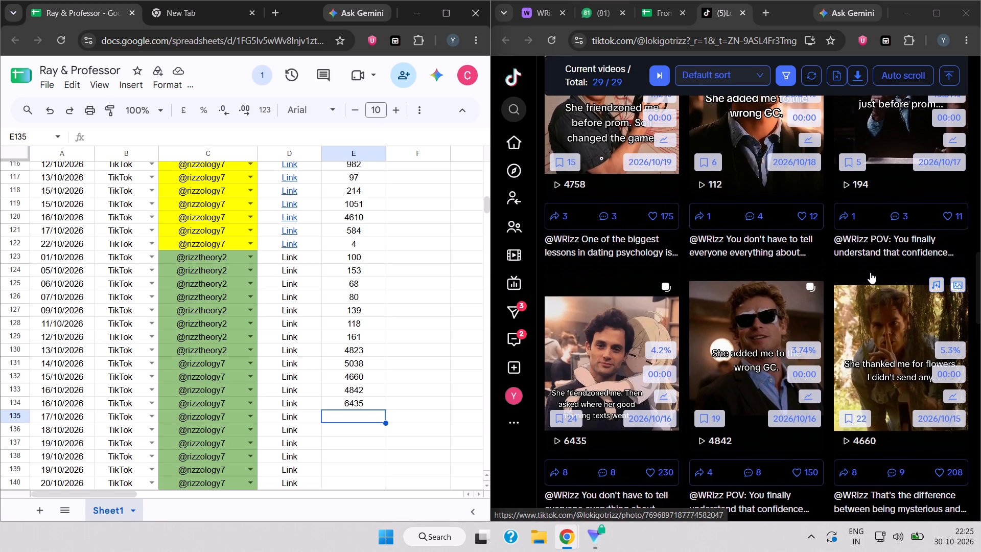
{"action": "key", "text": "1"}
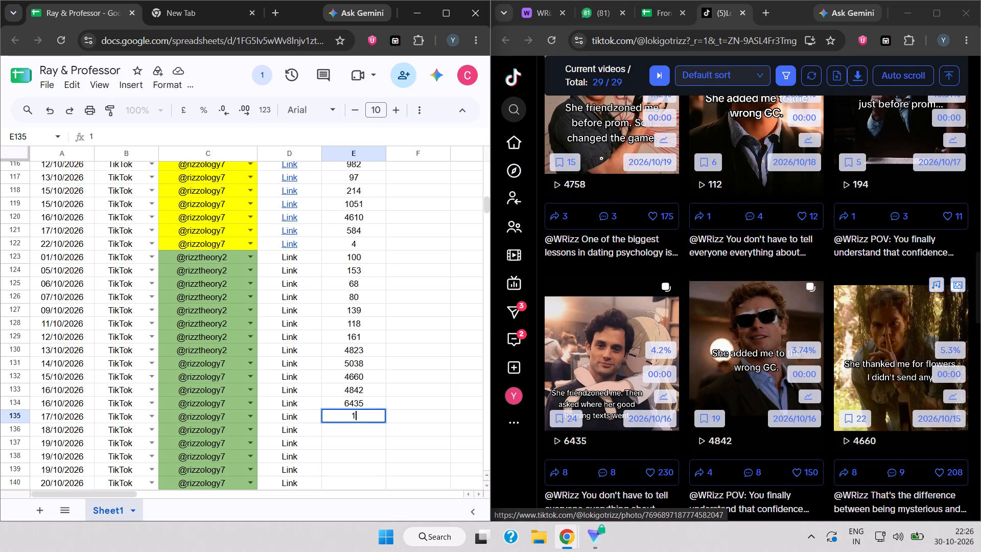
{"action": "type", "text": "94"}
{"action": "key", "text": "Down"}
{"action": "type", "text": "112"}
{"action": "key", "text": "Down"}
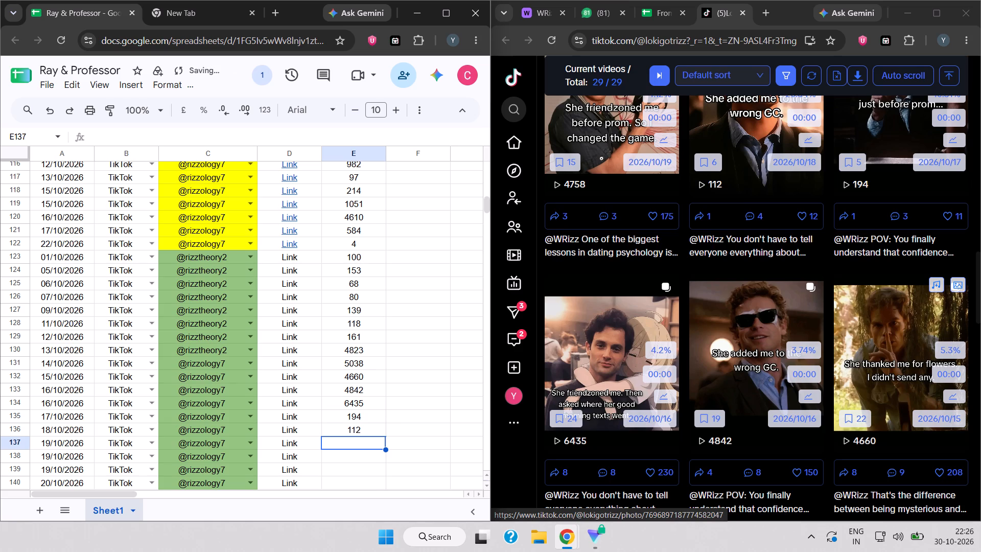
{"action": "key", "text": "4"}
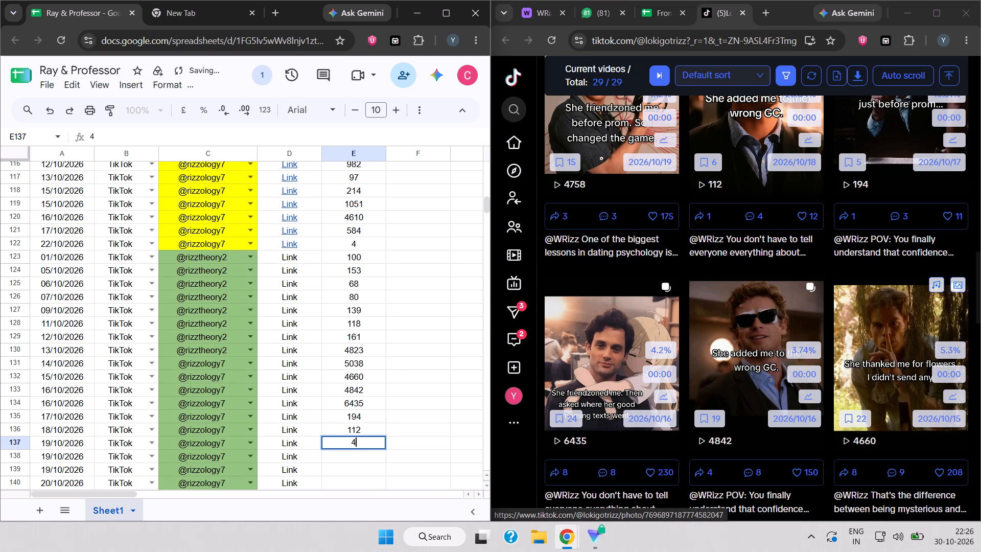
{"action": "type", "text": "75"}
{"action": "key", "text": "8"}
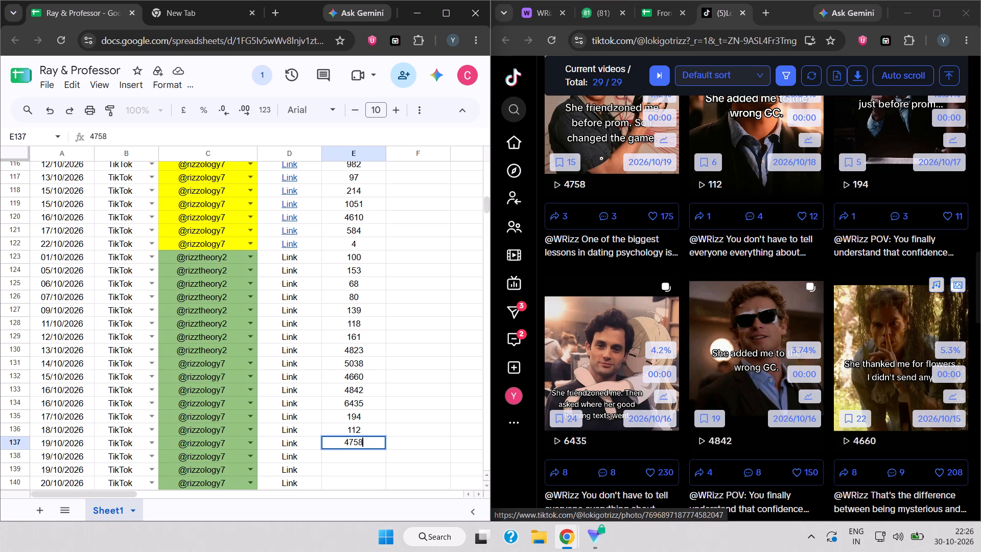
{"action": "scroll", "coordinate": [778, 400], "scroll_direction": "up", "scroll_amount": 1}
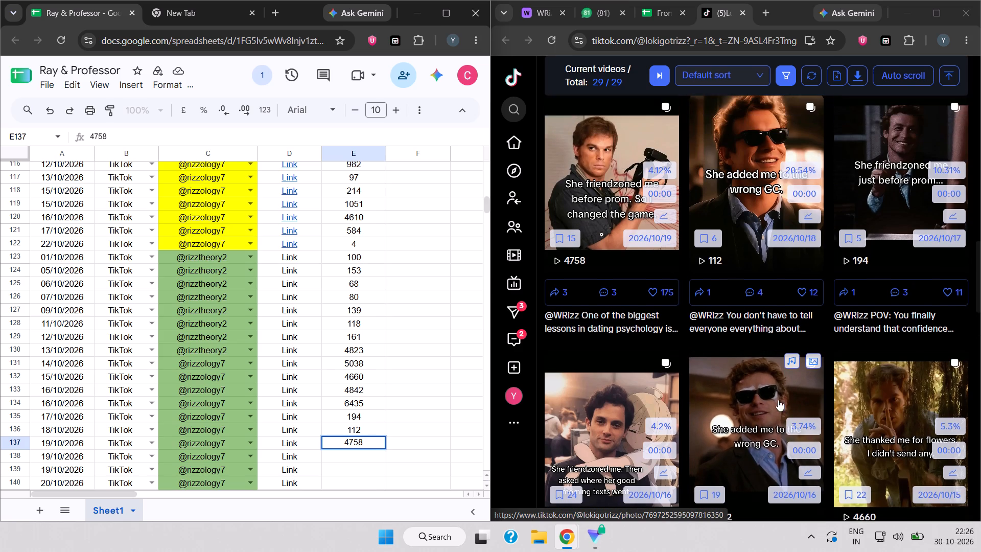
{"action": "scroll", "coordinate": [778, 400], "scroll_direction": "up", "scroll_amount": 5}
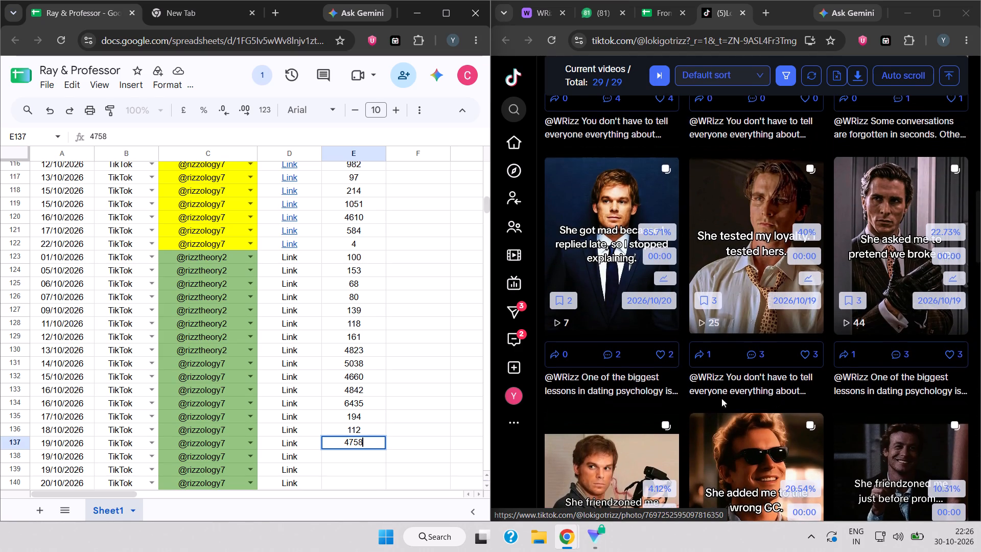
{"action": "key", "text": "Down"}
Enter the view counts 44, 25 and 7 in E138 to E140 for the other two 19/10/2026 videos and the 20/10/2026 video.
{"action": "type", "text": "44"}
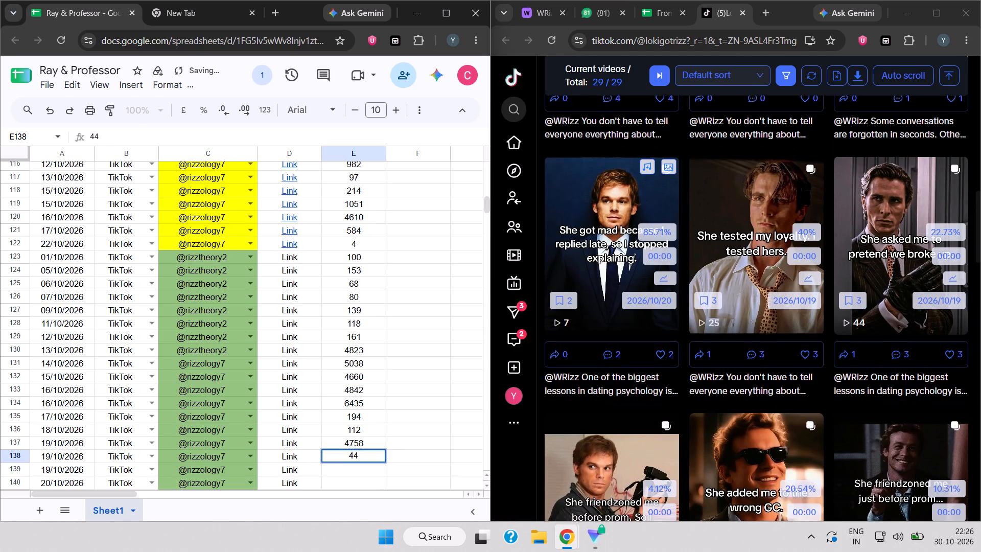
{"action": "key", "text": "Down"}
{"action": "key", "text": "3"}
{"action": "key", "text": "BackSpace"}
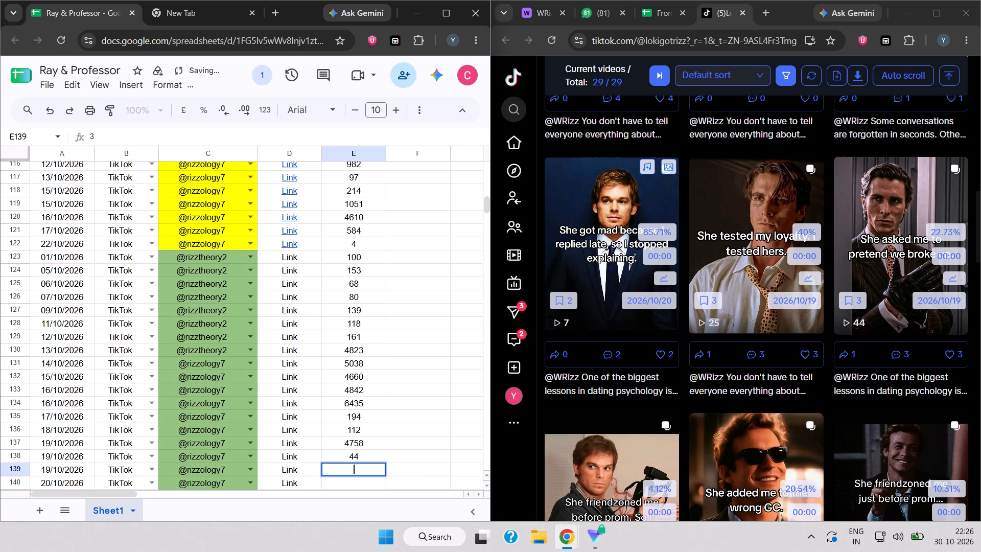
{"action": "type", "text": "26"}
{"action": "key", "text": "BackSpace"}
{"action": "key", "text": "5"}
{"action": "key", "text": "Down"}
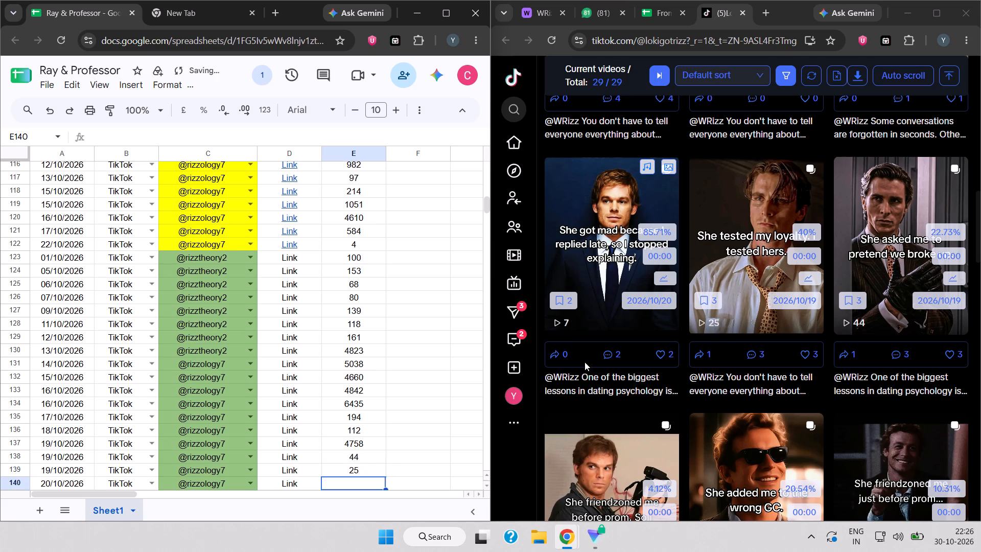
{"action": "key", "text": "7"}
{"action": "scroll", "coordinate": [602, 281], "scroll_direction": "up", "scroll_amount": 2}
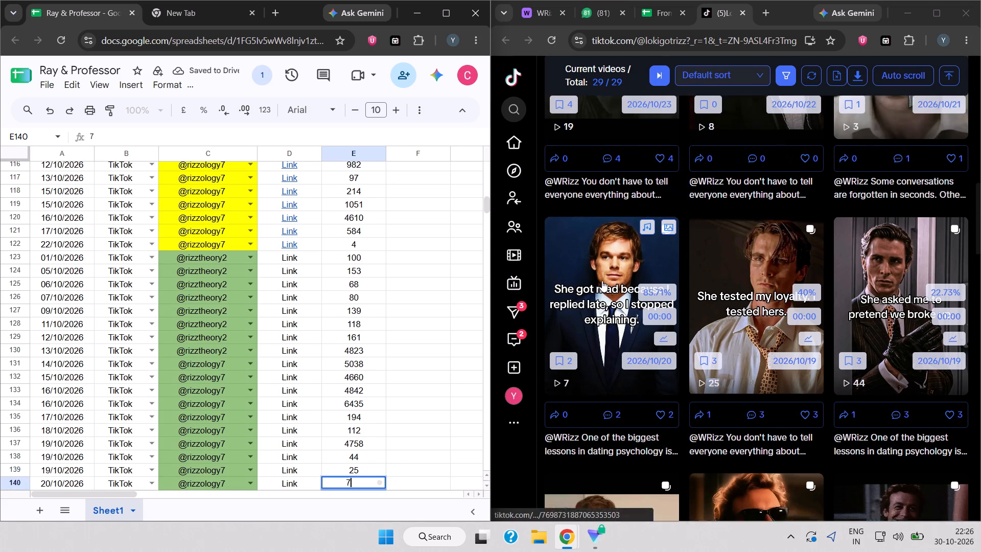
{"action": "scroll", "coordinate": [602, 281], "scroll_direction": "up", "scroll_amount": 2}
{"action": "key", "text": "Down"}
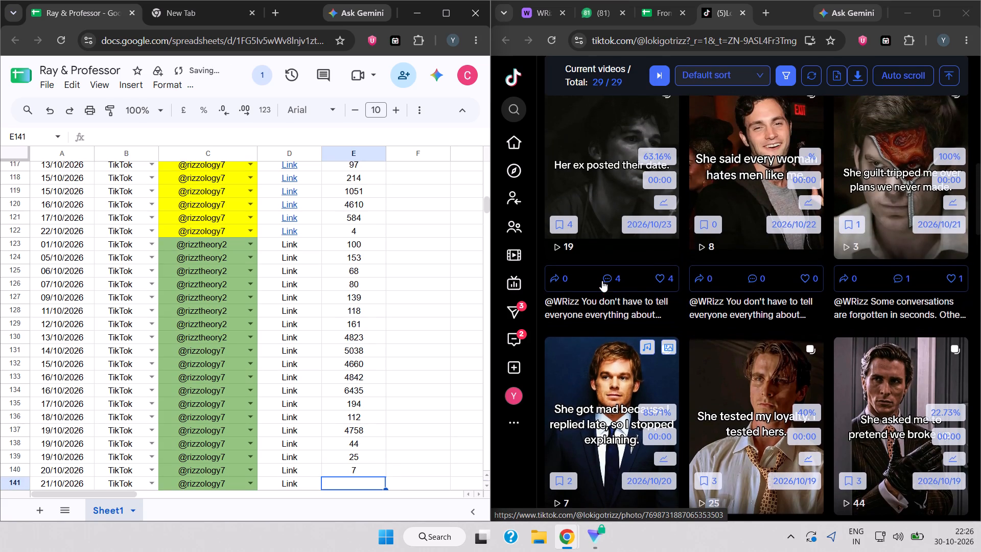
Enter the view counts 3, 8 and 19 in E141 to E143 for the videos of 21/10, 22/10 and 23/10/2026.
{"action": "key", "text": "3"}
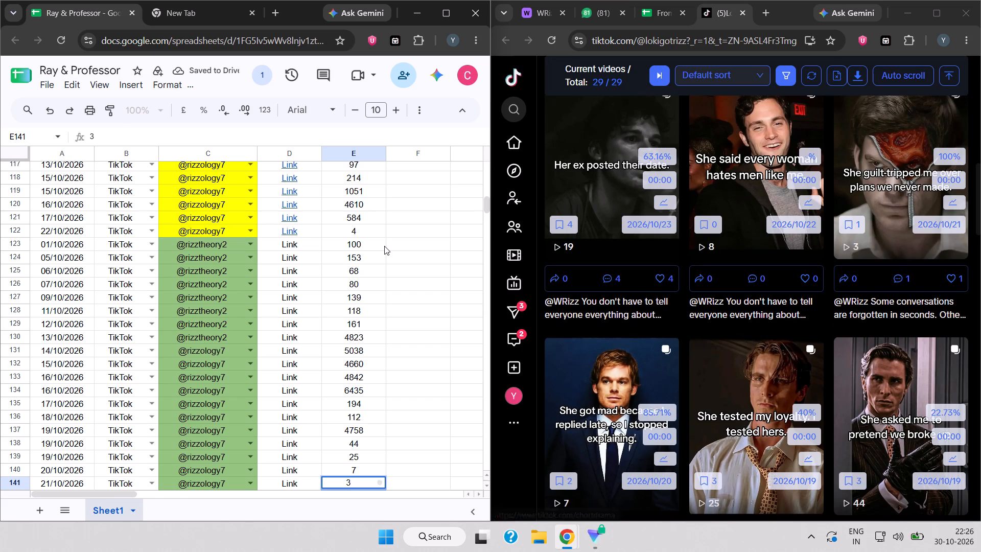
{"action": "scroll", "coordinate": [384, 246], "scroll_direction": "down", "scroll_amount": 3}
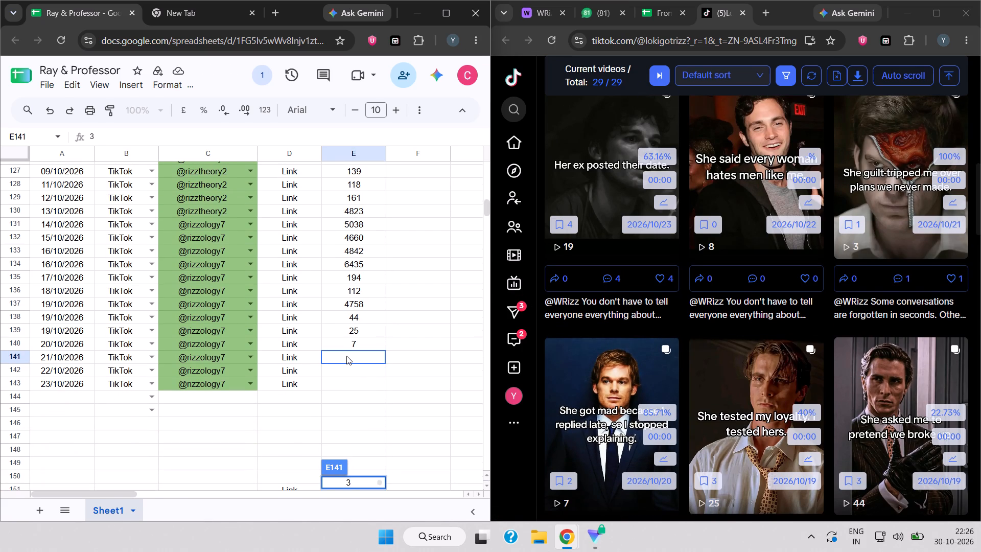
{"action": "left_click", "coordinate": [346, 356]}
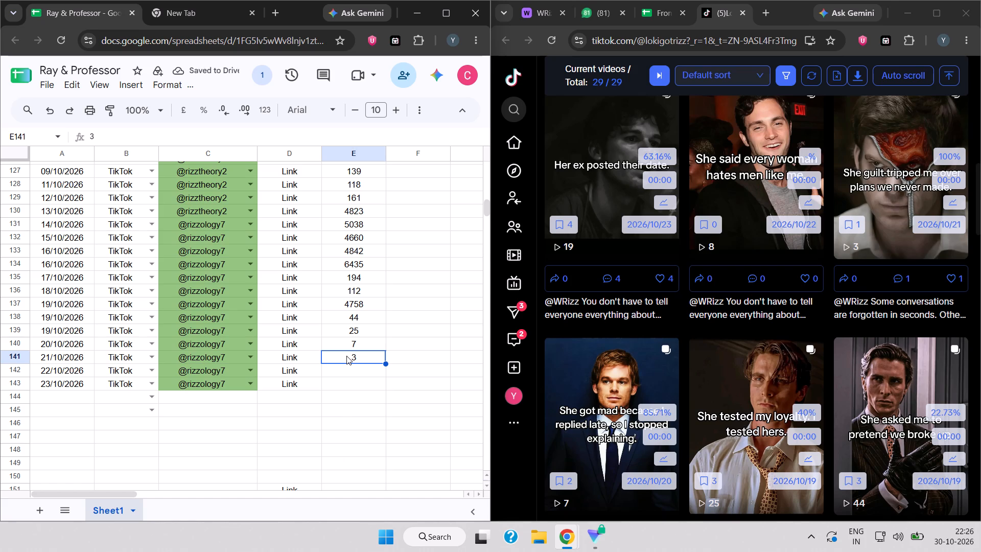
{"action": "key", "text": "Down"}
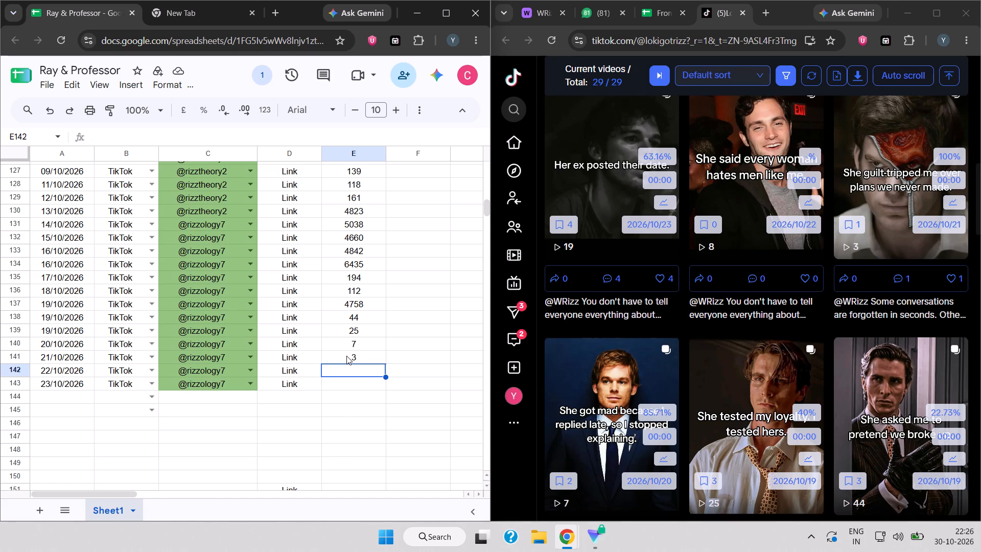
{"action": "key", "text": "8"}
{"action": "key", "text": "Down"}
{"action": "type", "text": "19"}
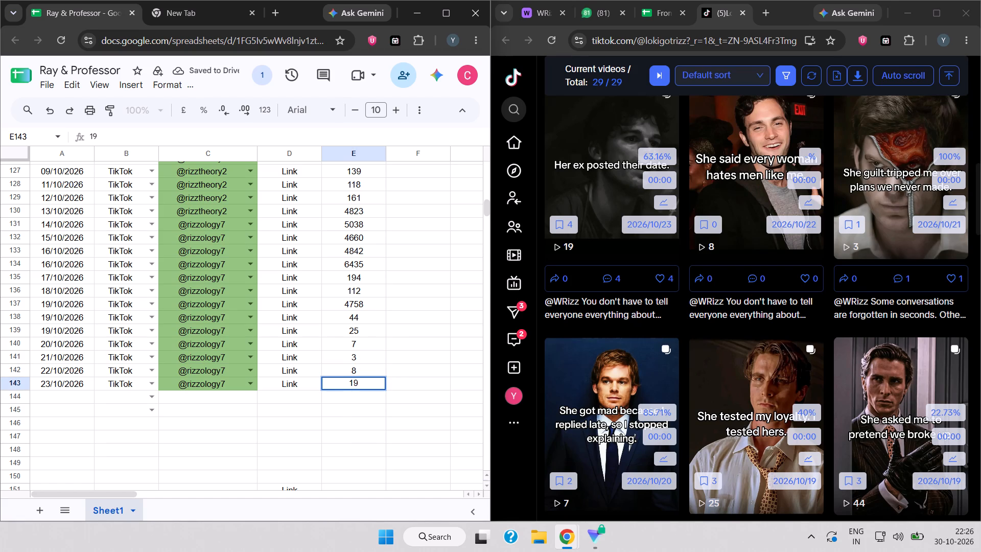
{"action": "left_click", "coordinate": [374, 379]}
{"action": "left_click", "coordinate": [395, 381]}
Review lokigotrizz's October video grid from the newest posts back, comparing dates and view counts with the spreadsheet rows.
{"action": "scroll", "coordinate": [395, 381], "scroll_direction": "up", "scroll_amount": 1}
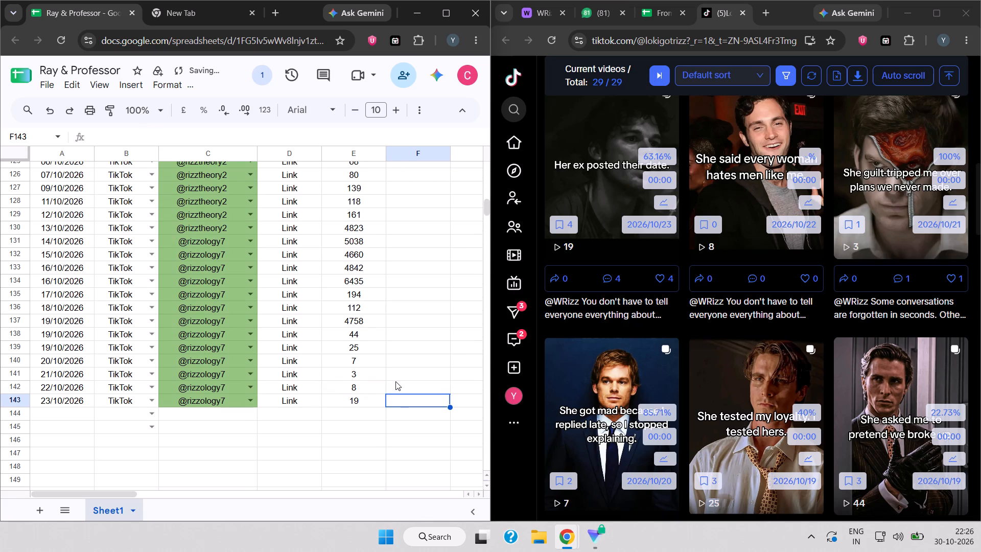
{"action": "scroll", "coordinate": [395, 381], "scroll_direction": "up", "scroll_amount": 1}
{"action": "scroll", "coordinate": [664, 288], "scroll_direction": "up", "scroll_amount": 4}
{"action": "scroll", "coordinate": [664, 288], "scroll_direction": "down", "scroll_amount": 1}
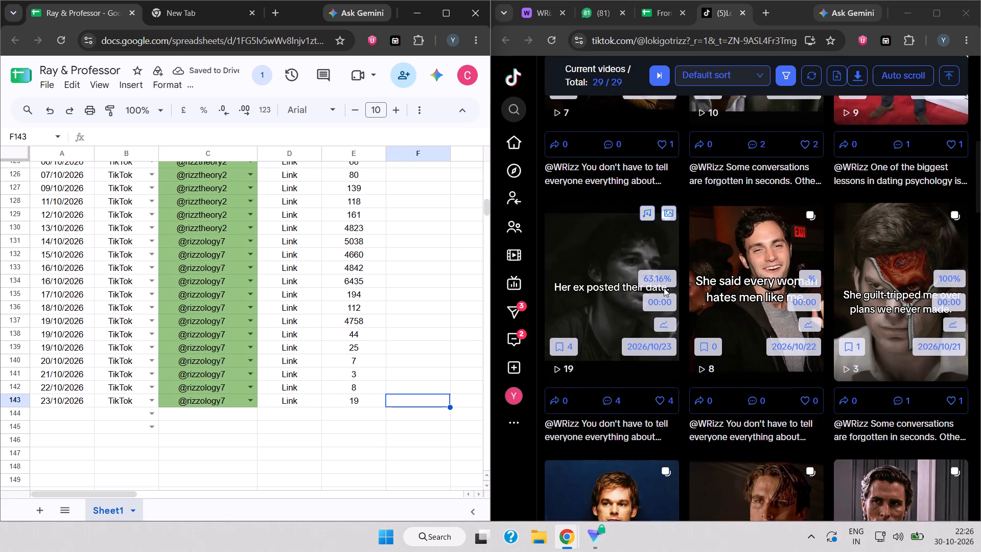
{"action": "scroll", "coordinate": [664, 288], "scroll_direction": "down", "scroll_amount": 7}
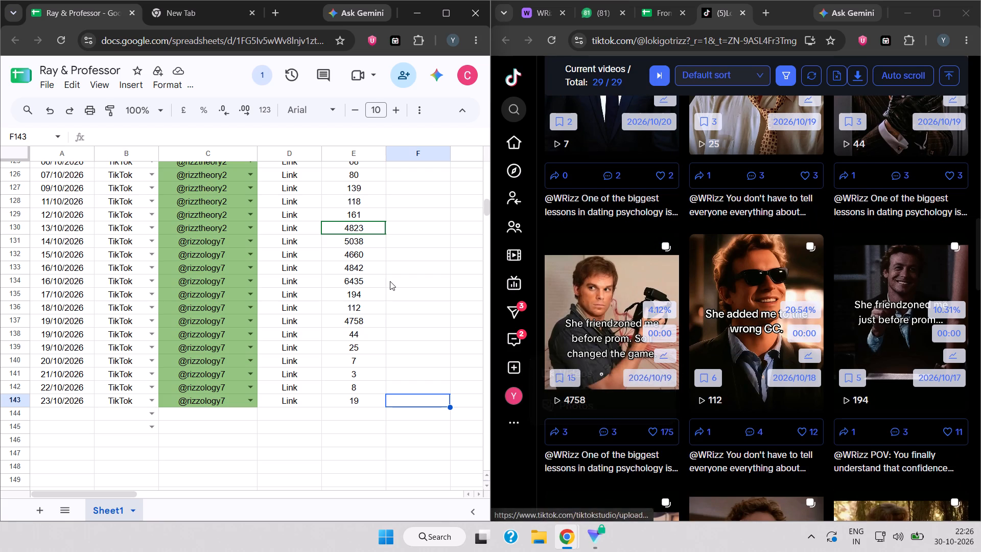
{"action": "scroll", "coordinate": [658, 396], "scroll_direction": "down", "scroll_amount": 2}
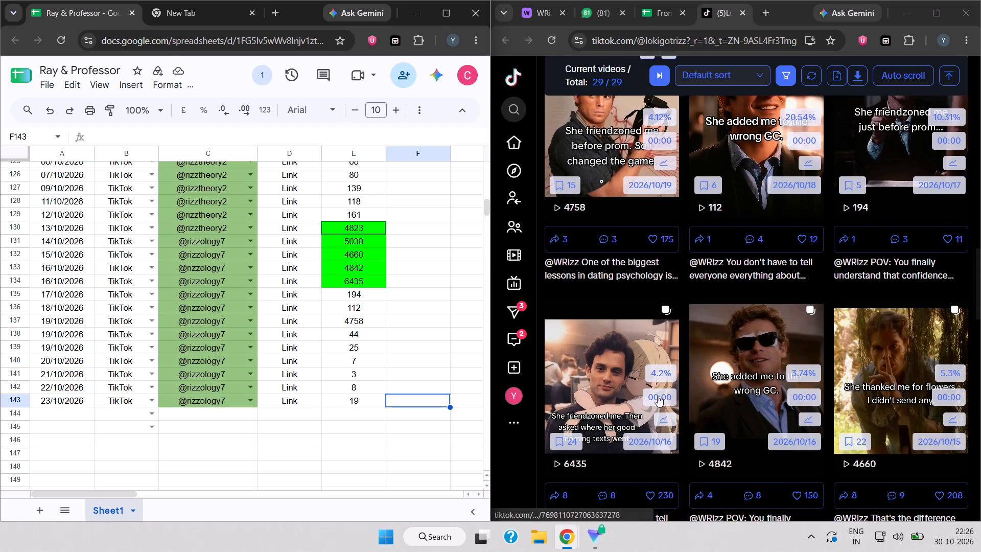
{"action": "scroll", "coordinate": [658, 396], "scroll_direction": "down", "scroll_amount": 5}
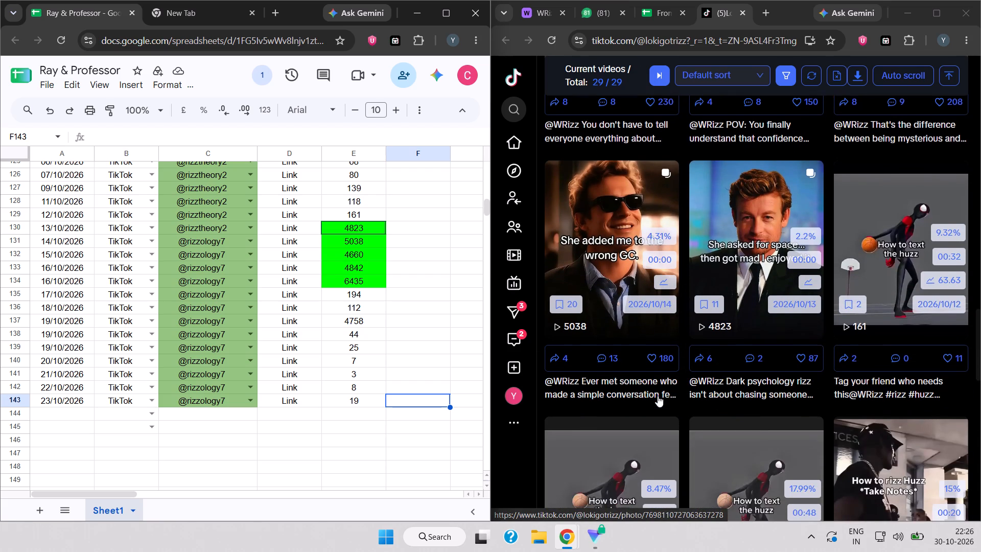
{"action": "scroll", "coordinate": [658, 396], "scroll_direction": "down", "scroll_amount": 5}
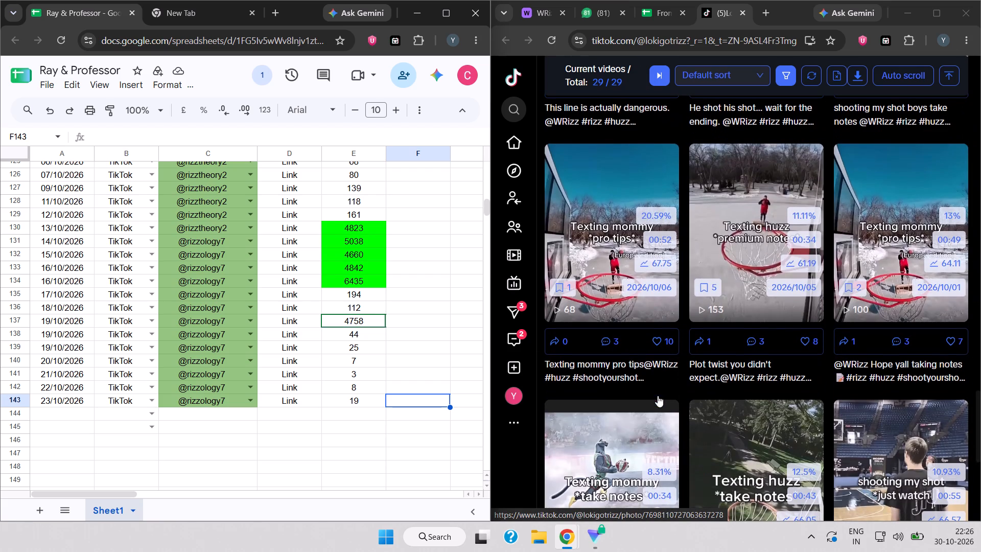
{"action": "scroll", "coordinate": [423, 305], "scroll_direction": "up", "scroll_amount": 4}
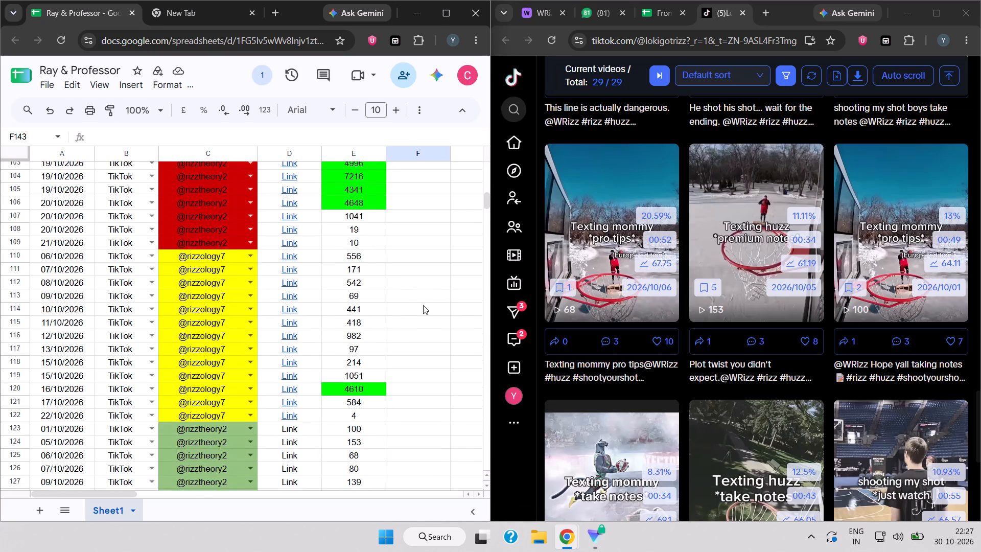
{"action": "scroll", "coordinate": [423, 305], "scroll_direction": "down", "scroll_amount": 2}
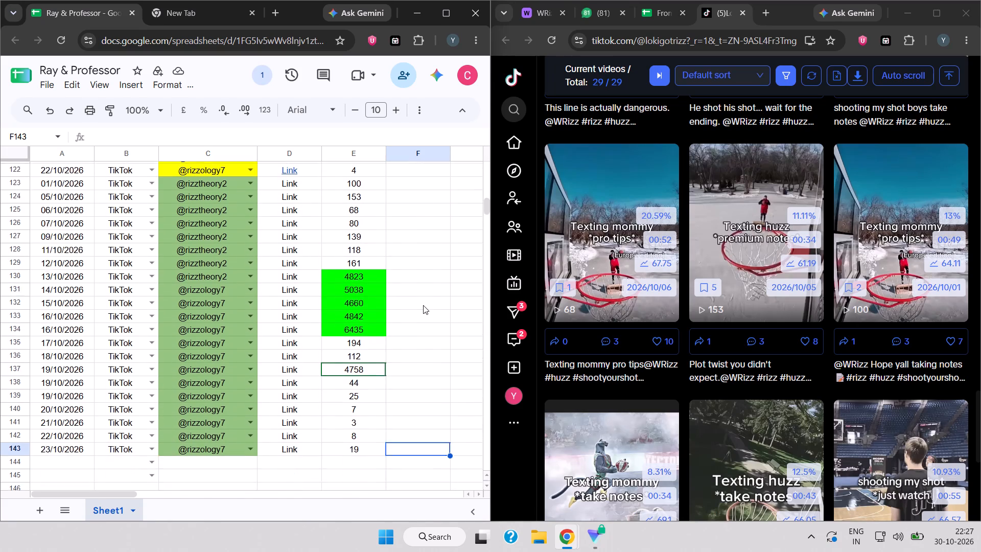
{"action": "scroll", "coordinate": [423, 305], "scroll_direction": "down", "scroll_amount": 3}
{"action": "scroll", "coordinate": [423, 305], "scroll_direction": "up", "scroll_amount": 3}
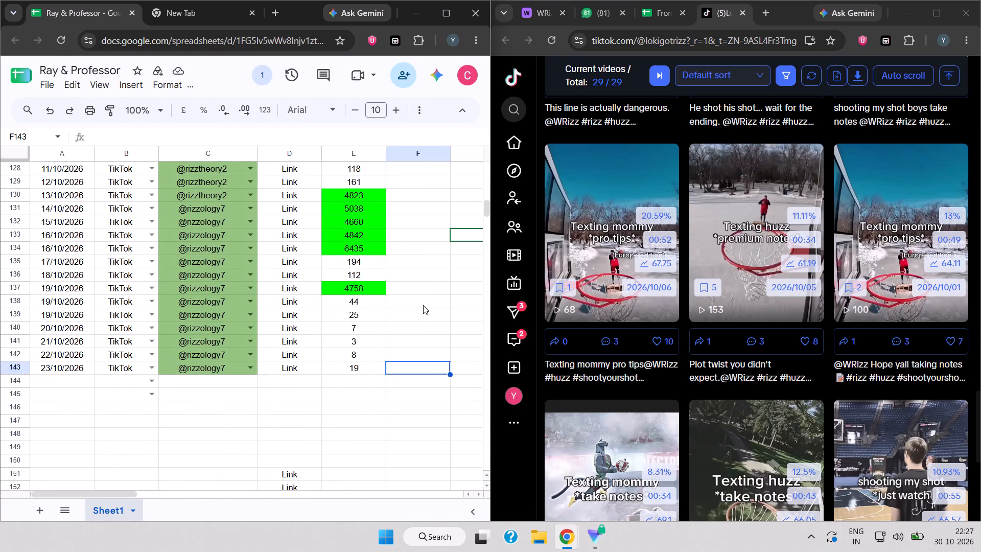
{"action": "scroll", "coordinate": [423, 305], "scroll_direction": "up", "scroll_amount": 10}
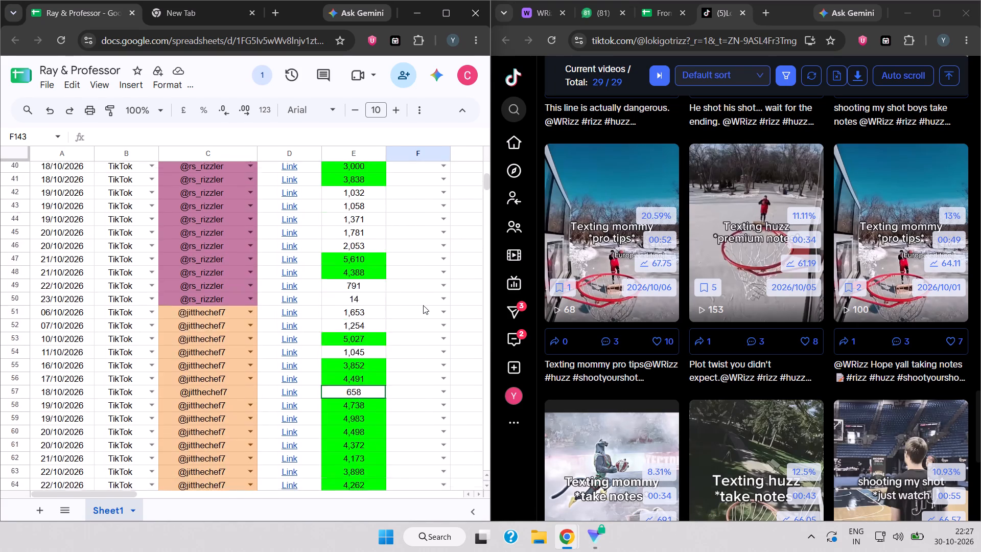
{"action": "scroll", "coordinate": [423, 305], "scroll_direction": "up", "scroll_amount": 4}
{"action": "scroll", "coordinate": [423, 305], "scroll_direction": "down", "scroll_amount": 5}
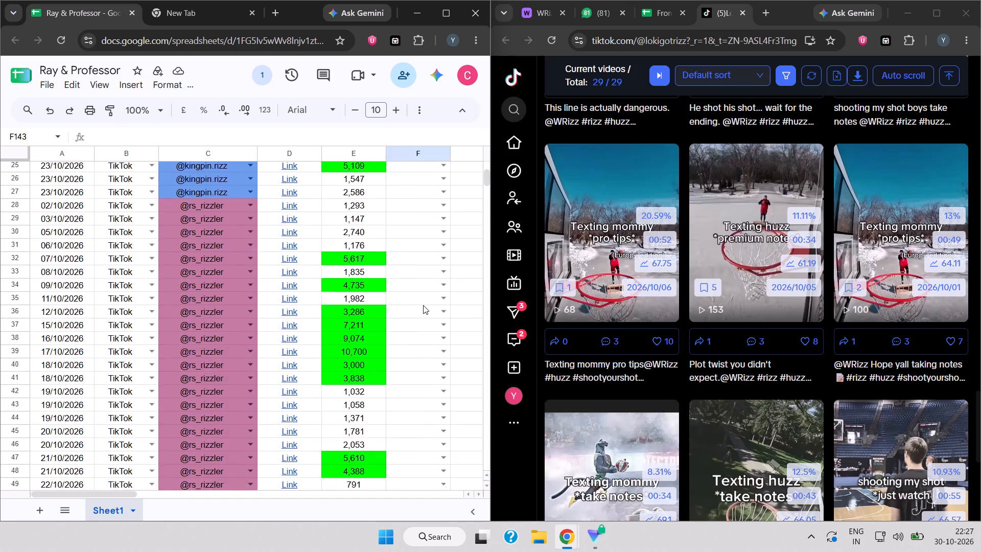
{"action": "scroll", "coordinate": [423, 305], "scroll_direction": "down", "scroll_amount": 5}
{"action": "scroll", "coordinate": [423, 305], "scroll_direction": "up", "scroll_amount": 2}
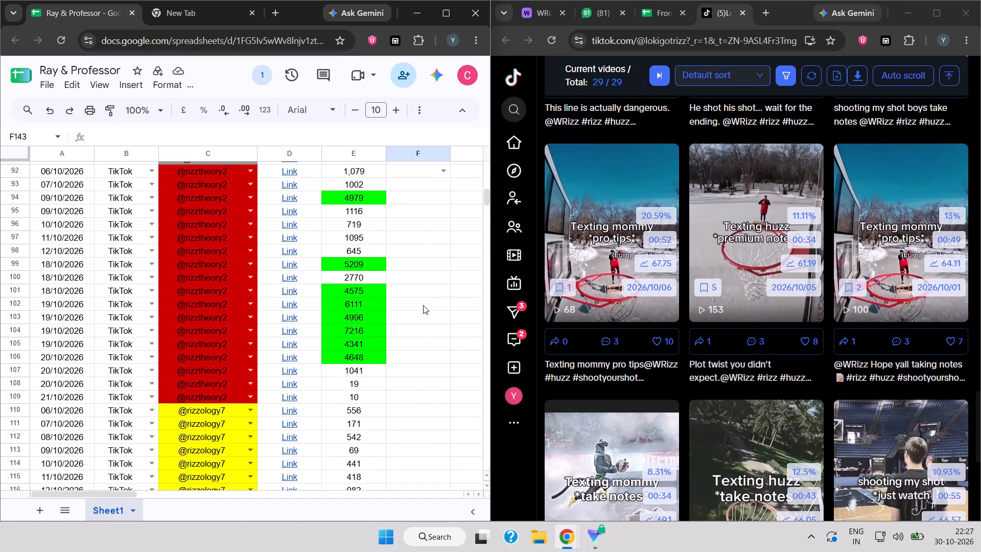
{"action": "scroll", "coordinate": [423, 305], "scroll_direction": "up", "scroll_amount": 5}
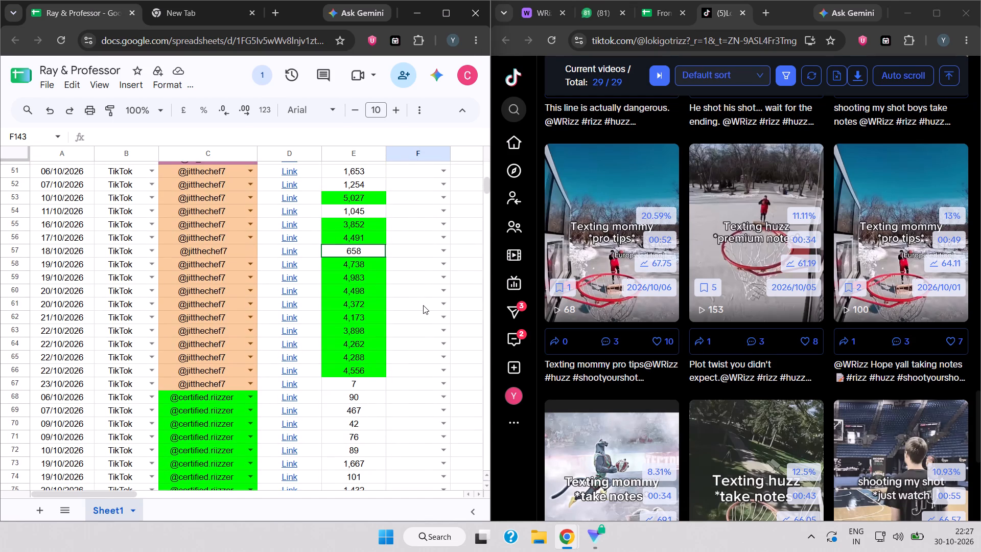
{"action": "scroll", "coordinate": [423, 305], "scroll_direction": "down", "scroll_amount": 2}
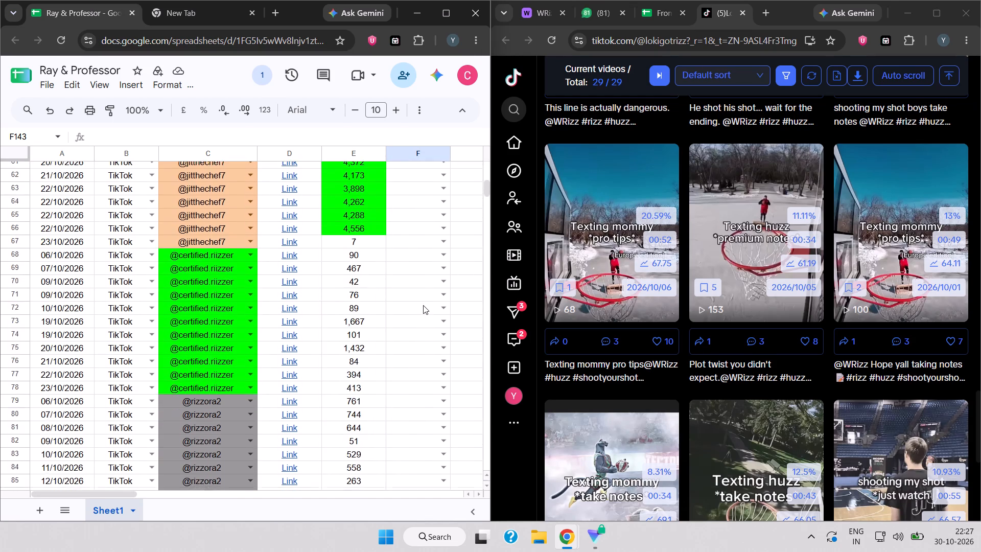
{"action": "scroll", "coordinate": [423, 305], "scroll_direction": "down", "scroll_amount": 2}
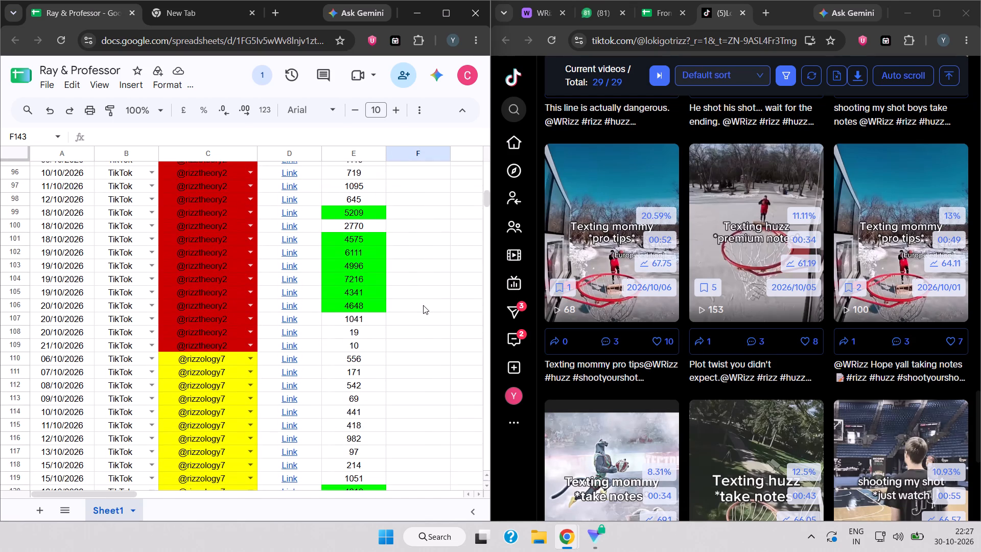
{"action": "scroll", "coordinate": [423, 305], "scroll_direction": "down", "scroll_amount": 2}
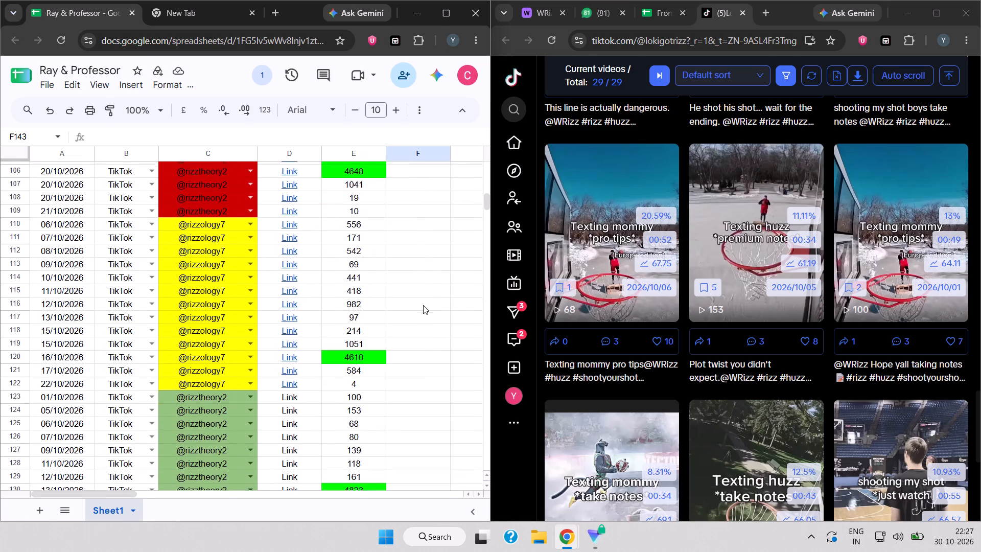
{"action": "scroll", "coordinate": [423, 305], "scroll_direction": "down", "scroll_amount": 3}
{"action": "scroll", "coordinate": [423, 305], "scroll_direction": "up", "scroll_amount": 5}
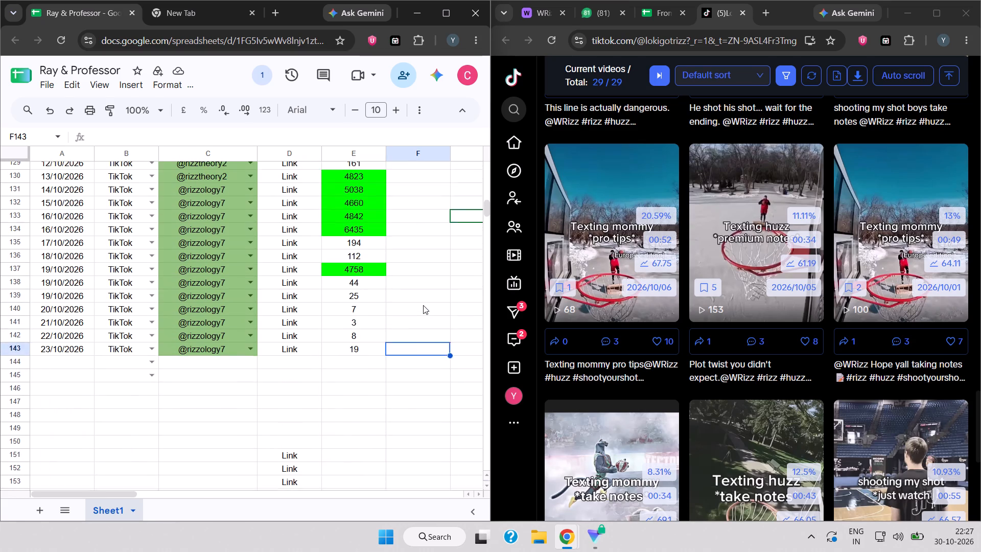
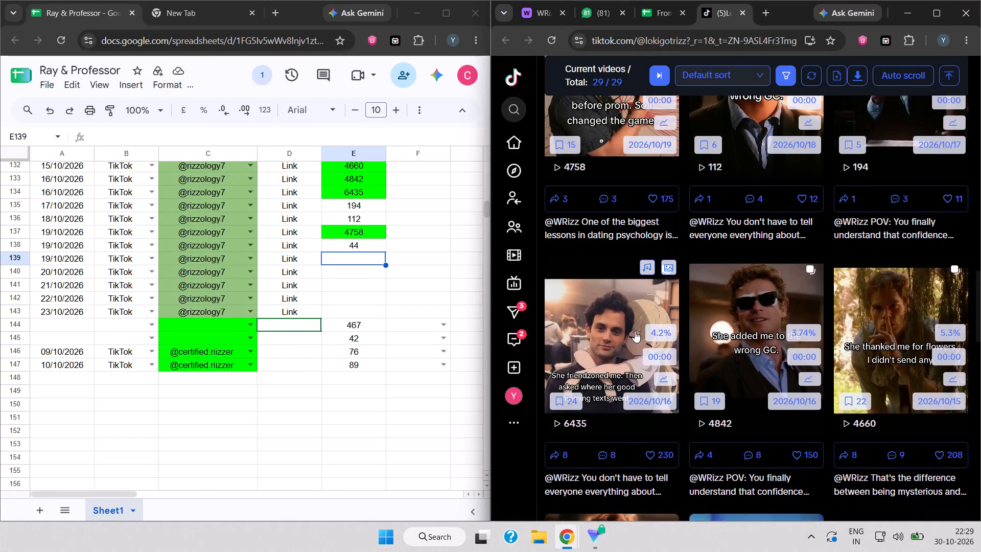
Enter the view count 25 in E139 for the second of the two lower-view 19/10/2026 videos.
{"action": "scroll", "coordinate": [635, 331], "scroll_direction": "up", "scroll_amount": 5}
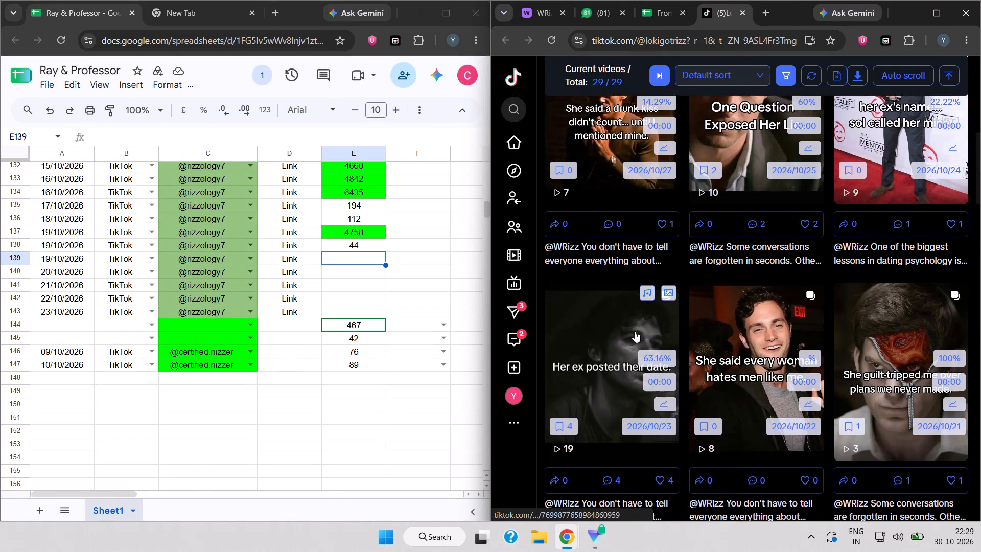
{"action": "scroll", "coordinate": [635, 331], "scroll_direction": "up", "scroll_amount": 2}
{"action": "scroll", "coordinate": [635, 331], "scroll_direction": "down", "scroll_amount": 6}
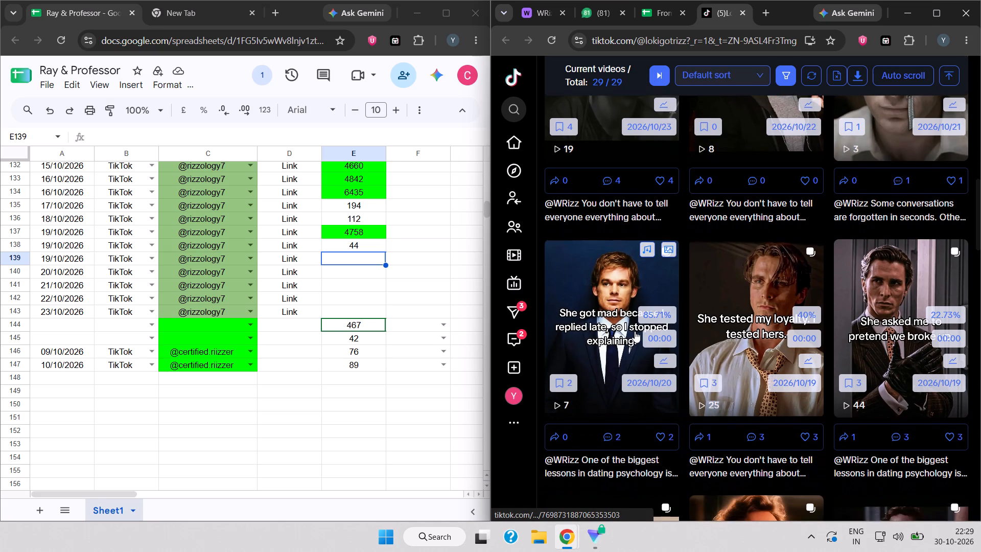
{"action": "scroll", "coordinate": [635, 331], "scroll_direction": "down", "scroll_amount": 2}
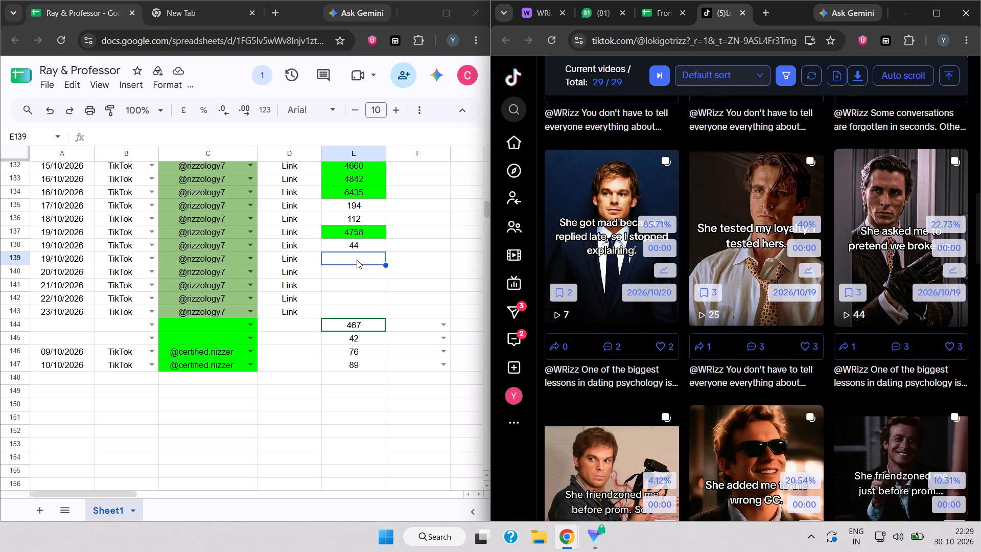
{"action": "left_click", "coordinate": [357, 258]}
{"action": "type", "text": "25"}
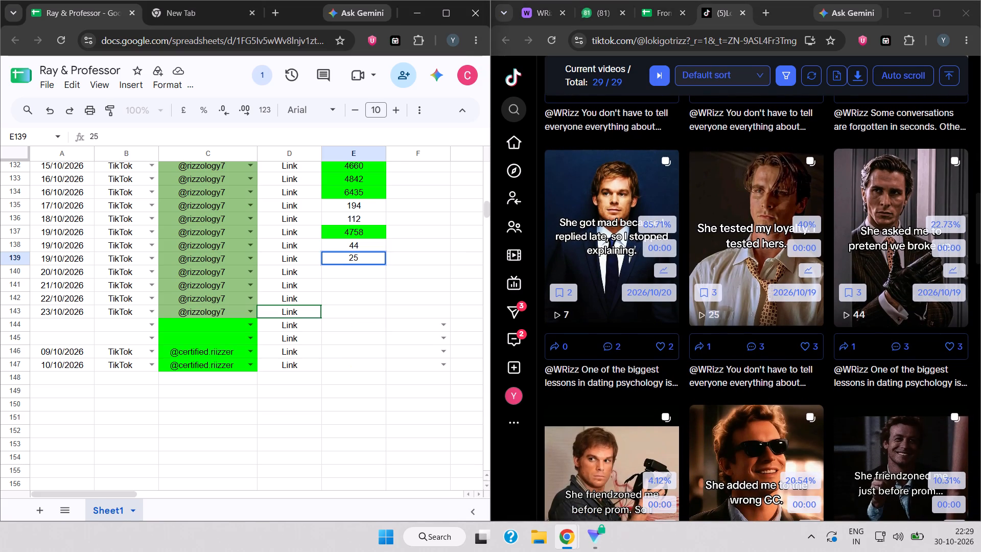
Enter the view counts 7, 3, 8 and 19 in E140 to E143 for the videos of 20/10 to 23/10/2026.
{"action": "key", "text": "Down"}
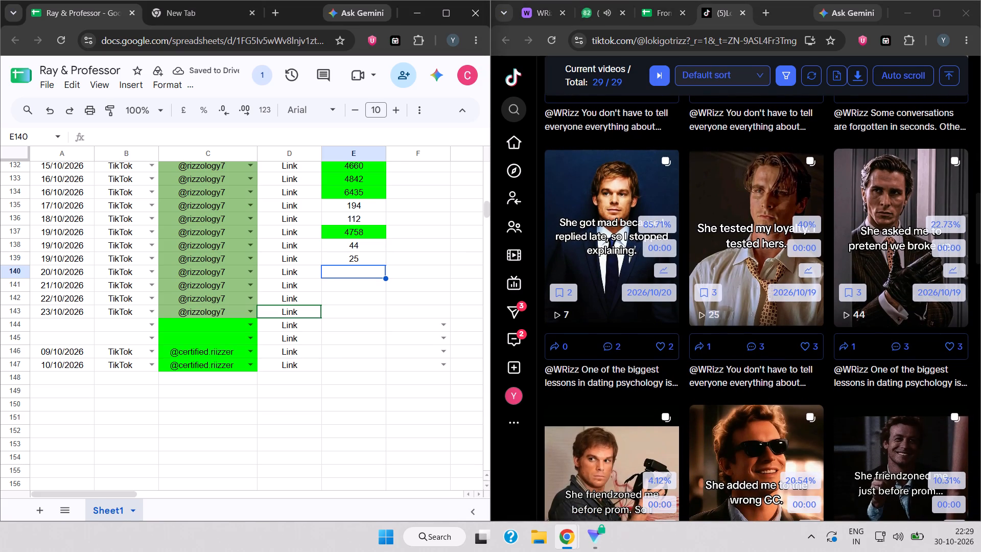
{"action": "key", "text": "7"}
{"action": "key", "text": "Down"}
{"action": "scroll", "coordinate": [663, 289], "scroll_direction": "up", "scroll_amount": 5}
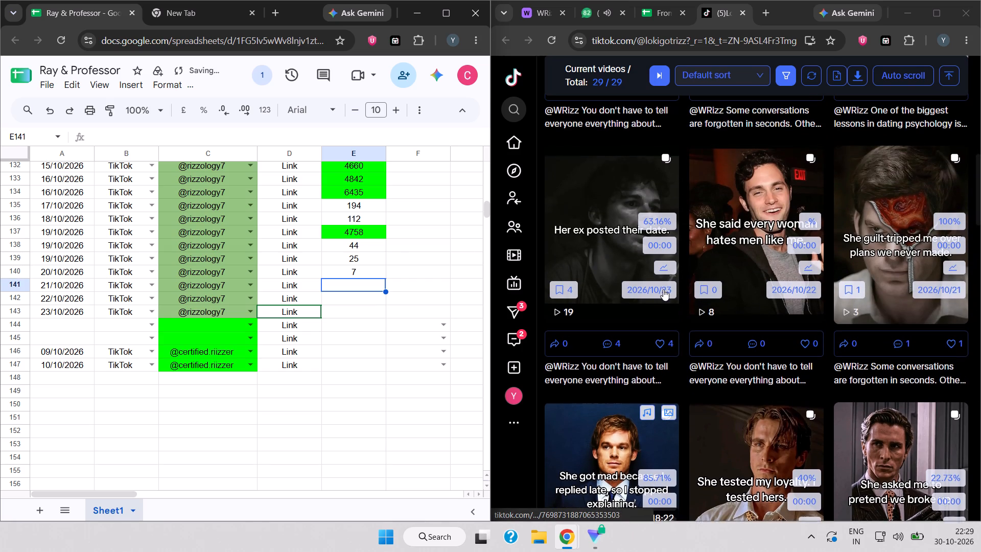
{"action": "key", "text": "3"}
{"action": "key", "text": "Down"}
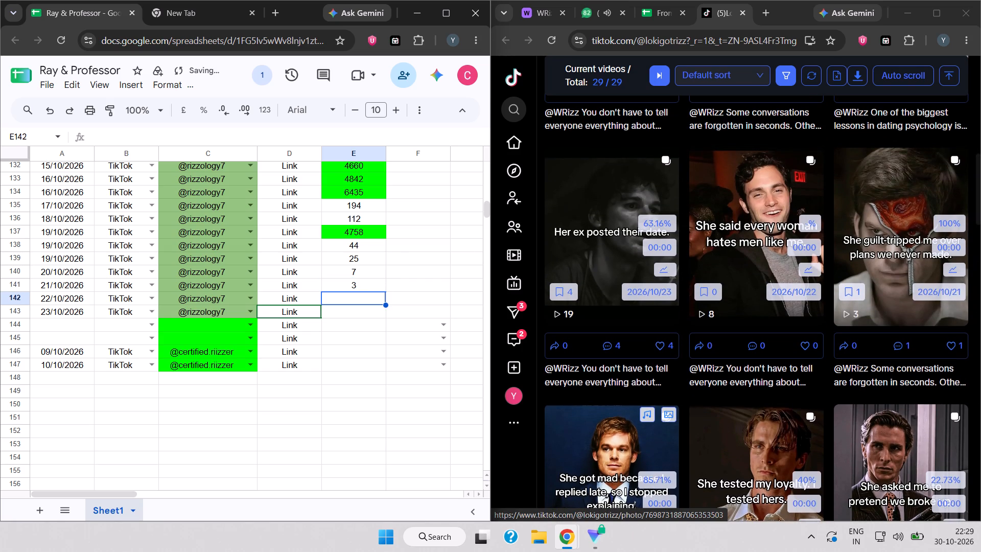
{"action": "key", "text": "8"}
{"action": "key", "text": "Down"}
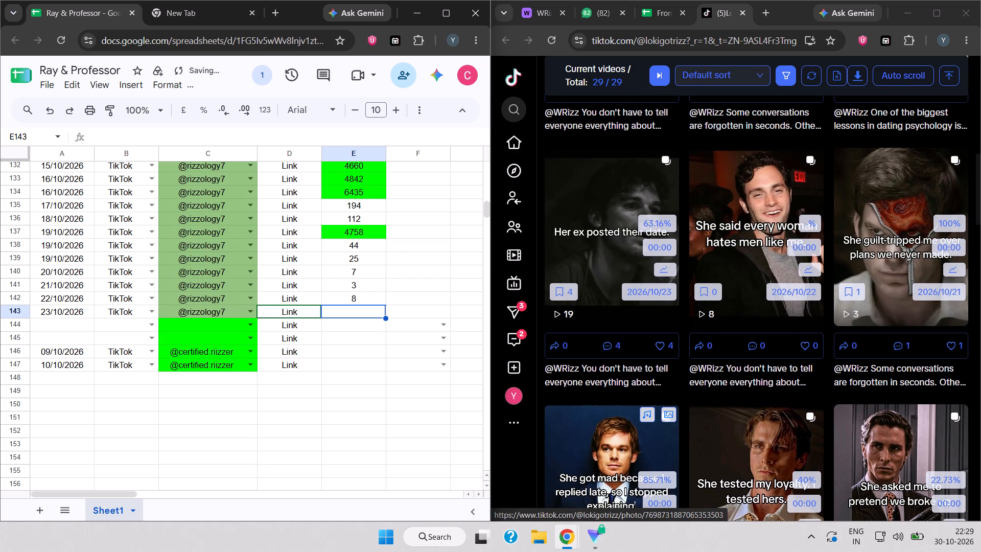
{"action": "type", "text": "19"}
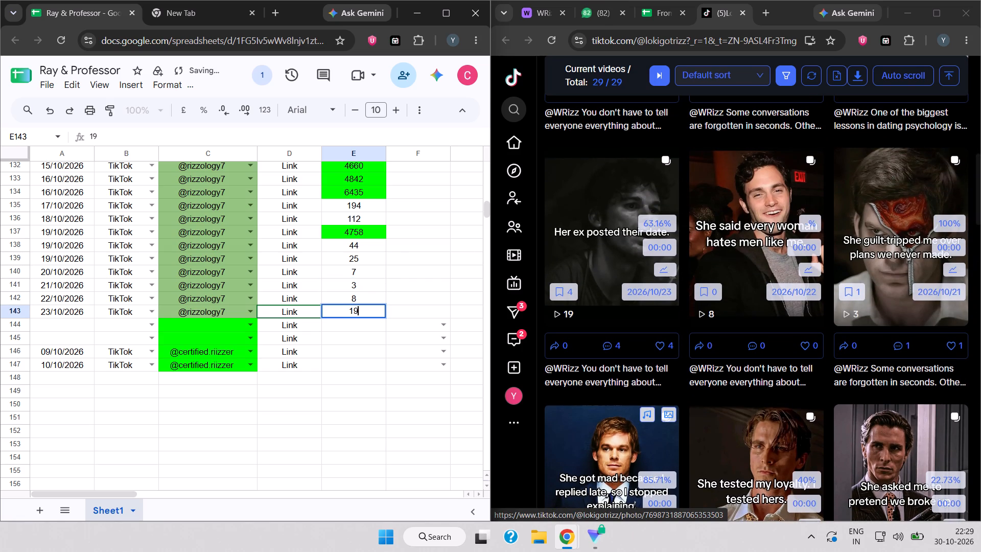
{"action": "key", "text": "Down"}
{"action": "scroll", "coordinate": [955, 333], "scroll_direction": "up", "scroll_amount": 2}
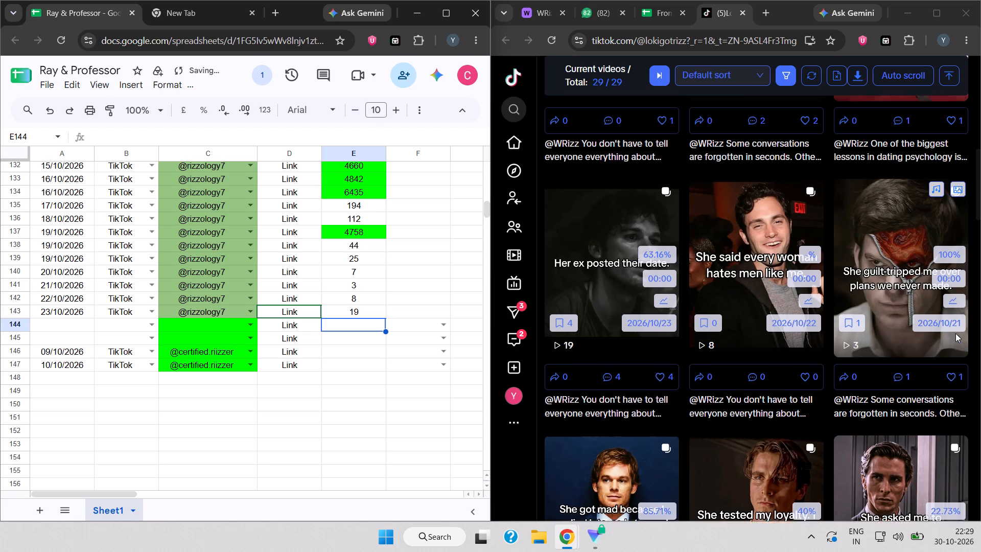
{"action": "scroll", "coordinate": [955, 333], "scroll_direction": "up", "scroll_amount": 4}
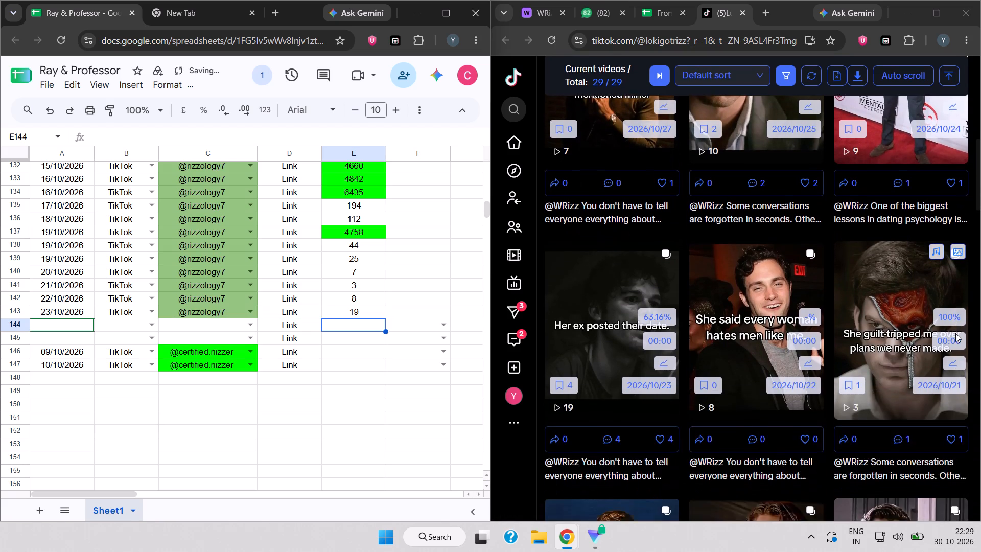
{"action": "key", "text": "9"}
{"action": "key", "text": "Down"}
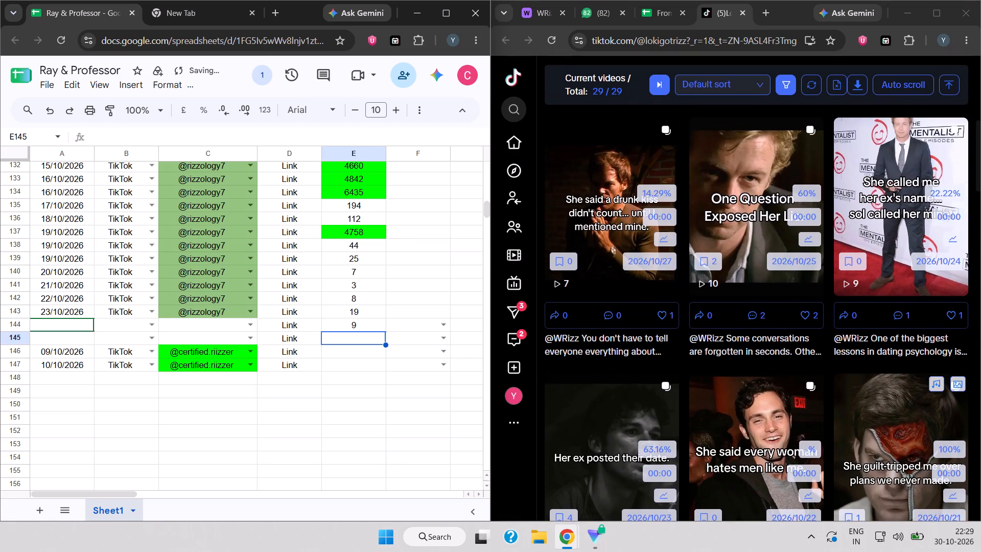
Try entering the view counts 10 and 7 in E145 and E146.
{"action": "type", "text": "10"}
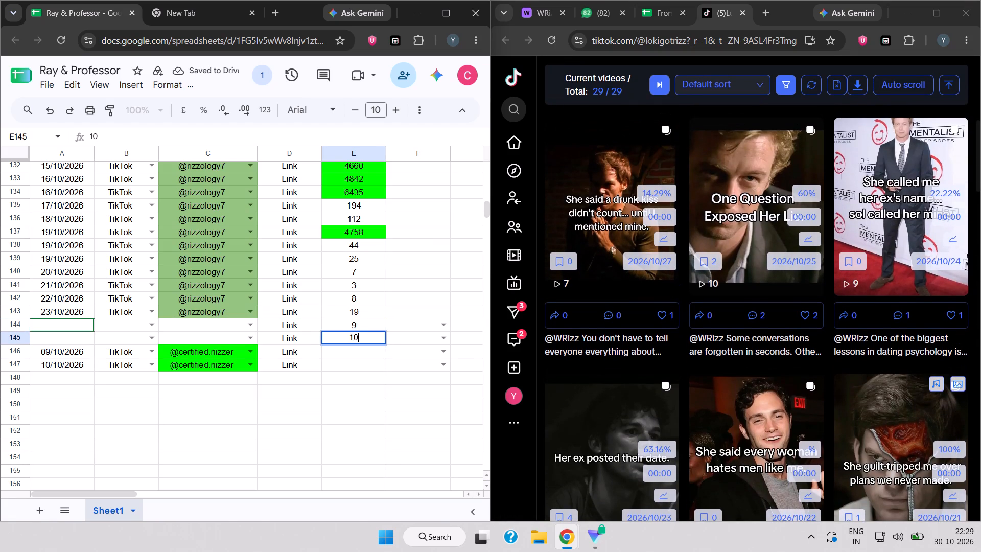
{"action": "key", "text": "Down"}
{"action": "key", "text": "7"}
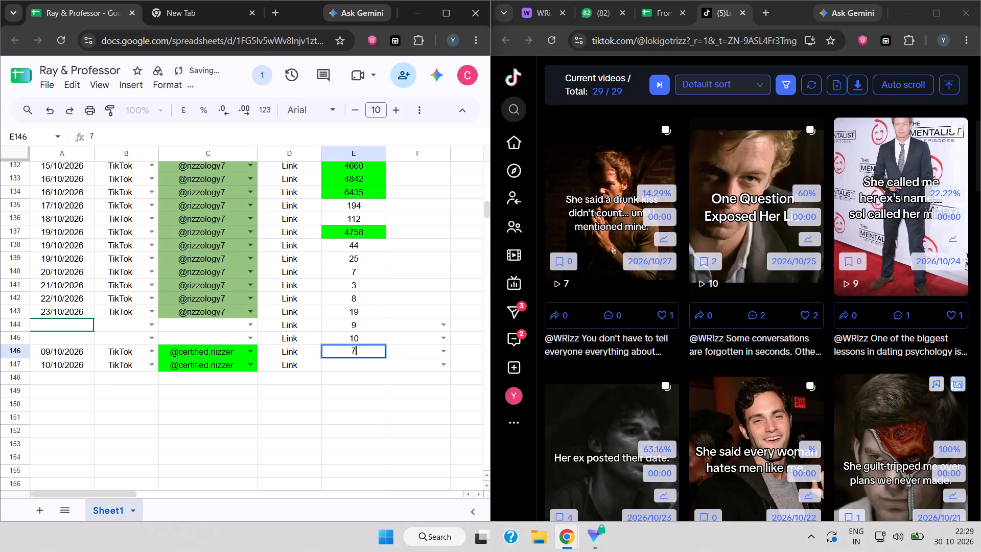
Clear the view counts from E144 to E146, the rows below the 23/10/2026 video.
{"action": "scroll", "coordinate": [886, 283], "scroll_direction": "left", "scroll_amount": 1}
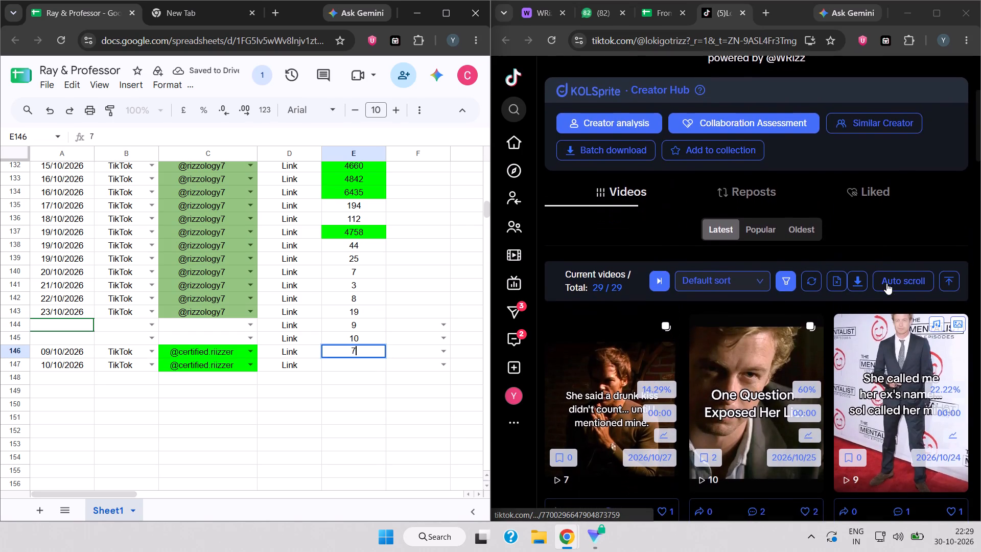
{"action": "scroll", "coordinate": [886, 283], "scroll_direction": "left", "scroll_amount": 2}
{"action": "key", "text": "BackSpace"}
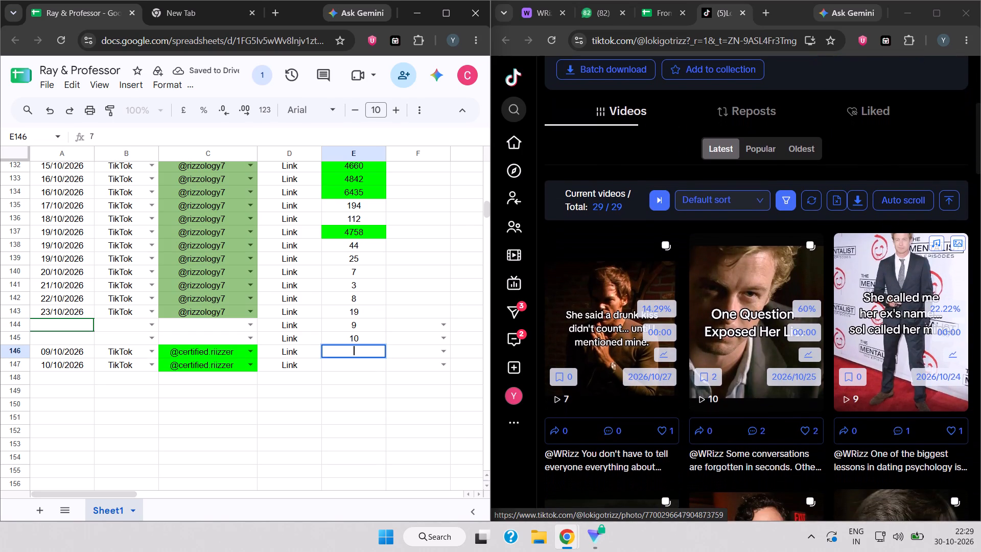
{"action": "key", "text": "BackSpace"}
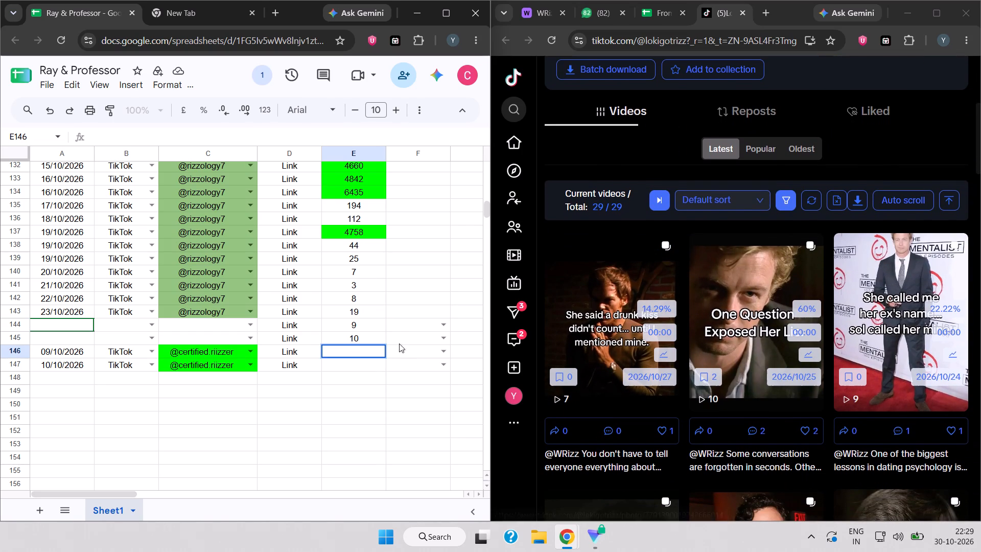
{"action": "left_click", "coordinate": [366, 334]}
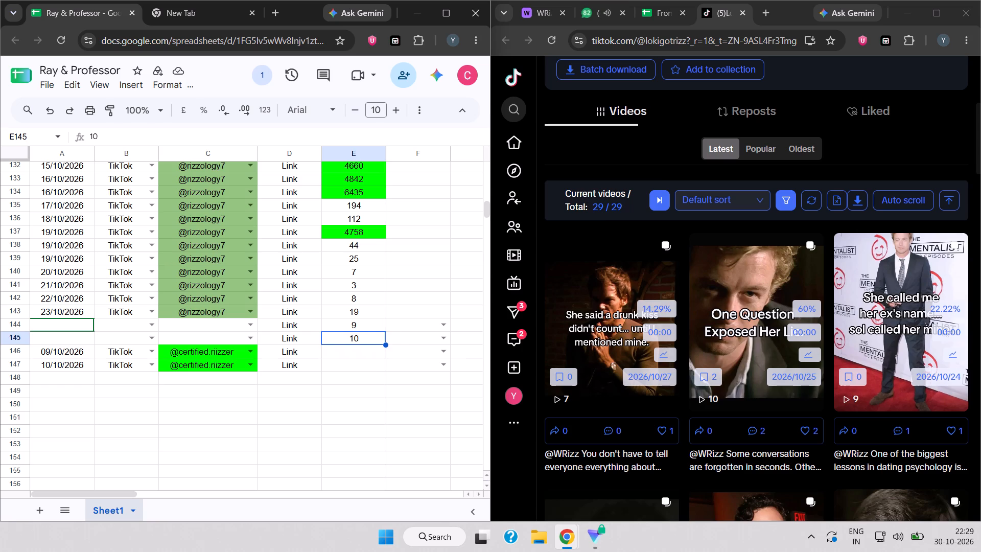
{"action": "key", "text": "BackSpace"}
{"action": "left_click", "coordinate": [358, 321]}
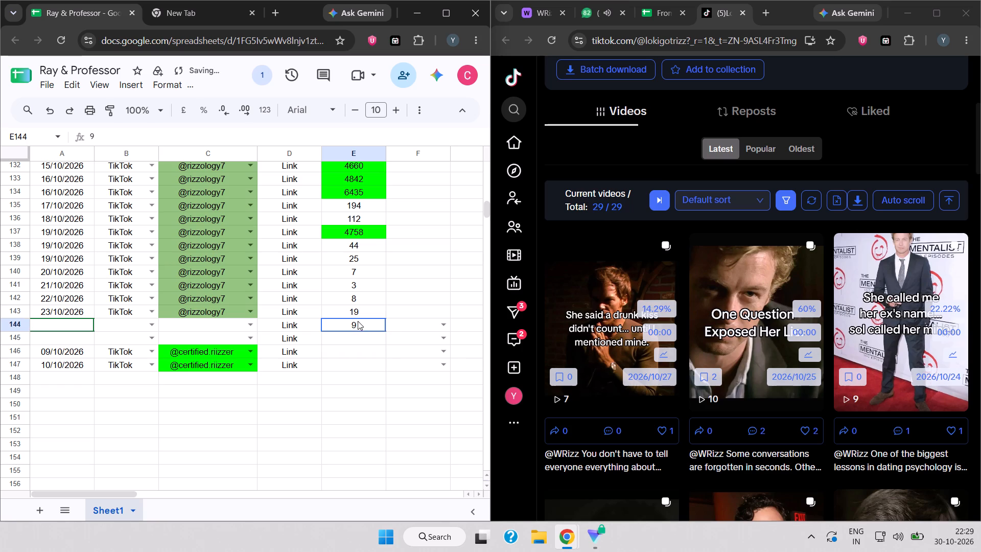
{"action": "key", "text": "BackSpace"}
{"action": "scroll", "coordinate": [682, 396], "scroll_direction": "down", "scroll_amount": 3}
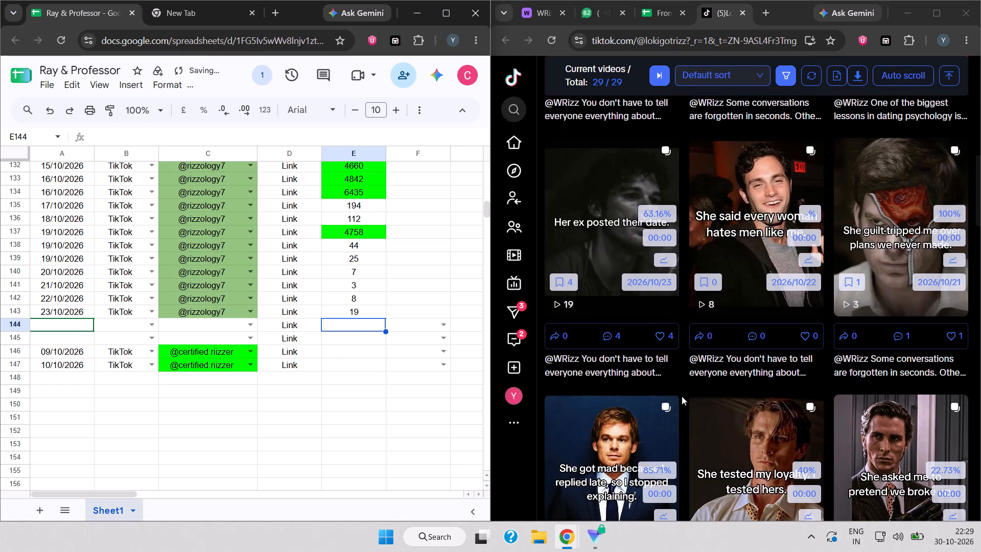
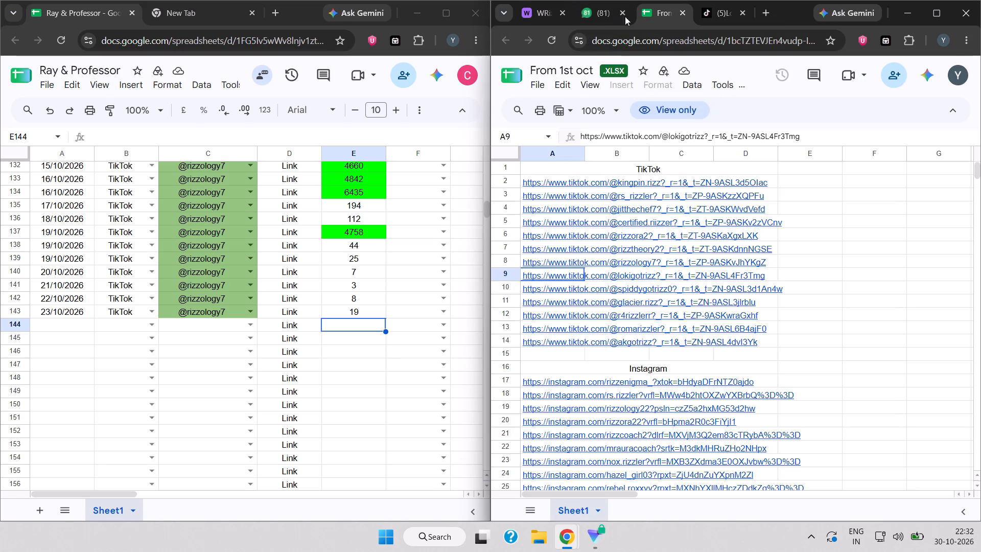
{"action": "left_click", "coordinate": [726, 10]}
{"action": "scroll", "coordinate": [744, 168], "scroll_direction": "down", "scroll_amount": 1}
{"action": "scroll", "coordinate": [744, 168], "scroll_direction": "up", "scroll_amount": 6}
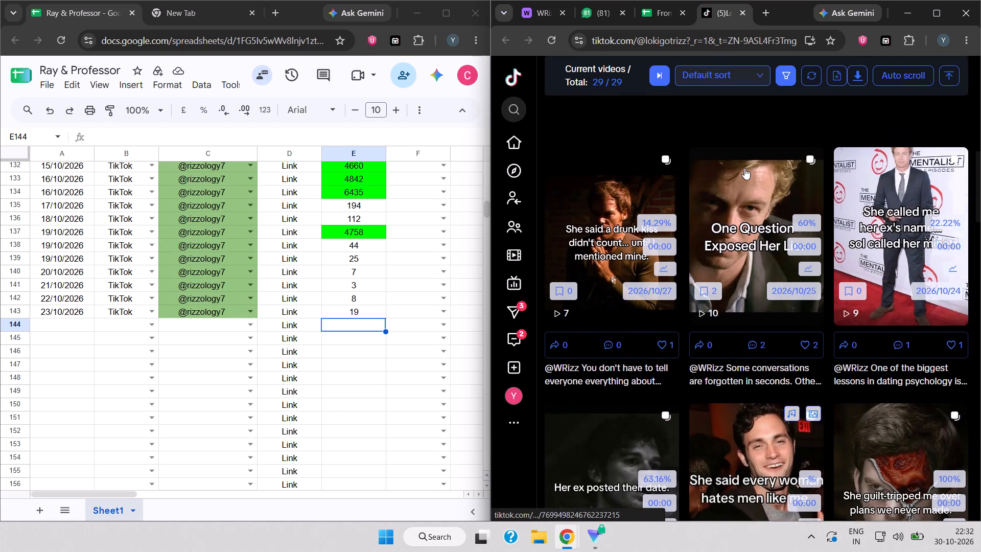
{"action": "scroll", "coordinate": [744, 168], "scroll_direction": "up", "scroll_amount": 1}
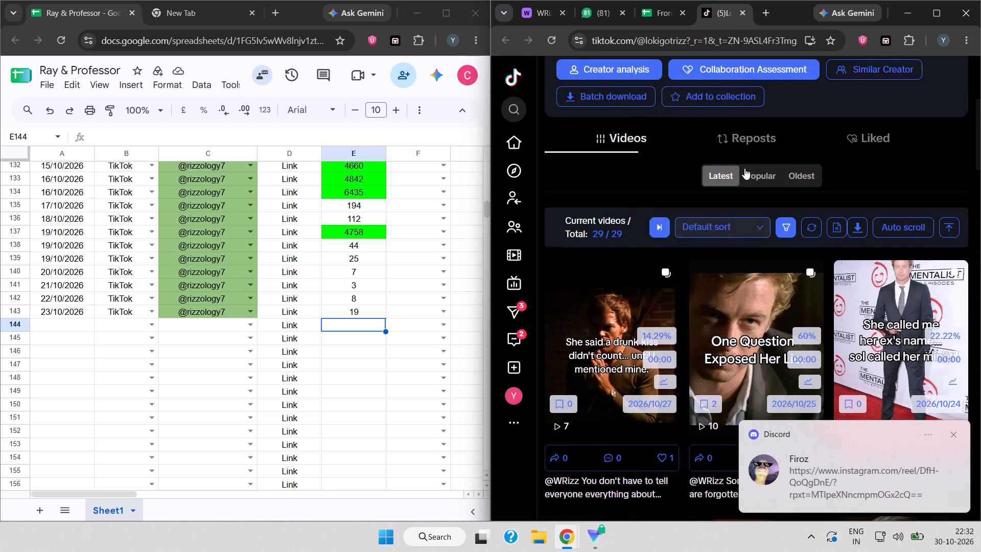
{"action": "scroll", "coordinate": [744, 168], "scroll_direction": "down", "scroll_amount": 2}
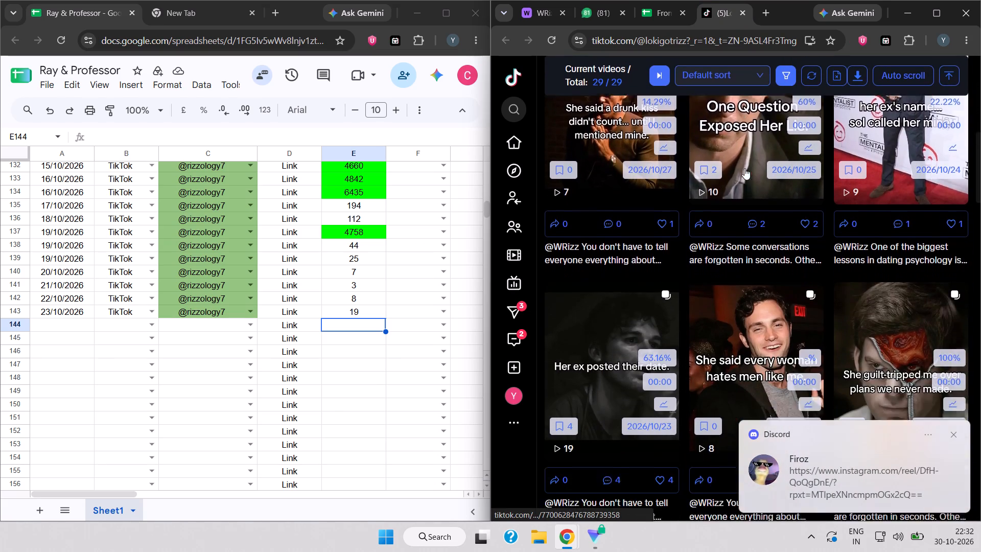
{"action": "scroll", "coordinate": [744, 168], "scroll_direction": "down", "scroll_amount": 5}
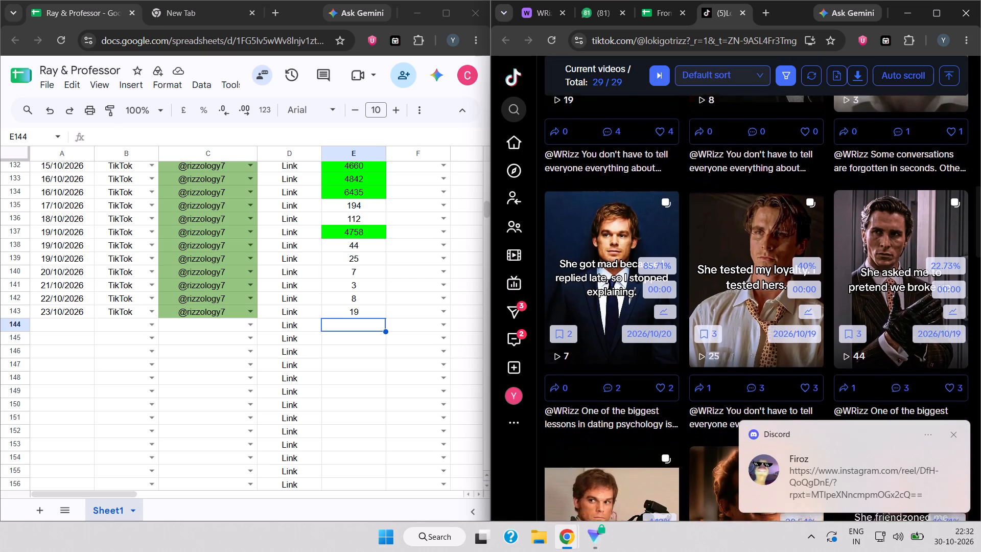
{"action": "scroll", "coordinate": [744, 168], "scroll_direction": "down", "scroll_amount": 2}
{"action": "scroll", "coordinate": [744, 168], "scroll_direction": "up", "scroll_amount": 2}
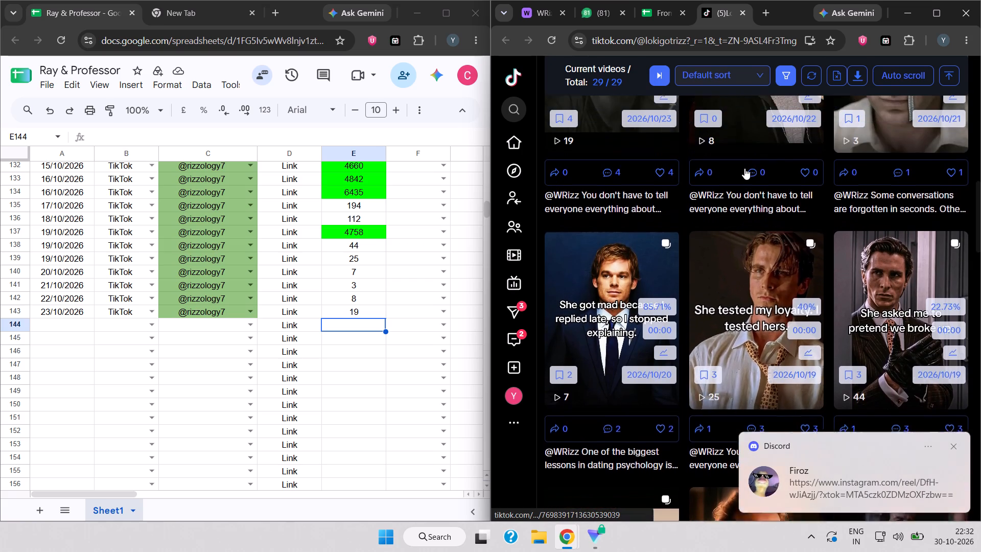
{"action": "scroll", "coordinate": [744, 168], "scroll_direction": "up", "scroll_amount": 3}
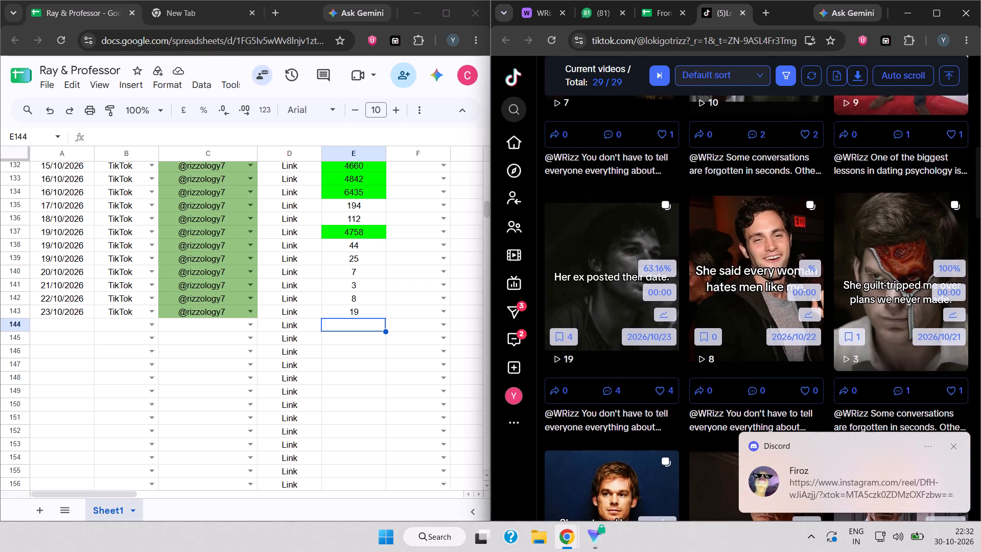
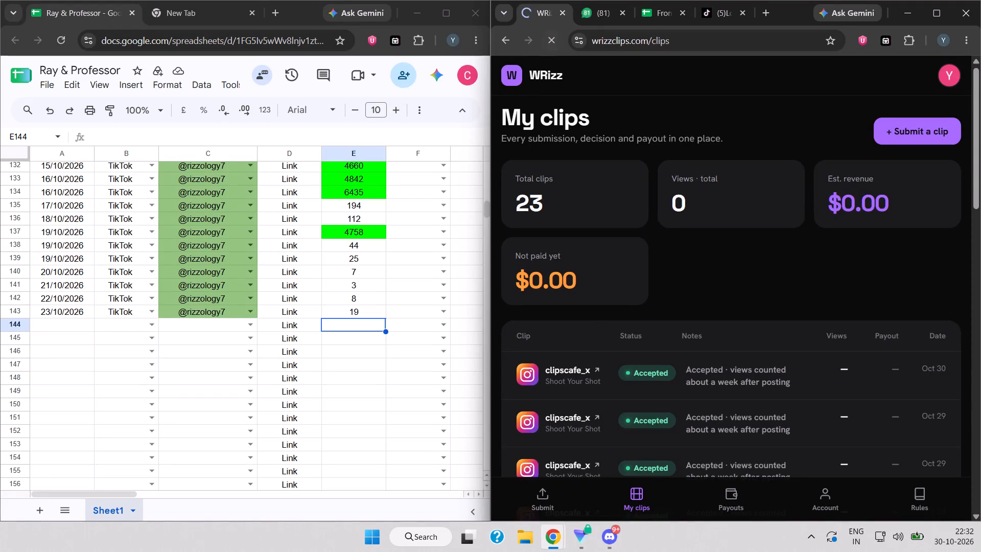
Review the statuses, notes and dates of the submitted clips on WRizz, through to the oldest entries.
{"action": "scroll", "coordinate": [587, 128], "scroll_direction": "down", "scroll_amount": 11}
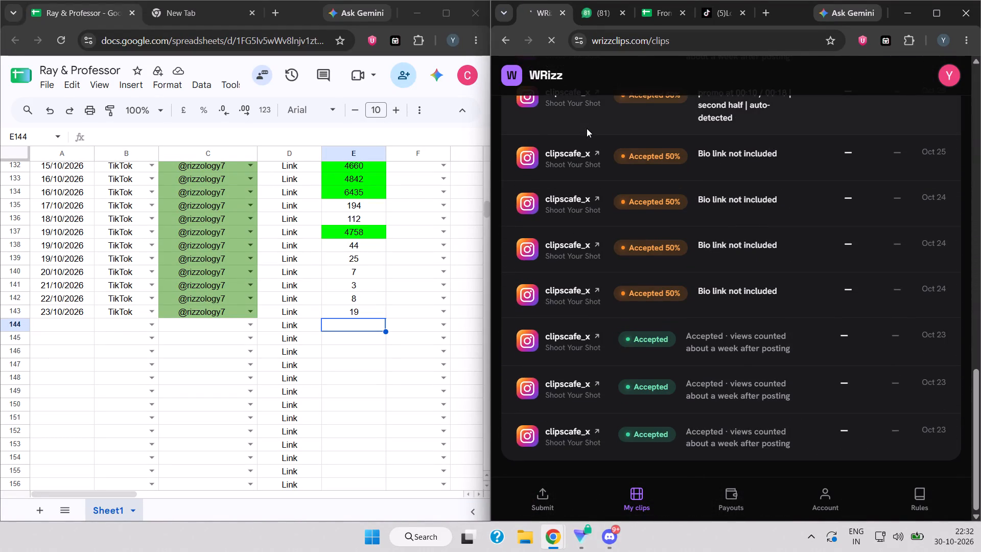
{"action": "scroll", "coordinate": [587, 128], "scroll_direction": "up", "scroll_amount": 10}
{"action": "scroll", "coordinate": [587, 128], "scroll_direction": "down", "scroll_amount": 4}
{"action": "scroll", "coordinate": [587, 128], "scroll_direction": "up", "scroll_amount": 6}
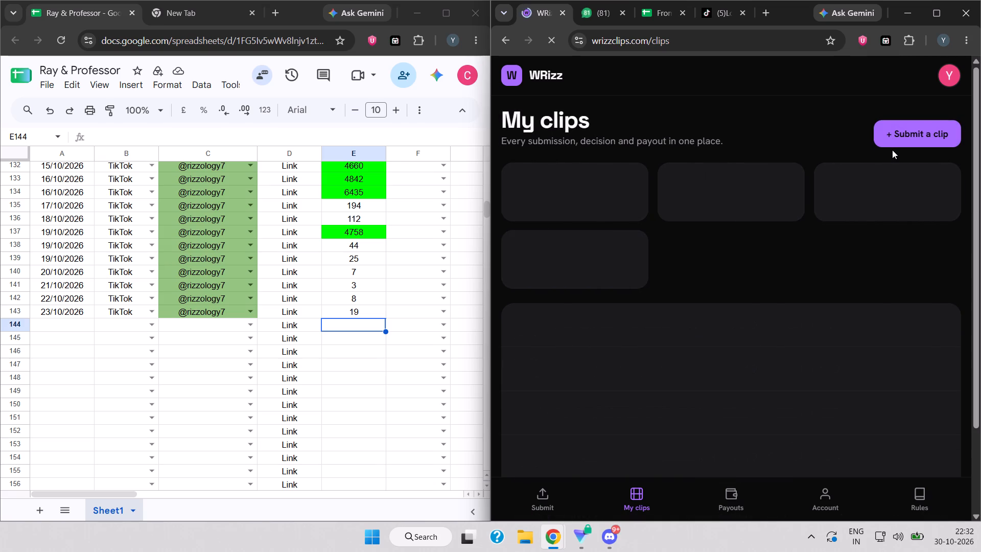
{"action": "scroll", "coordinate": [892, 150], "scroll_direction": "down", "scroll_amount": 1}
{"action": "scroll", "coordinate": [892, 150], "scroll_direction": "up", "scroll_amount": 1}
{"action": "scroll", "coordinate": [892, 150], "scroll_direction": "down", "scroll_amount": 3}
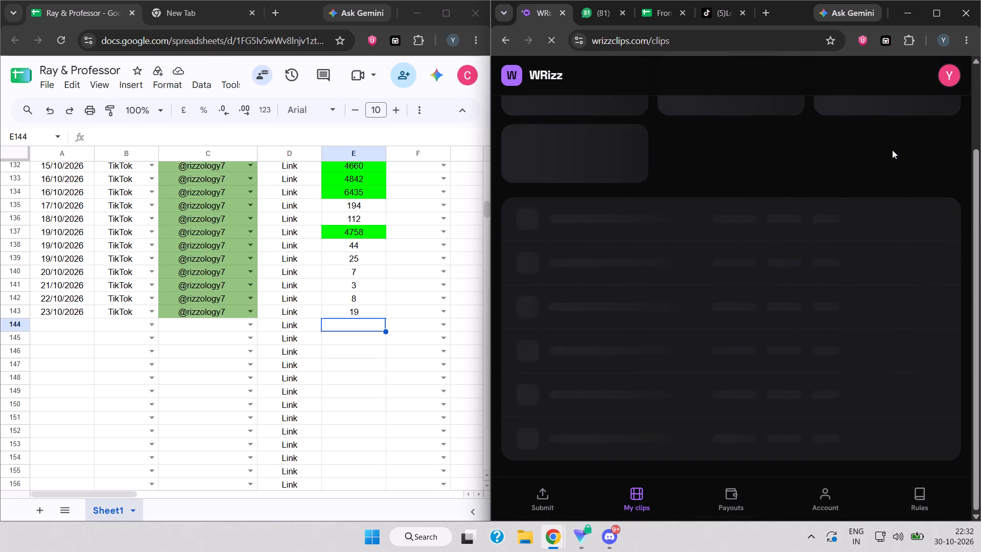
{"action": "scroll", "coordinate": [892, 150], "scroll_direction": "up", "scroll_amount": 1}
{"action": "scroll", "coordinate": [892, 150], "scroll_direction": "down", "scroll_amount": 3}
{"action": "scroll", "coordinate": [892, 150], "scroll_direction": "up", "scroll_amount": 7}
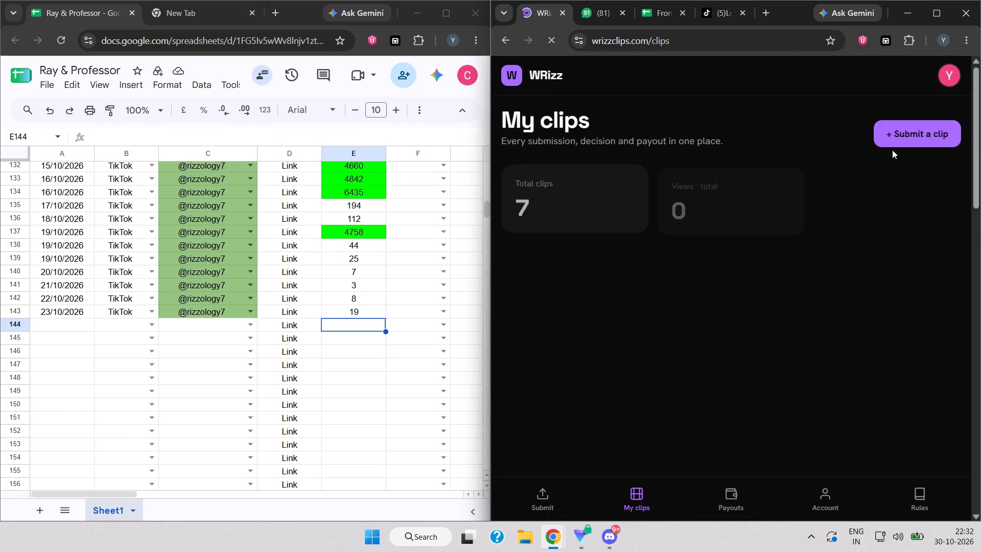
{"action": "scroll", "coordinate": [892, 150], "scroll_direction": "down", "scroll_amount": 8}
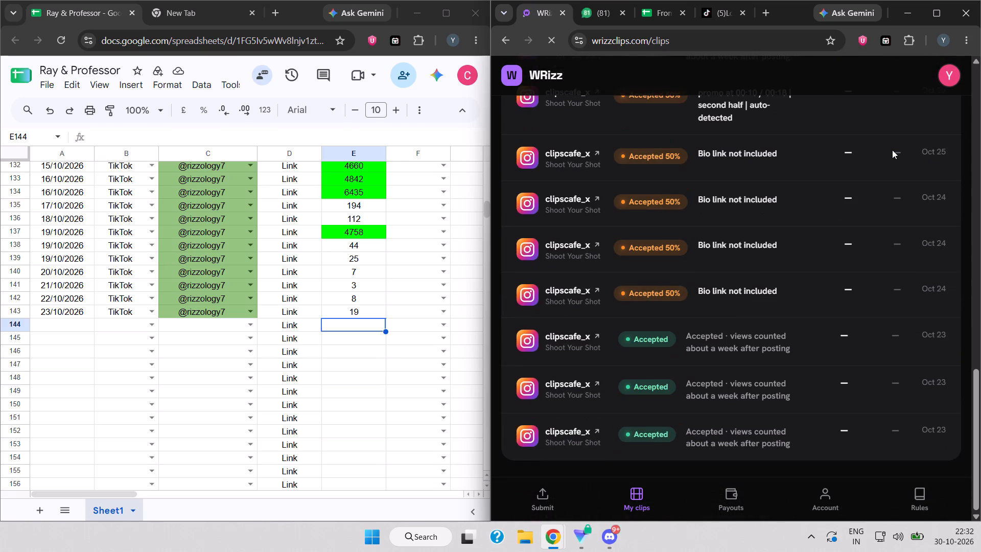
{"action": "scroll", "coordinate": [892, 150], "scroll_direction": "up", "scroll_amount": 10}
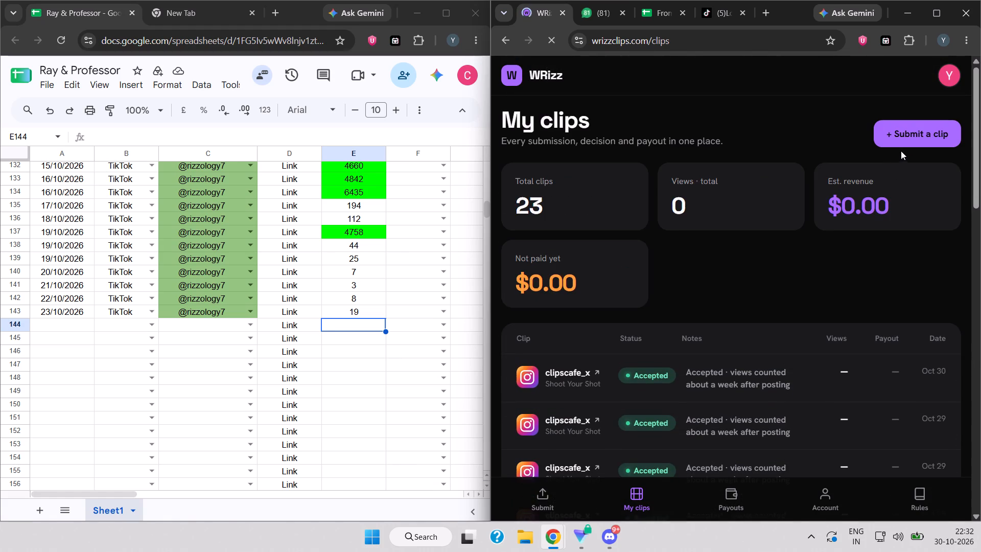
{"action": "left_click", "coordinate": [910, 127]}
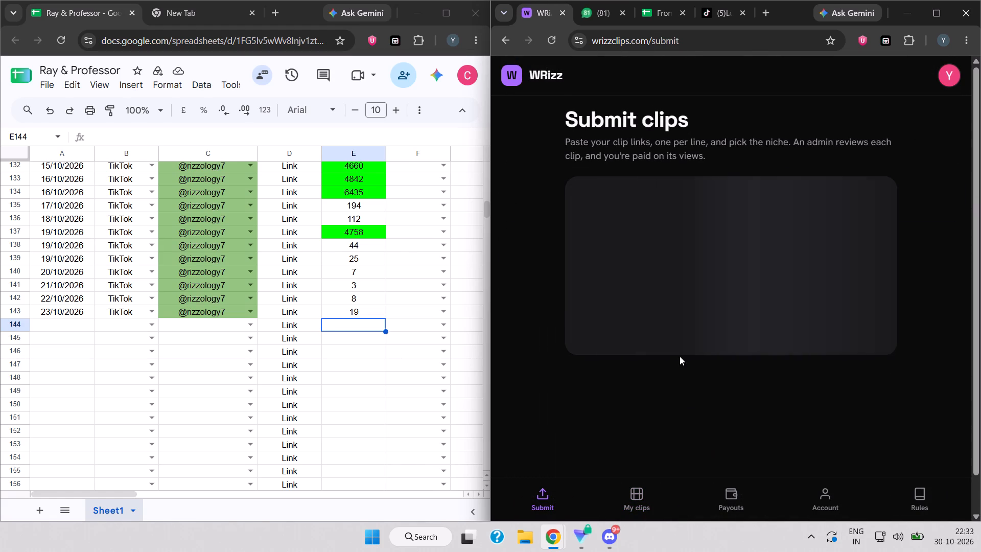
{"action": "scroll", "coordinate": [625, 459], "scroll_direction": "up", "scroll_amount": 1}
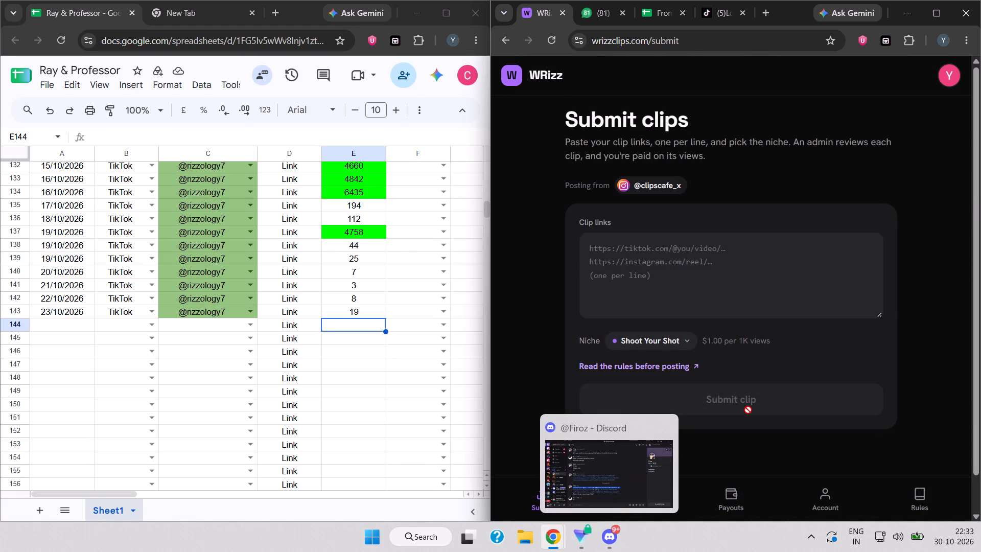
{"action": "left_click", "coordinate": [739, 301]}
{"action": "key", "text": "ctrl+v"}
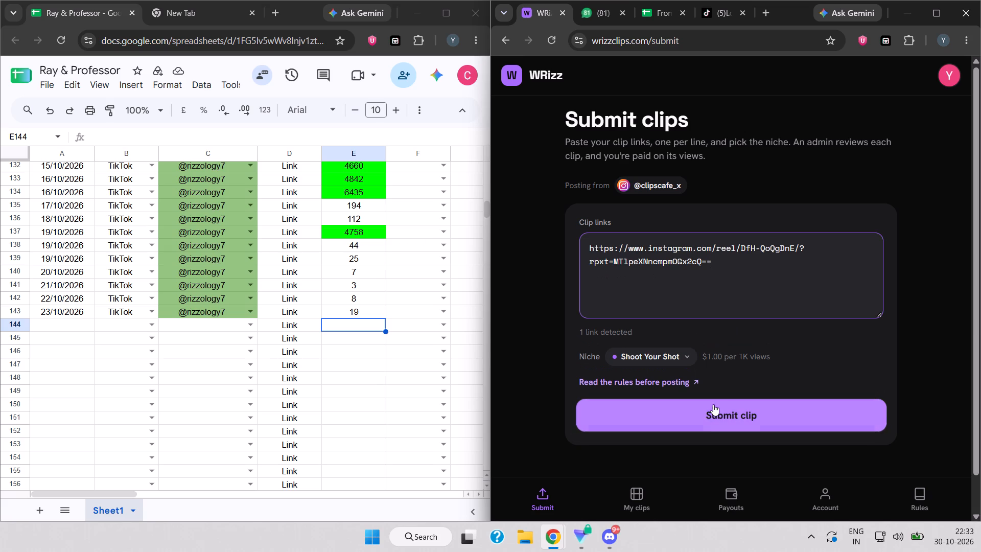
{"action": "left_click", "coordinate": [709, 411]}
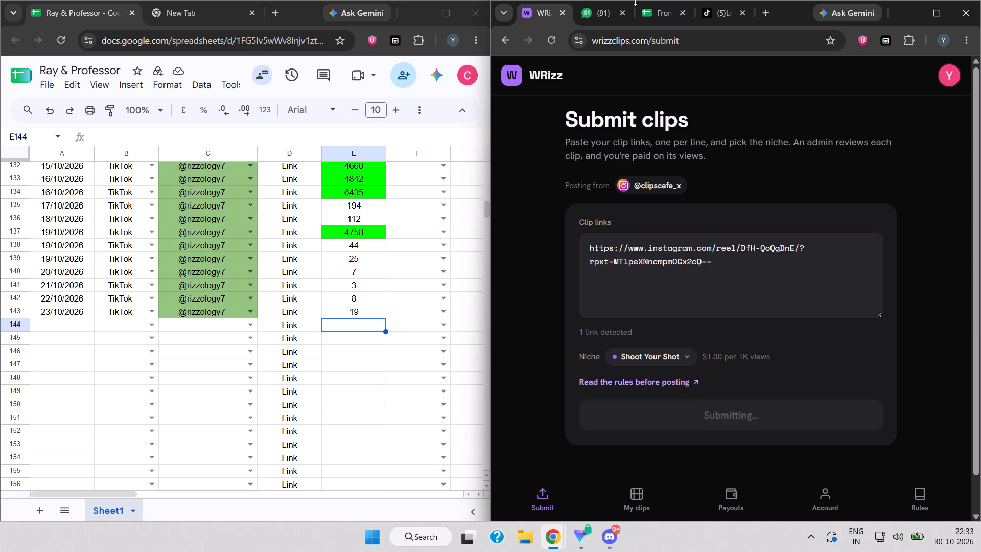
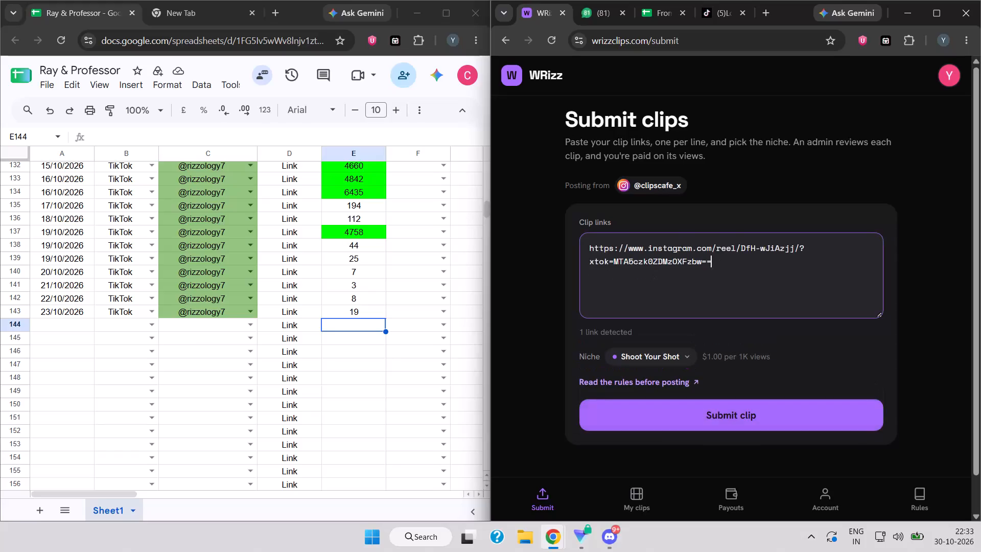
Submit the pasted Instagram reel link for review on WRizz under the Shoot Your Shot niche.
{"action": "left_click", "coordinate": [700, 403]}
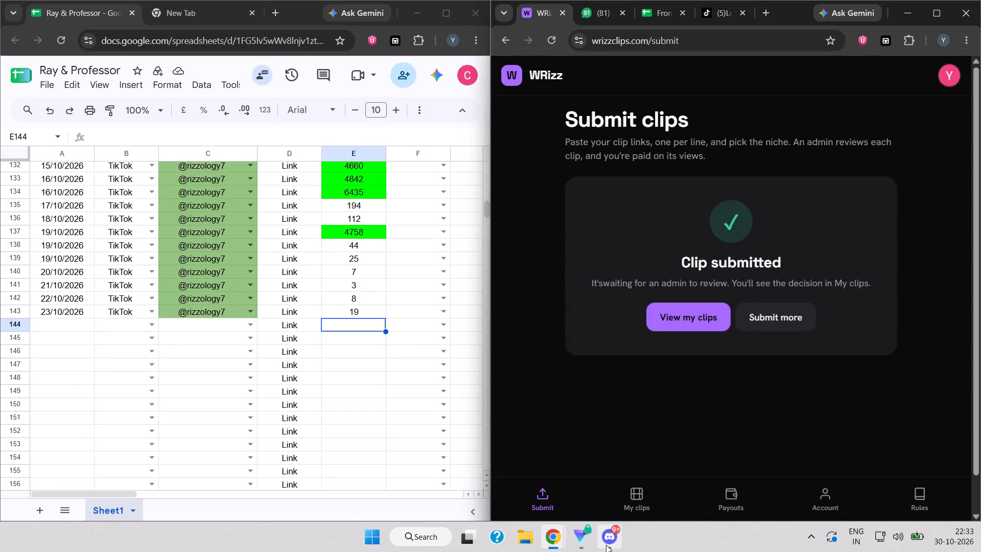
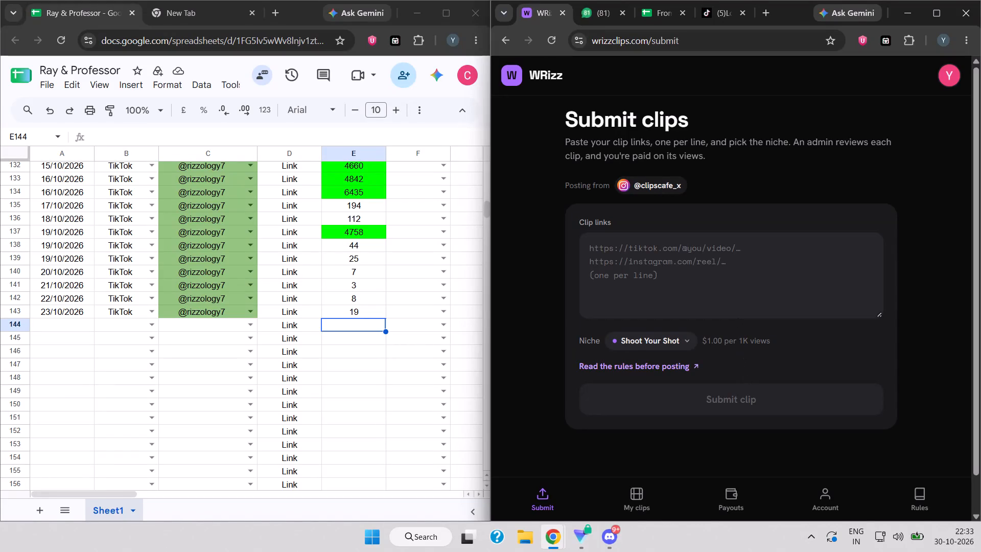
Submit the copied Instagram reel link as a clip in the Shoot Your Shot niche, and return to a blank submission form.
{"action": "left_click", "coordinate": [732, 247]}
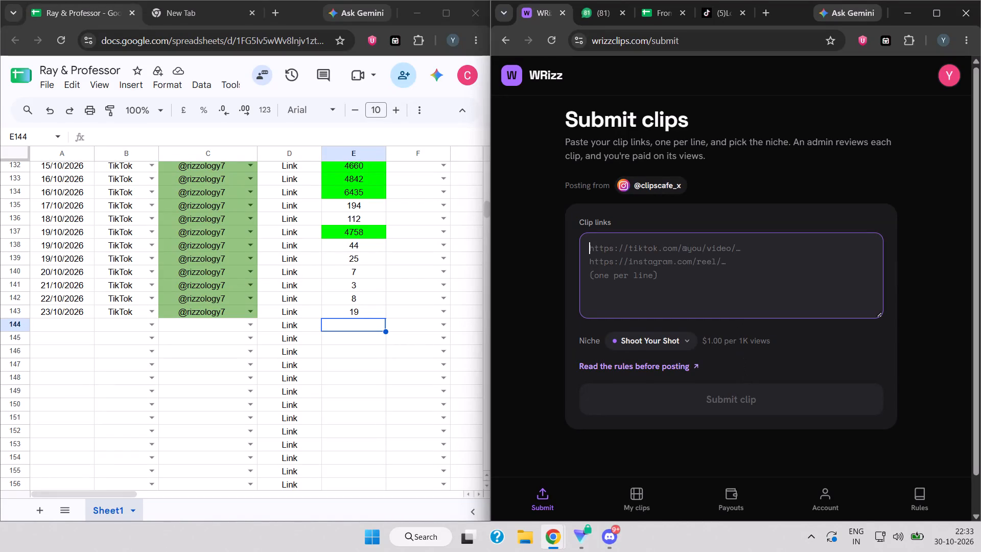
{"action": "key", "text": "ctrl+v"}
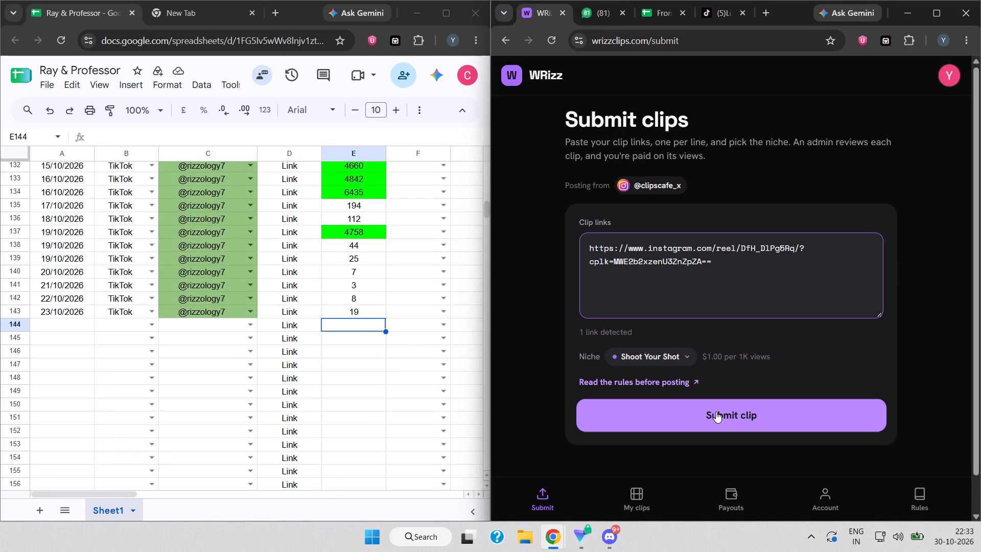
{"action": "left_click", "coordinate": [716, 411]}
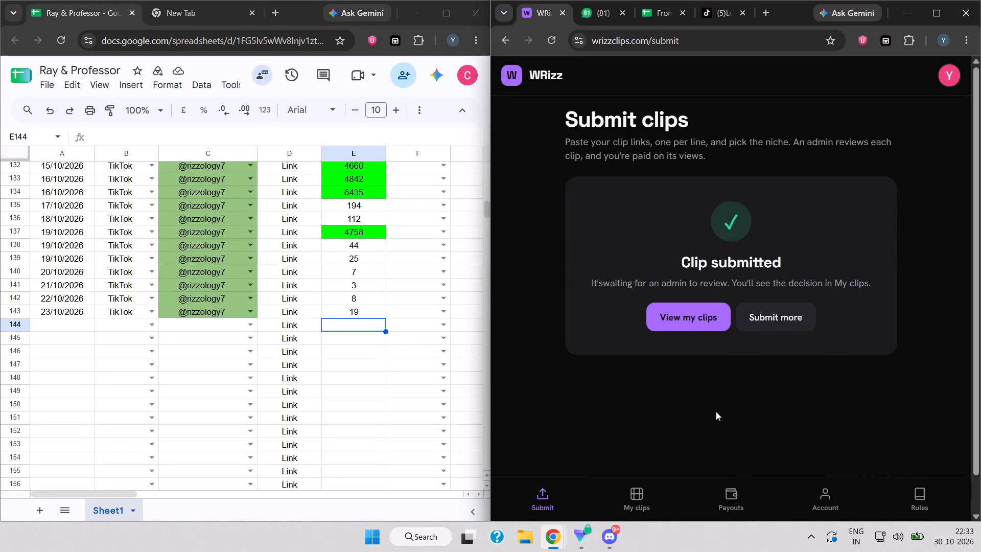
{"action": "left_click", "coordinate": [769, 310]}
Open the list of submitted clips and start a screen capture at its oldest entries, from Oct 23 to Oct 25.
{"action": "left_click", "coordinate": [633, 488]}
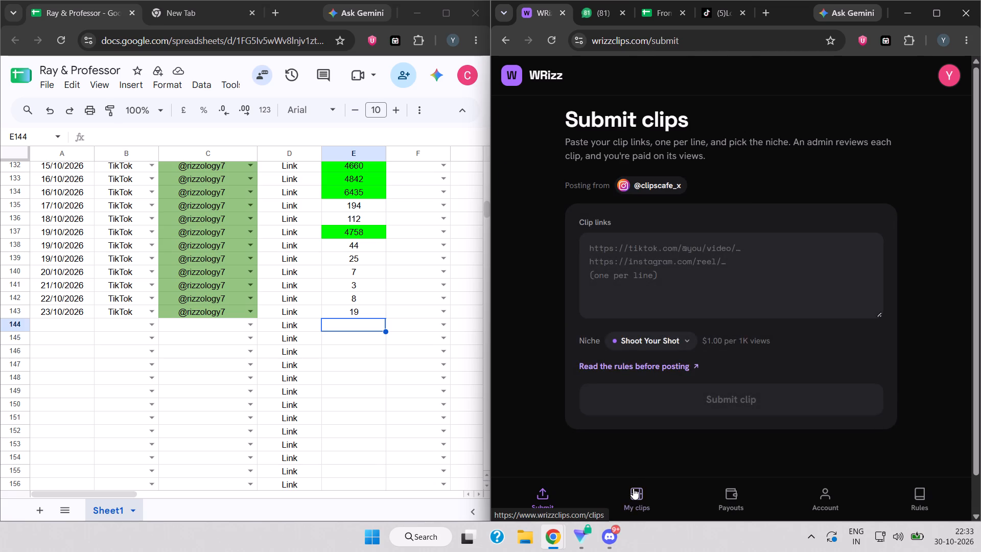
{"action": "scroll", "coordinate": [720, 404], "scroll_direction": "down", "scroll_amount": 1}
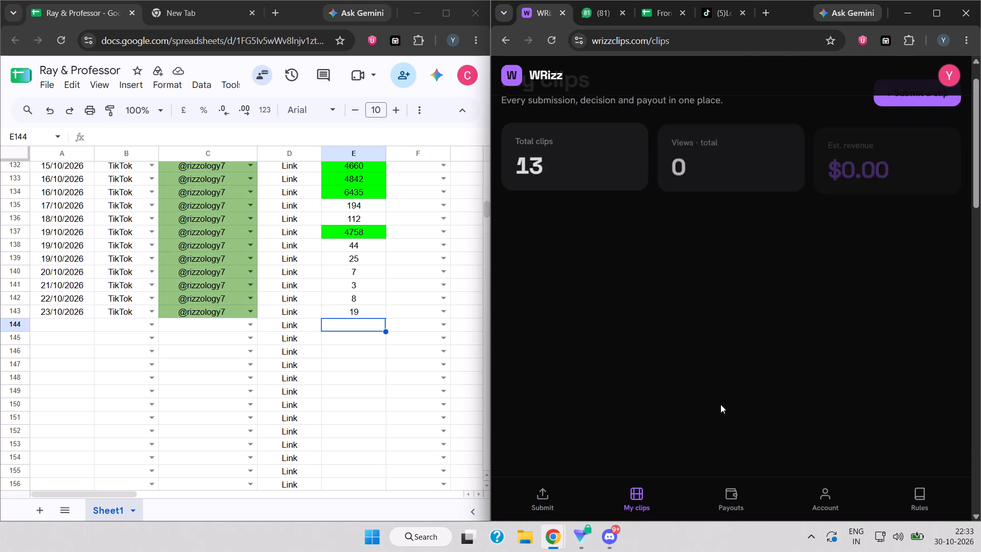
{"action": "scroll", "coordinate": [720, 404], "scroll_direction": "down", "scroll_amount": 8}
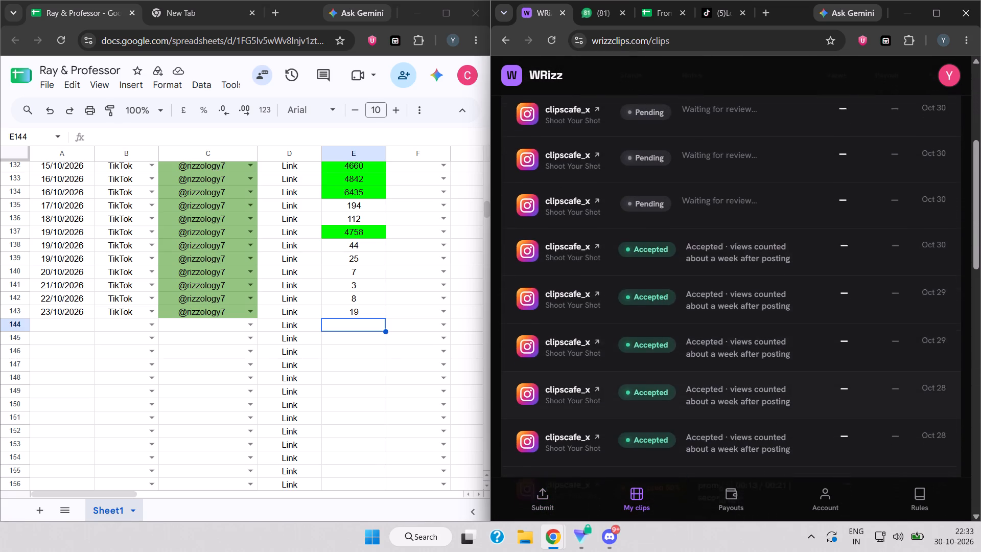
{"action": "scroll", "coordinate": [720, 404], "scroll_direction": "down", "scroll_amount": 11}
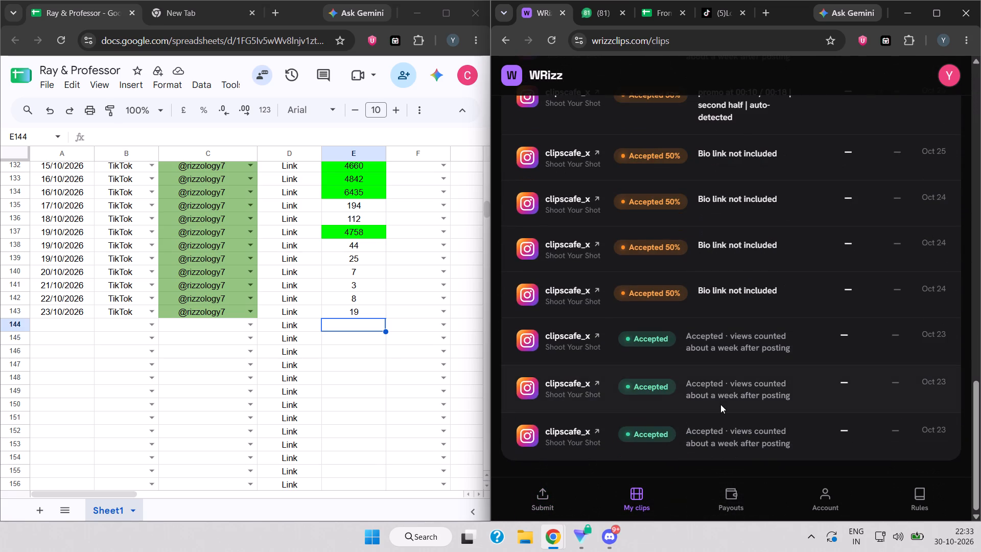
{"action": "key", "text": "Print"}
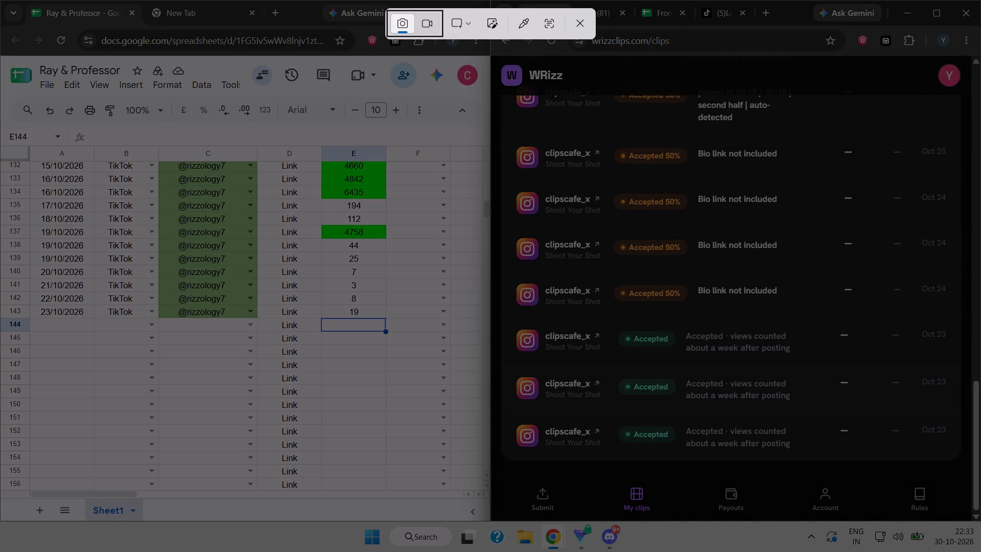
Capture a screenshot of the bottommost clipscafe_x clip entry on WRizz, covering its Accepted status, views note and Oct 23 date.
{"action": "left_click_drag", "start_coordinate": [509, 410], "coordinate": [870, 442]}
{"action": "scroll", "coordinate": [692, 441], "scroll_direction": "right", "scroll_amount": 1}
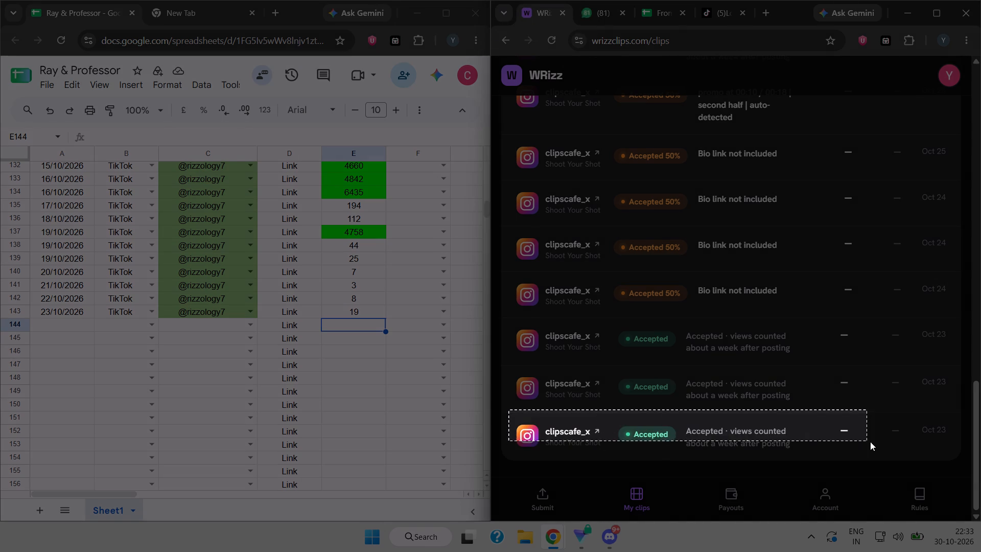
{"action": "scroll", "coordinate": [870, 442], "scroll_direction": "right", "scroll_amount": 1}
{"action": "left_click_drag", "start_coordinate": [870, 442], "coordinate": [980, 469]}
{"action": "scroll", "coordinate": [980, 468], "scroll_direction": "right", "scroll_amount": 1}
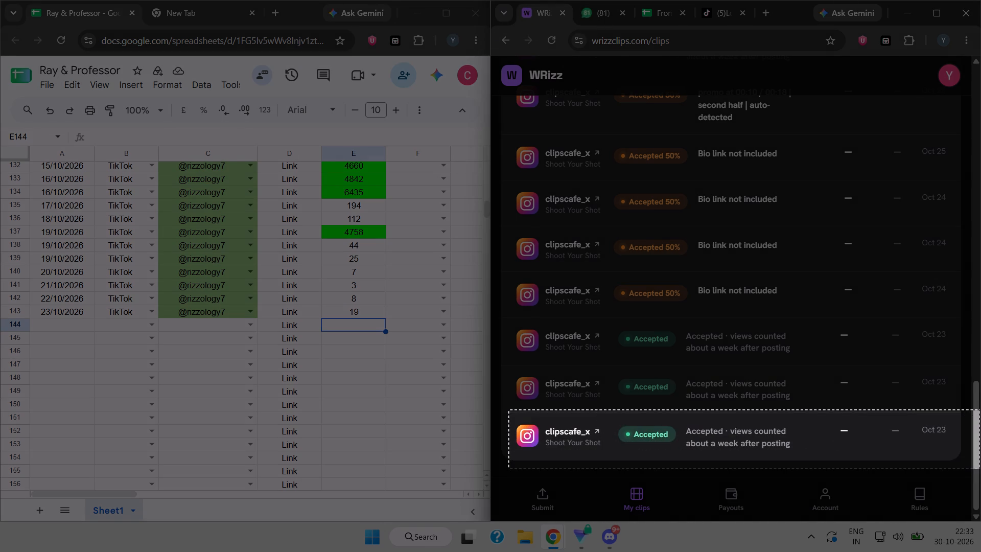
{"action": "scroll", "coordinate": [980, 469], "scroll_direction": "right", "scroll_amount": 1}
{"action": "left_click_drag", "start_coordinate": [980, 469], "coordinate": [967, 464]}
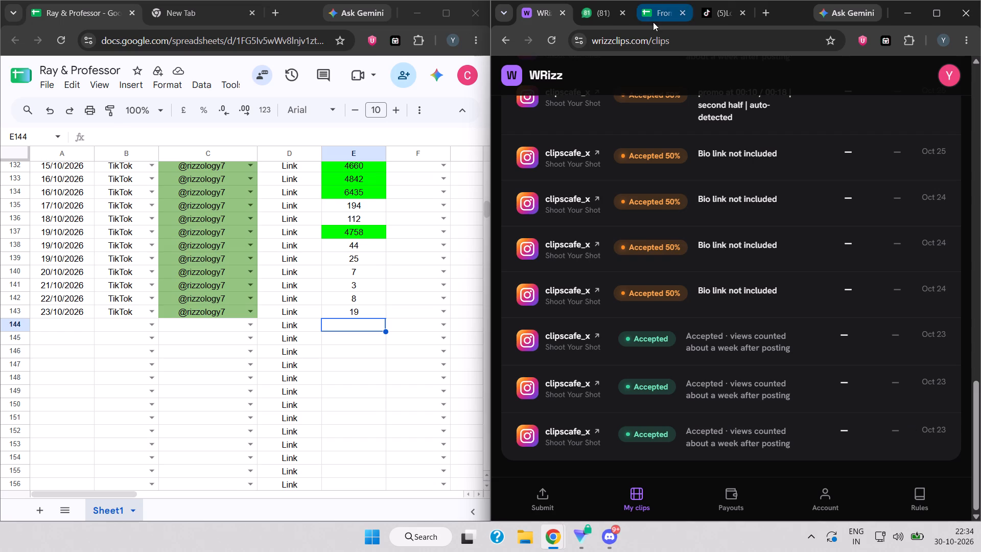
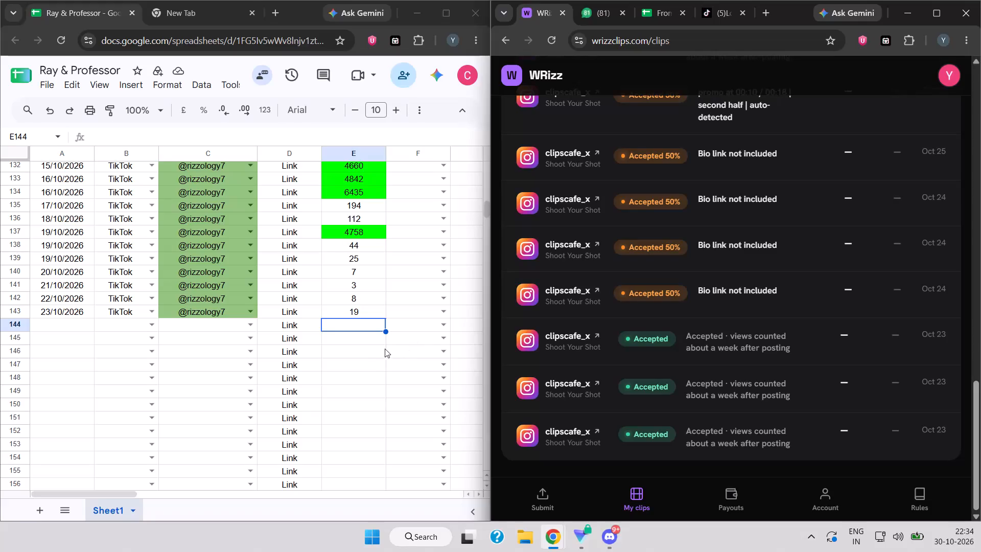
Look through the spreadsheet's logged TikTok rows, checking the page names, reel links and 7-day views.
{"action": "scroll", "coordinate": [416, 287], "scroll_direction": "up", "scroll_amount": 5}
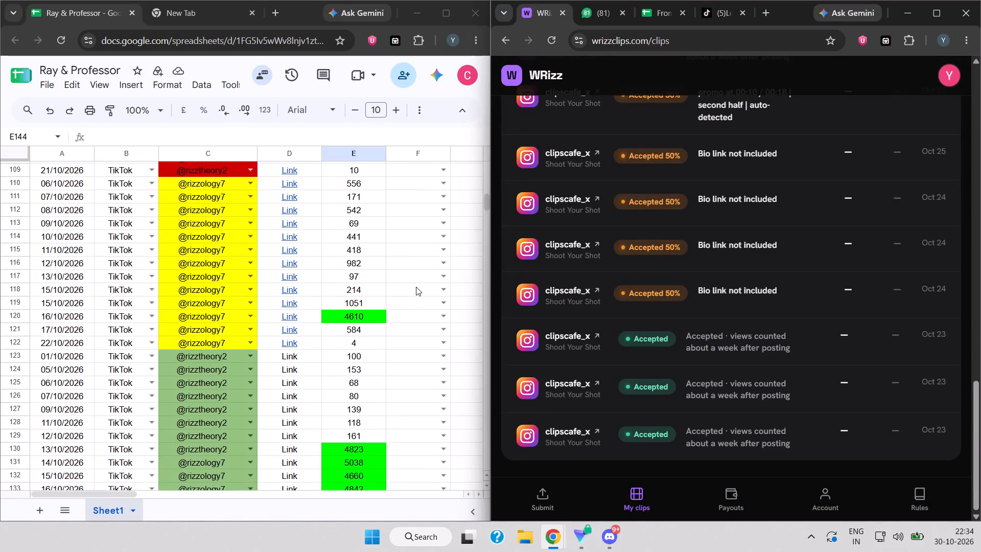
{"action": "scroll", "coordinate": [416, 287], "scroll_direction": "up", "scroll_amount": 9}
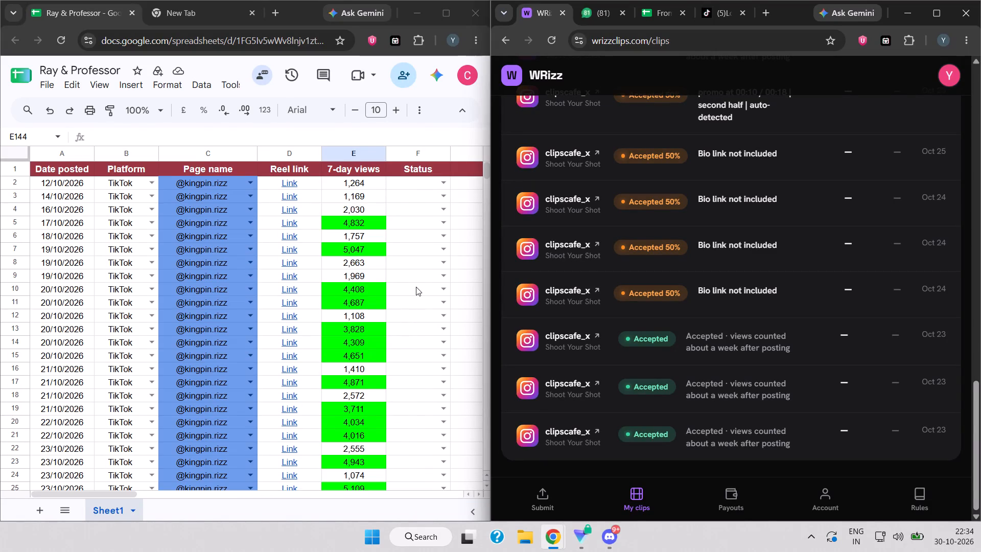
{"action": "scroll", "coordinate": [416, 287], "scroll_direction": "down", "scroll_amount": 13}
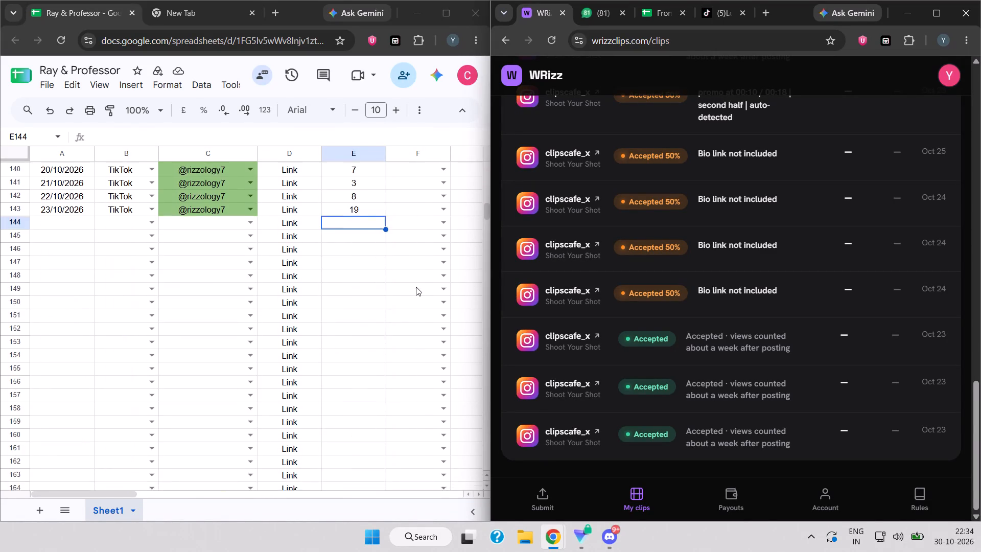
{"action": "scroll", "coordinate": [416, 287], "scroll_direction": "down", "scroll_amount": 3}
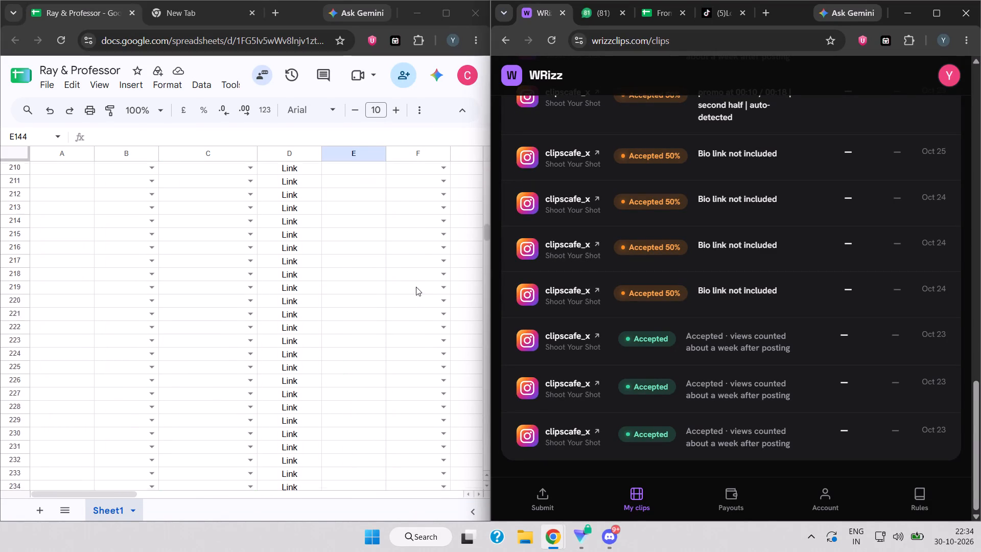
{"action": "scroll", "coordinate": [416, 287], "scroll_direction": "down", "scroll_amount": 13}
{"action": "scroll", "coordinate": [416, 287], "scroll_direction": "up", "scroll_amount": 7}
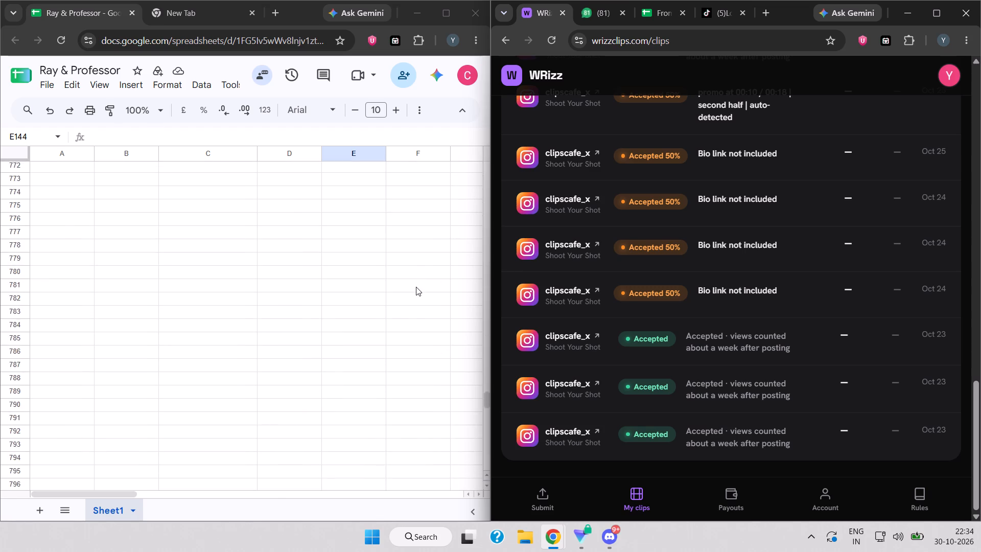
{"action": "scroll", "coordinate": [416, 287], "scroll_direction": "up", "scroll_amount": 16}
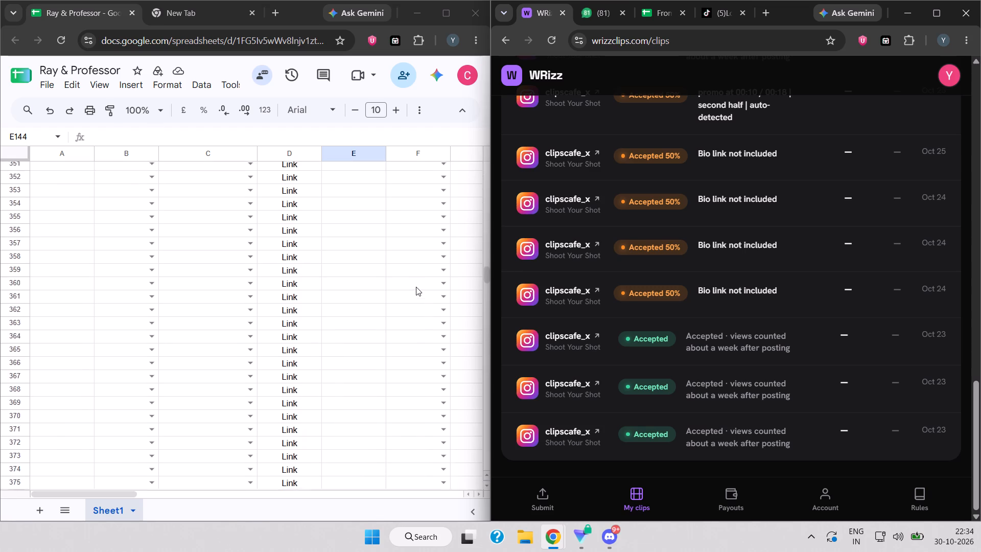
{"action": "scroll", "coordinate": [416, 287], "scroll_direction": "up", "scroll_amount": 8}
{"action": "scroll", "coordinate": [416, 287], "scroll_direction": "down", "scroll_amount": 6}
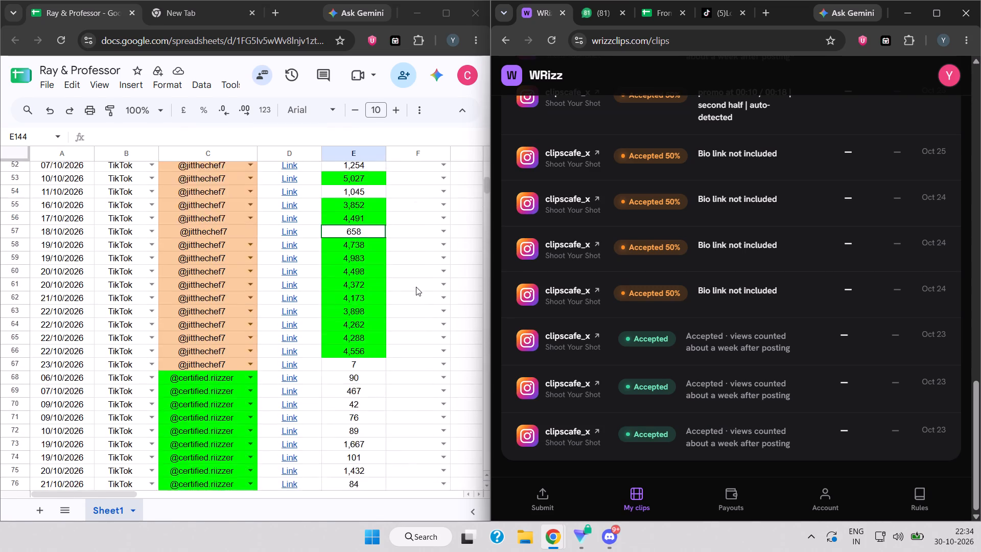
{"action": "scroll", "coordinate": [416, 287], "scroll_direction": "down", "scroll_amount": 7}
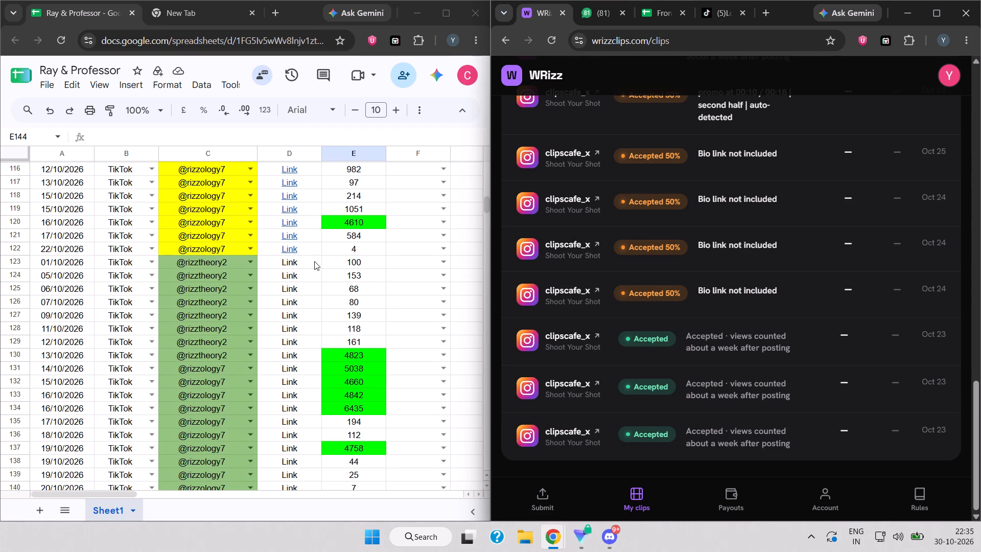
{"action": "left_click", "coordinate": [714, 12]}
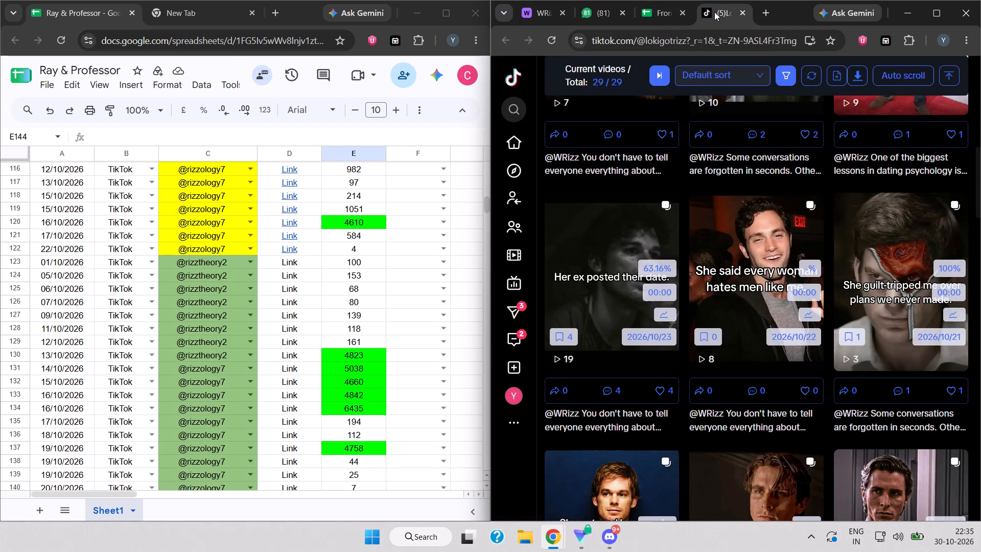
{"action": "scroll", "coordinate": [687, 286], "scroll_direction": "down", "scroll_amount": 4}
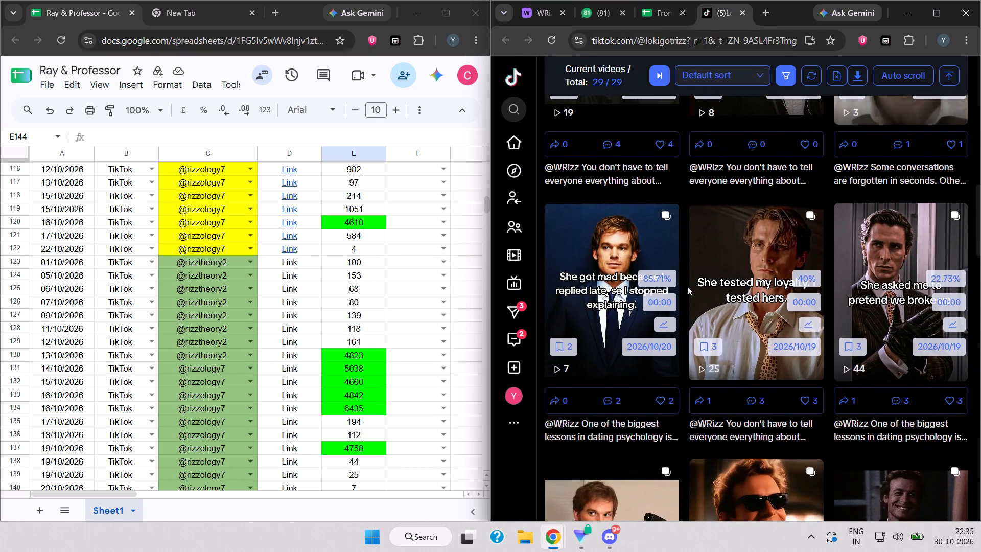
{"action": "scroll", "coordinate": [687, 286], "scroll_direction": "down", "scroll_amount": 5}
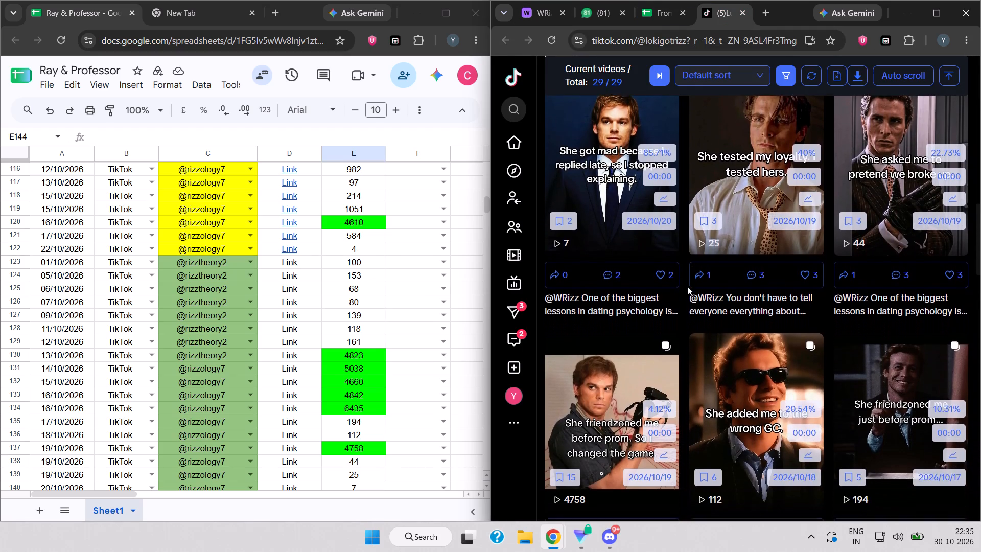
{"action": "scroll", "coordinate": [687, 286], "scroll_direction": "down", "scroll_amount": 6}
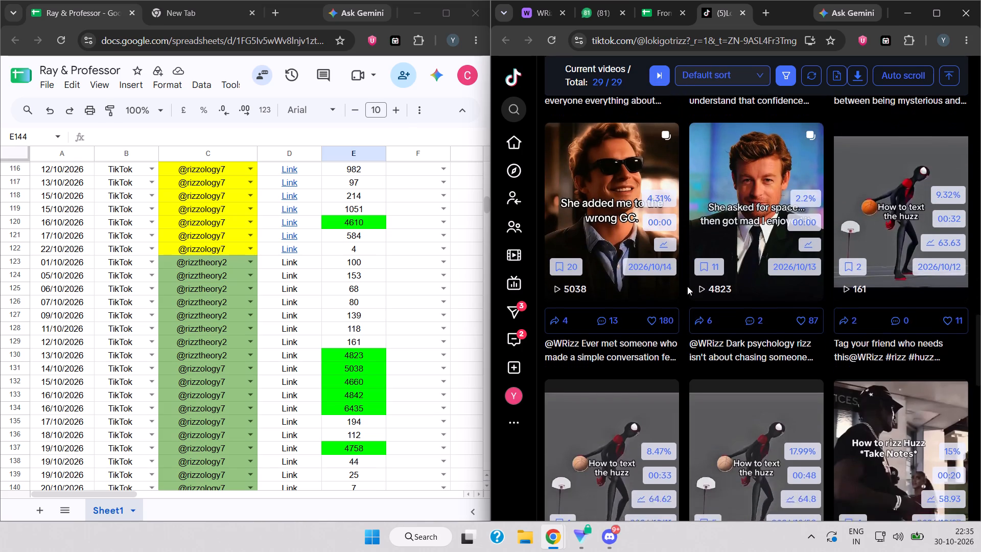
{"action": "scroll", "coordinate": [687, 286], "scroll_direction": "down", "scroll_amount": 5}
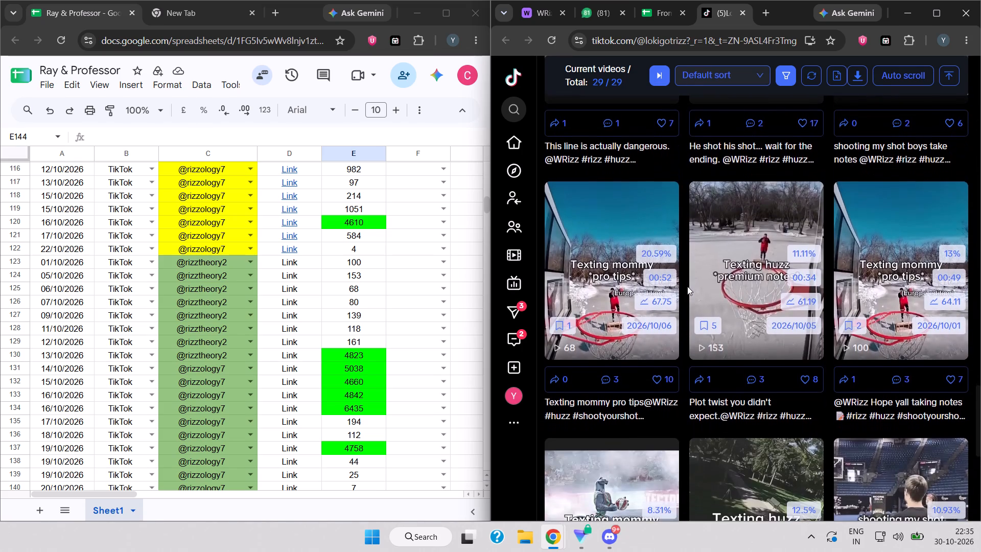
{"action": "left_click", "coordinate": [878, 288]}
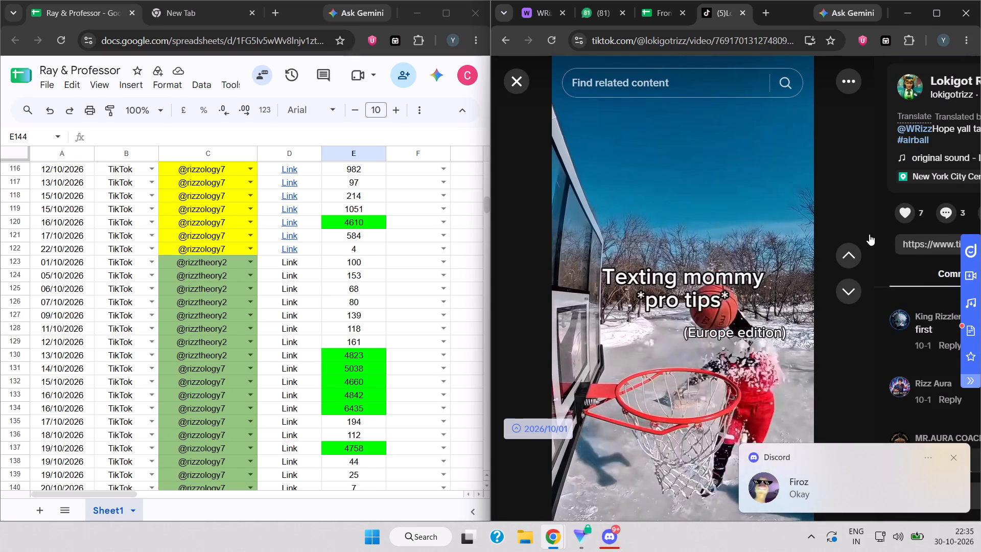
{"action": "left_click", "coordinate": [938, 17]}
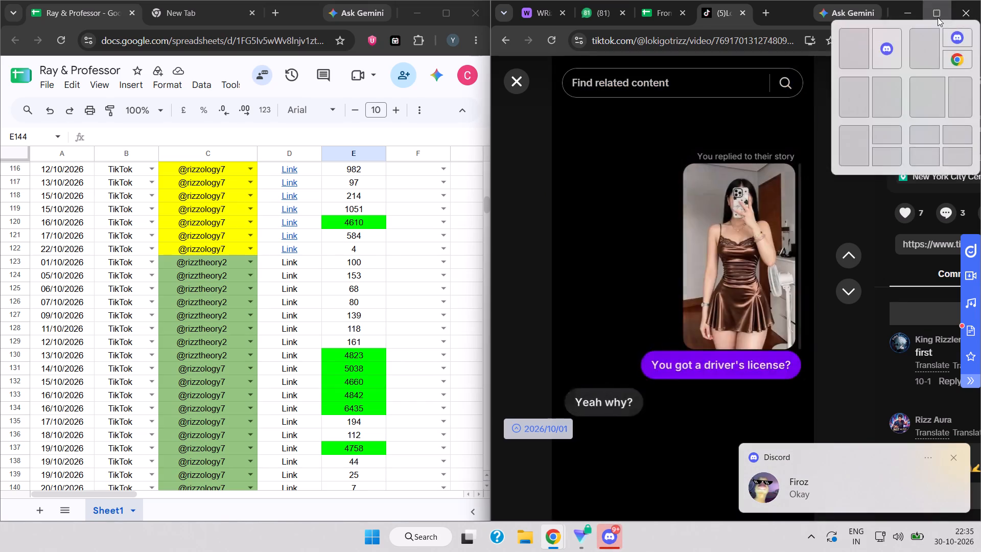
{"action": "left_click", "coordinate": [926, 248]}
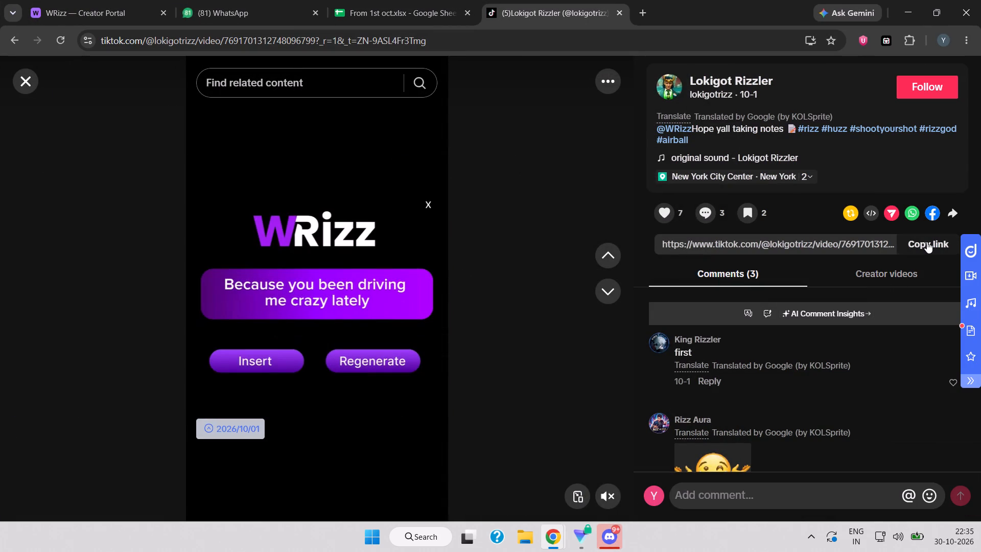
{"action": "left_click", "coordinate": [927, 242]}
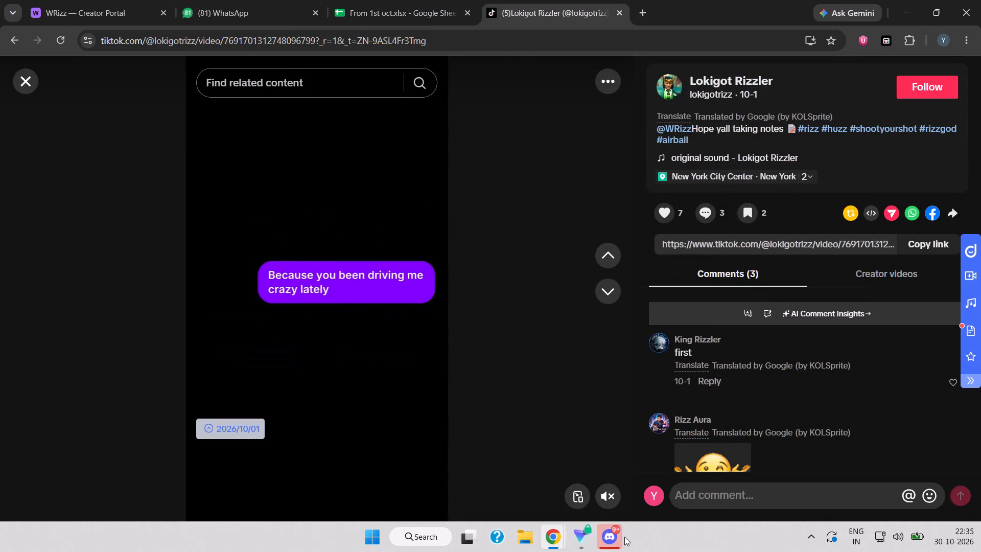
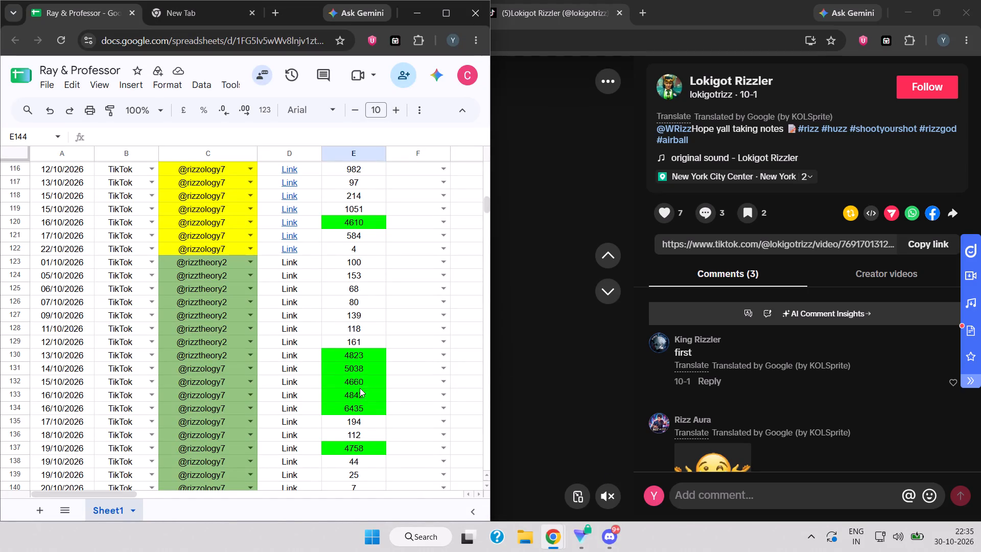
Insert the copied 2026/10/01 video URL as the hyperlink of the Link text in cell D123.
{"action": "right_click", "coordinate": [306, 261]}
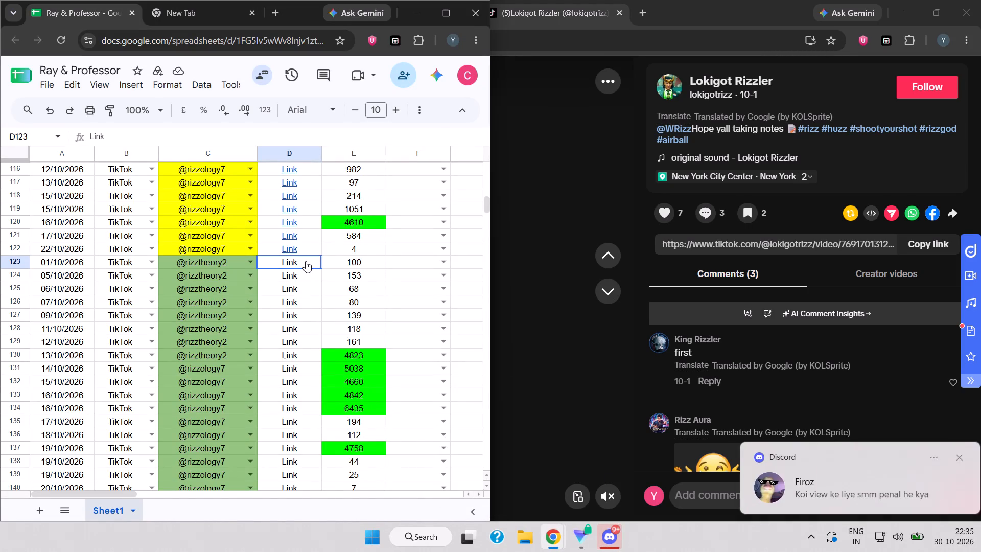
{"action": "left_click", "coordinate": [314, 488]}
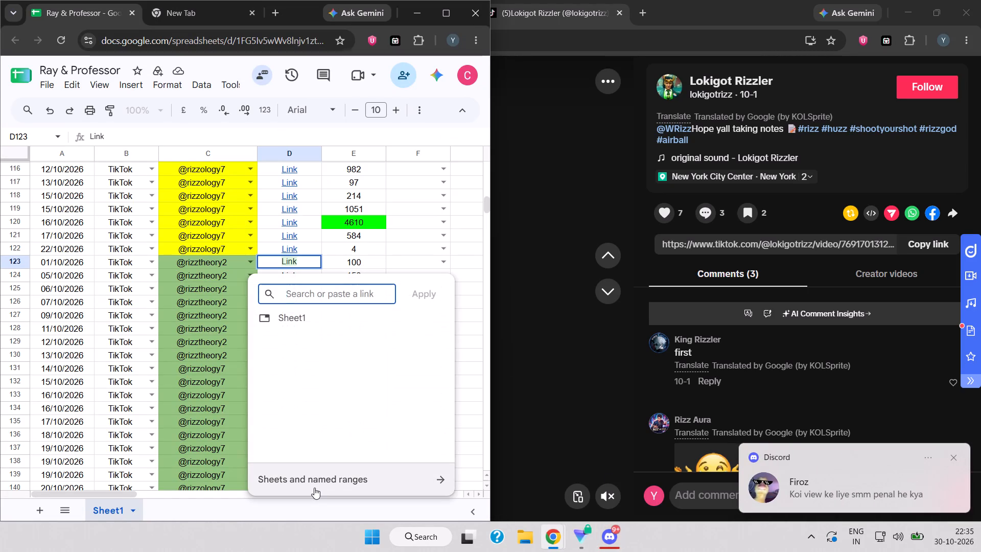
{"action": "key", "text": "ctrl+v"}
{"action": "left_click", "coordinate": [427, 291]}
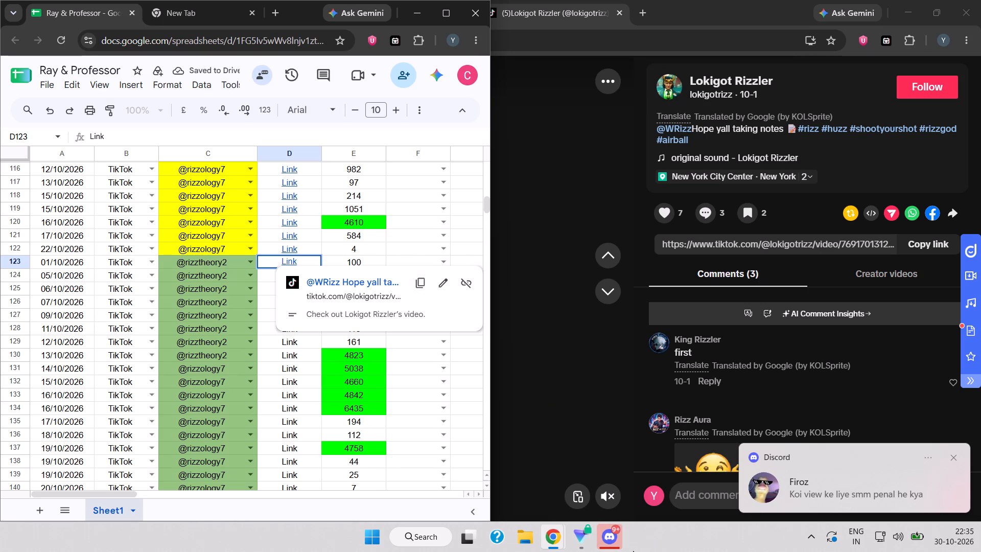
{"action": "left_click", "coordinate": [646, 550]}
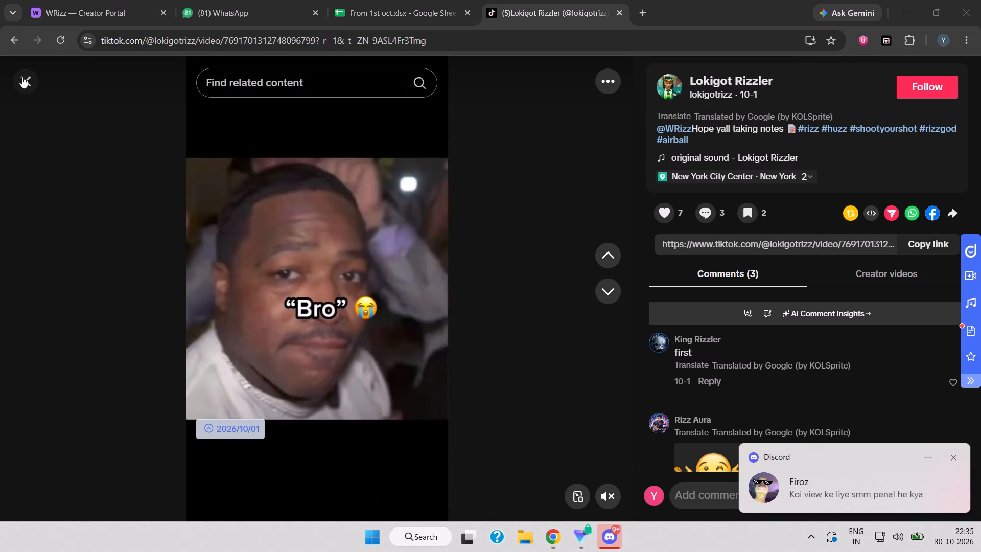
{"action": "left_click", "coordinate": [22, 77]}
{"action": "scroll", "coordinate": [680, 188], "scroll_direction": "up", "scroll_amount": 2}
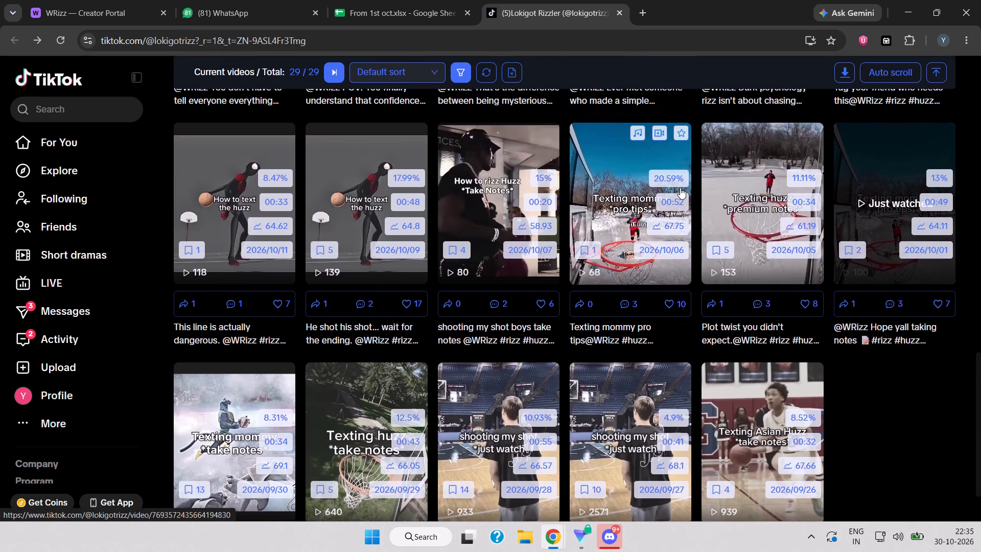
{"action": "left_click", "coordinate": [757, 197]}
{"action": "left_click", "coordinate": [920, 234]}
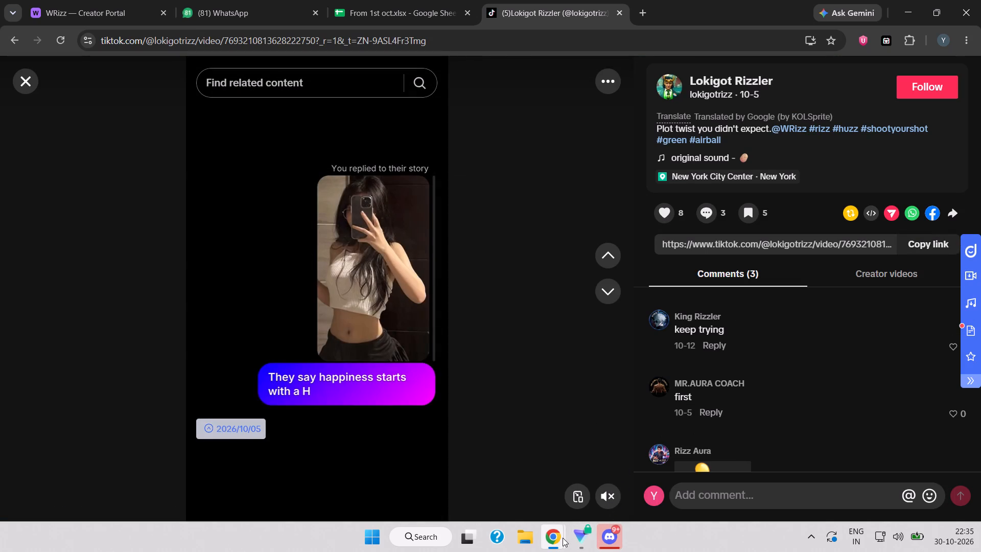
{"action": "left_click", "coordinate": [610, 476]}
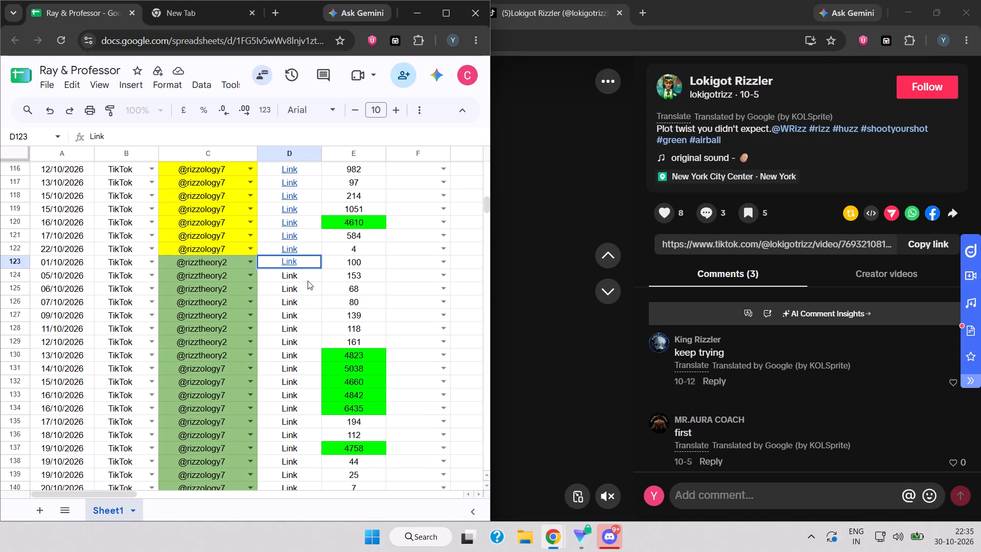
{"action": "right_click", "coordinate": [304, 277]}
{"action": "left_click", "coordinate": [331, 490]}
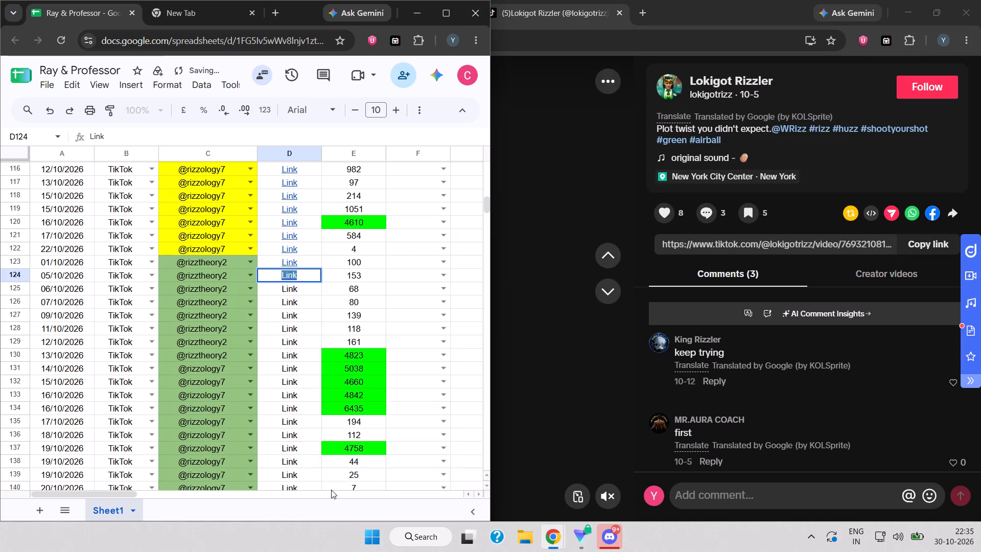
{"action": "key", "text": "ctrl+v"}
{"action": "left_click", "coordinate": [420, 308]}
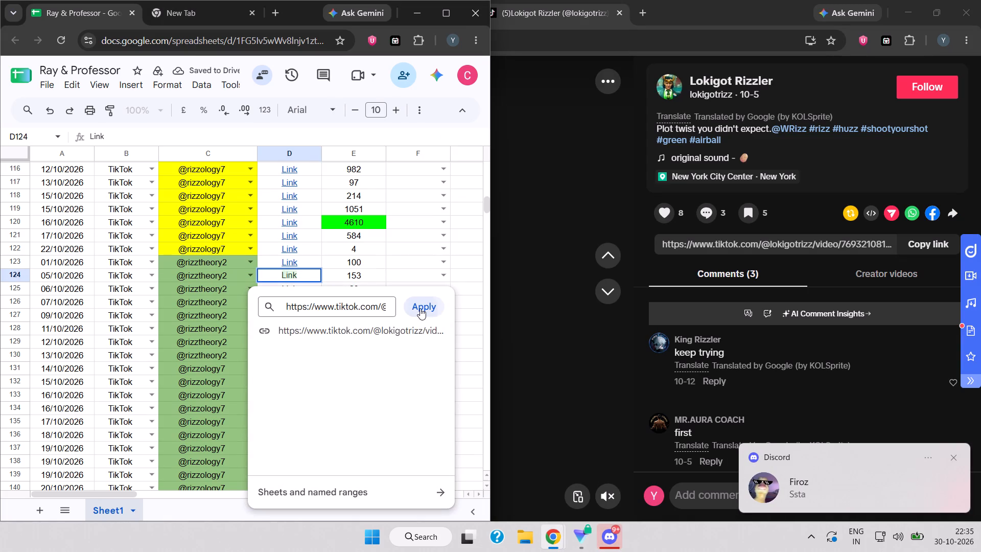
Copy the link of lokigotrizz's 2026/10/06 TikTok video and insert it as the hyperlink in spreadsheet cell D125.
{"action": "left_click", "coordinate": [692, 21]}
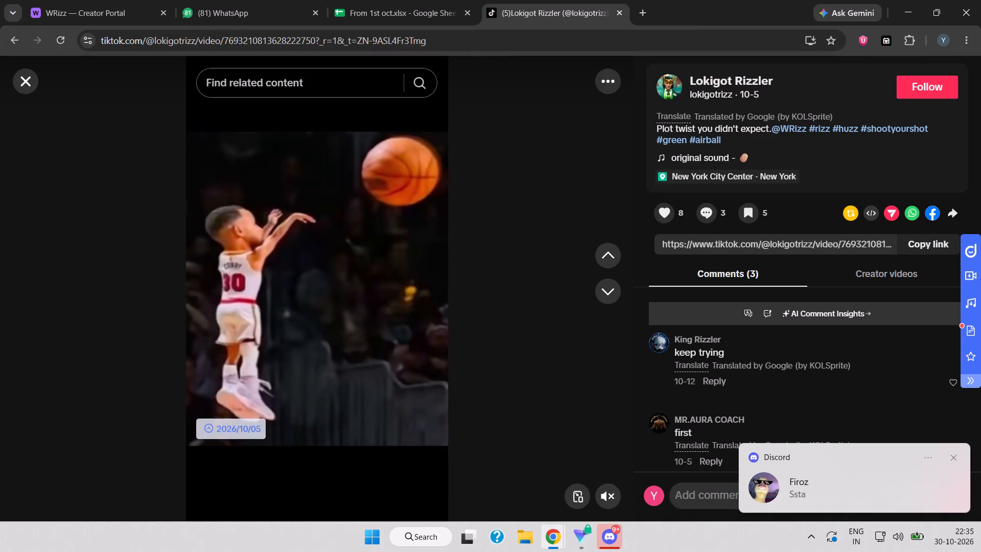
{"action": "left_click", "coordinate": [14, 85]}
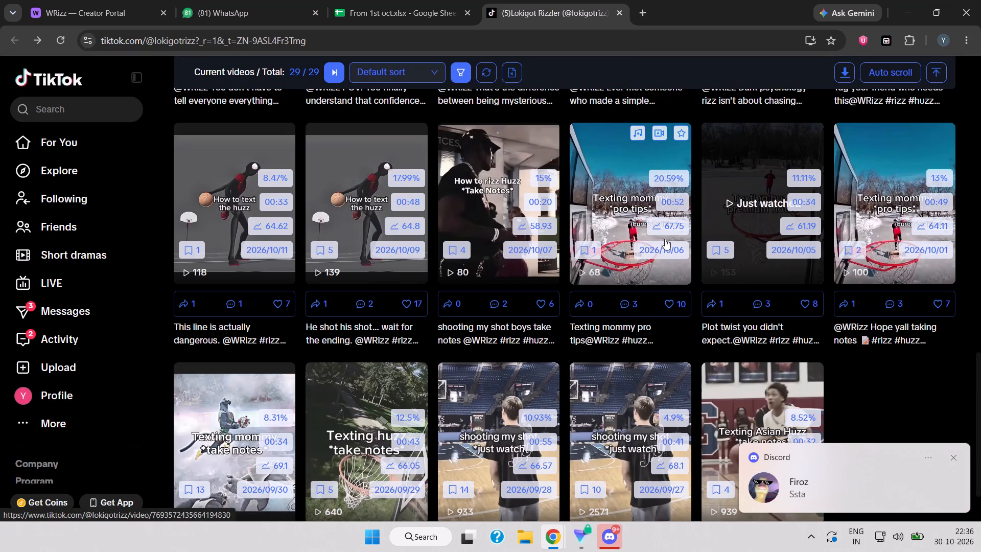
{"action": "left_click", "coordinate": [606, 216]}
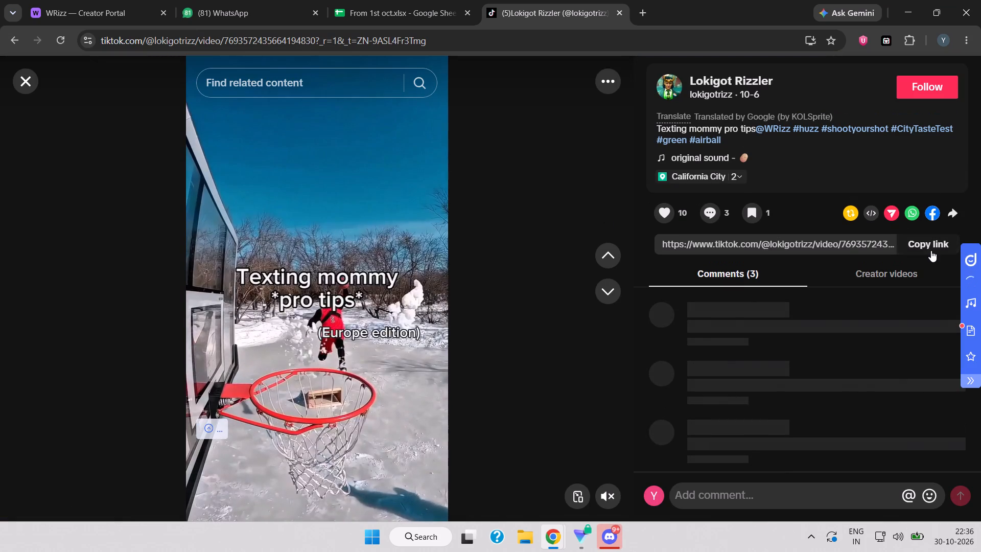
{"action": "left_click", "coordinate": [931, 250]}
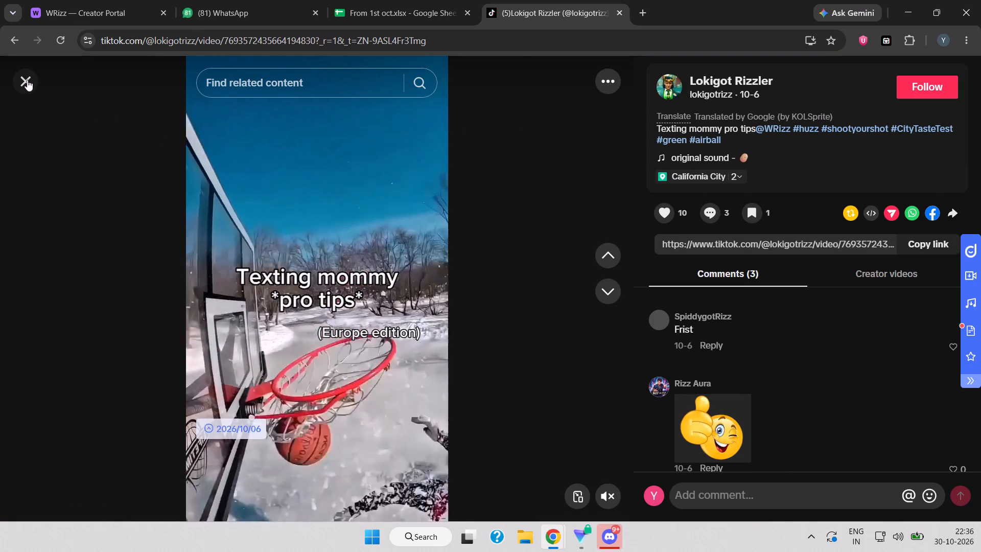
{"action": "left_click", "coordinate": [27, 80]}
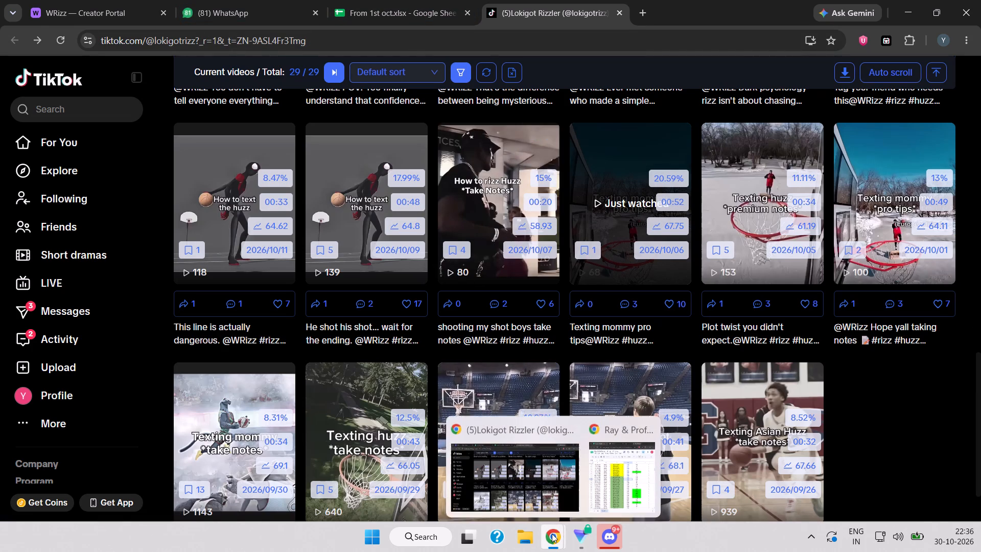
{"action": "left_click", "coordinate": [611, 484]}
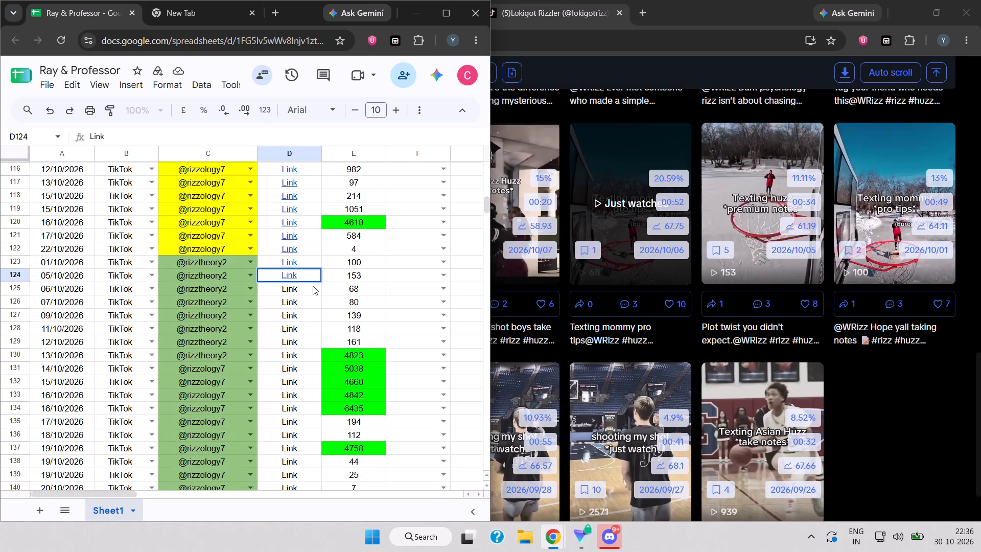
{"action": "right_click", "coordinate": [306, 288]}
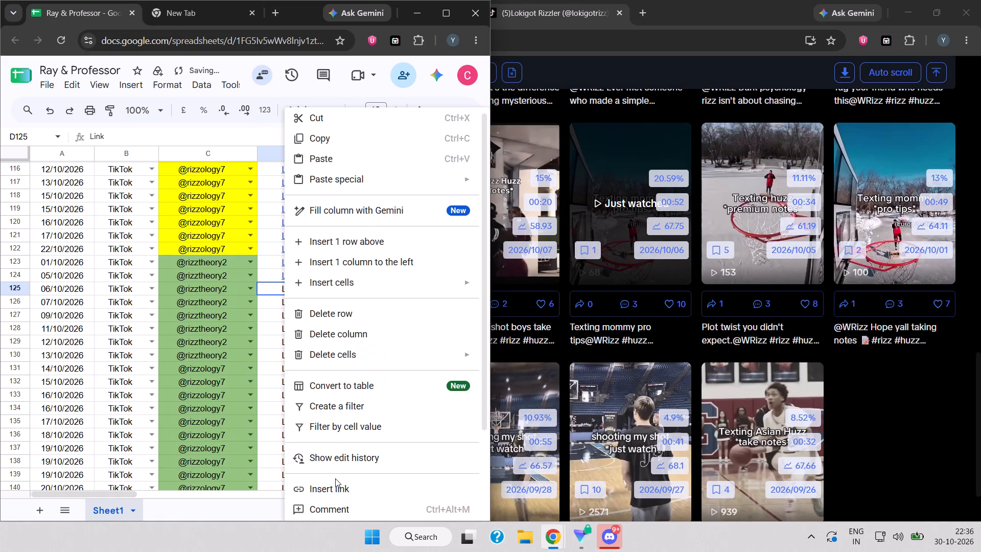
{"action": "left_click", "coordinate": [335, 478]}
{"action": "key", "text": "ctrl+v"}
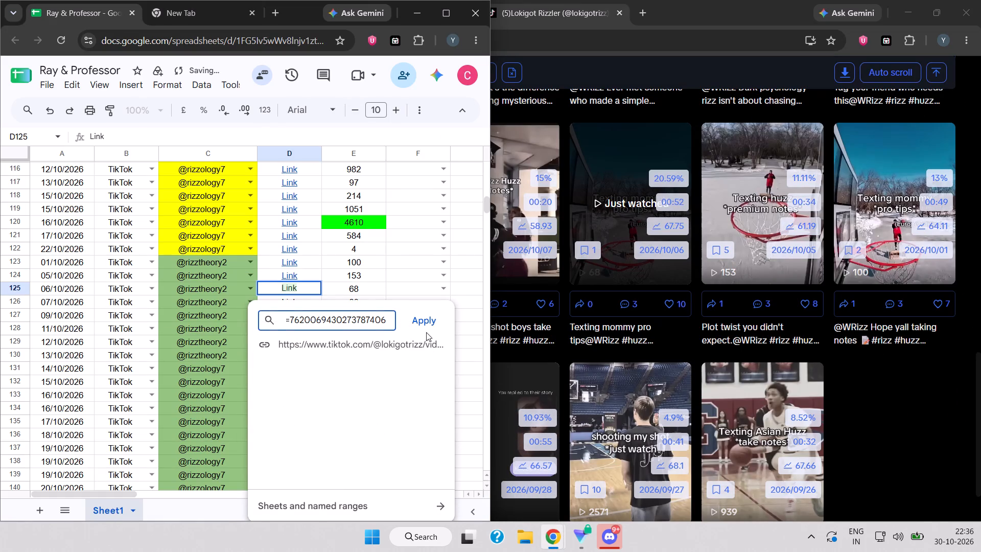
{"action": "left_click", "coordinate": [425, 324]}
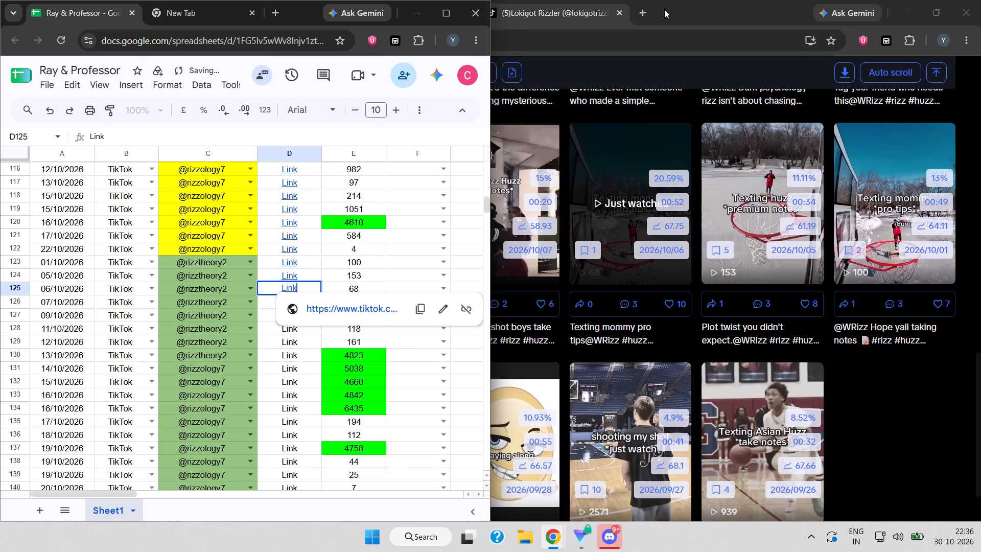
{"action": "left_click", "coordinate": [664, 9]}
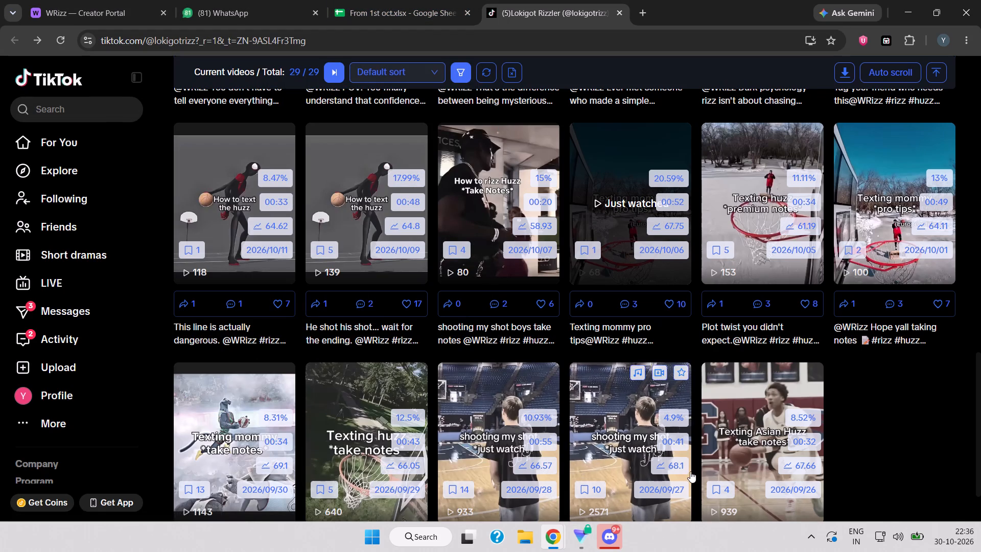
{"action": "left_click", "coordinate": [497, 198]}
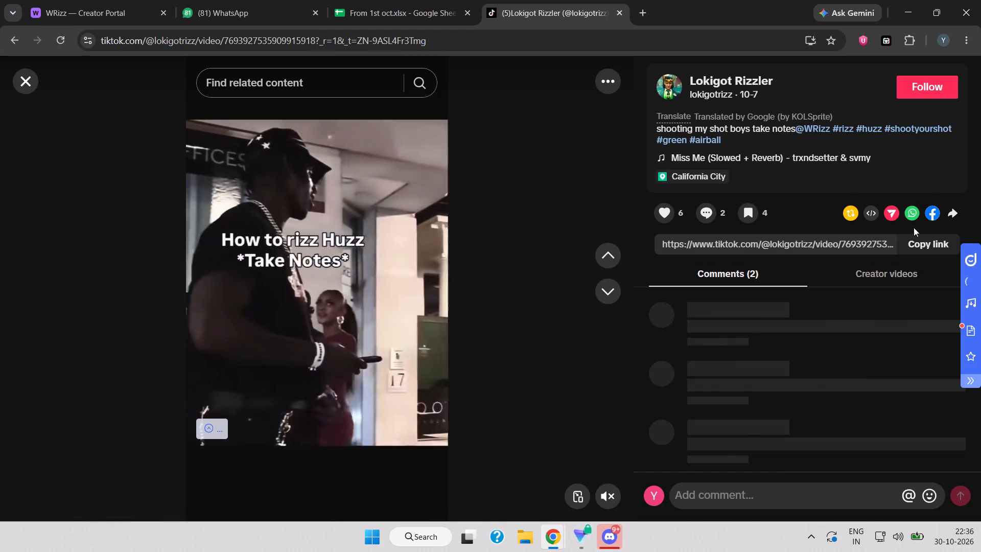
{"action": "left_click", "coordinate": [917, 247]}
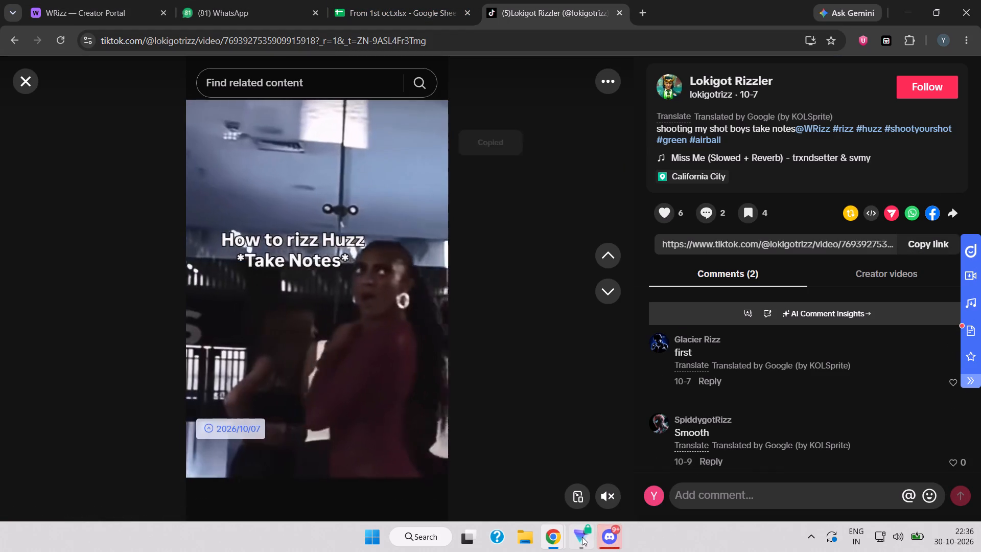
{"action": "left_click", "coordinate": [612, 476]}
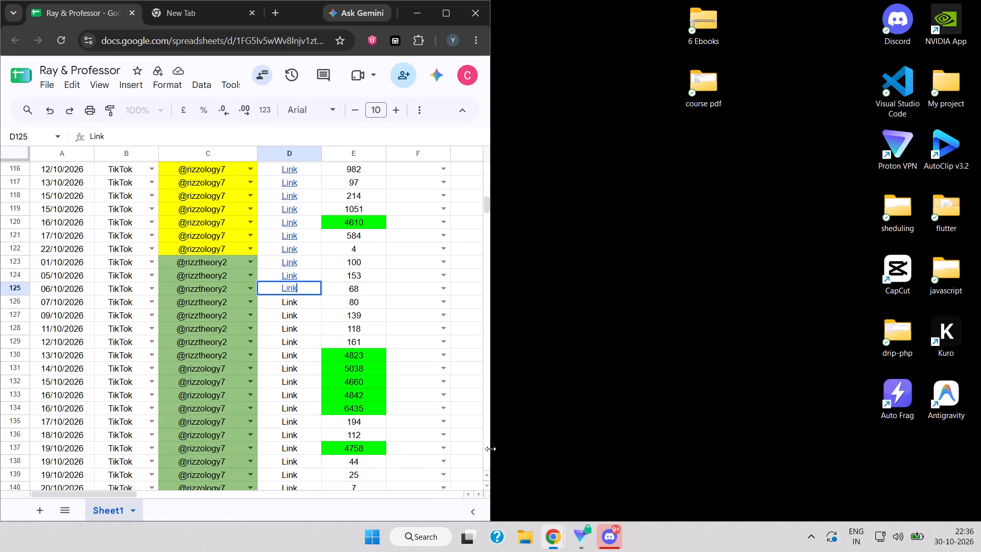
{"action": "right_click", "coordinate": [275, 301]}
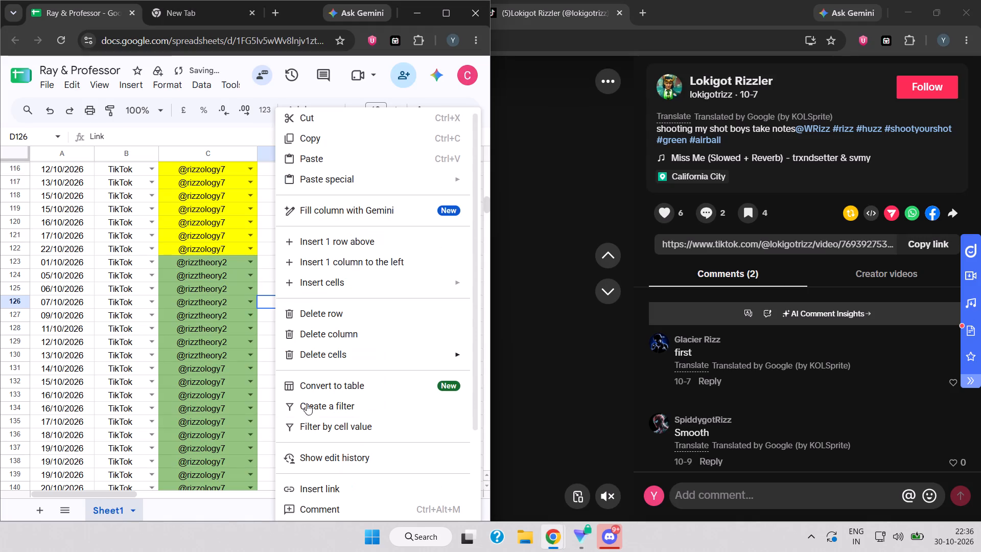
{"action": "left_click_drag", "start_coordinate": [311, 477], "coordinate": [310, 487]}
{"action": "left_click", "coordinate": [310, 487]}
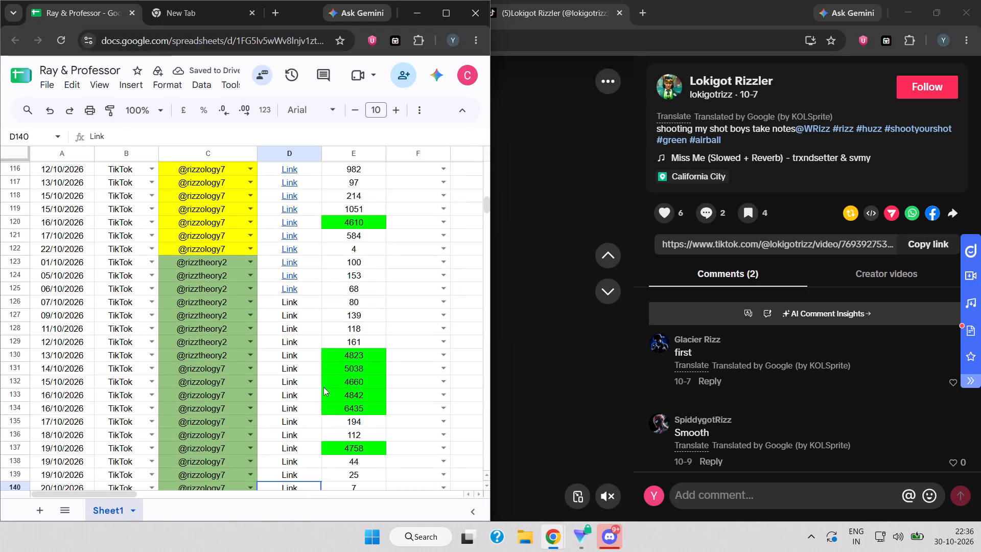
{"action": "right_click", "coordinate": [302, 302]}
{"action": "left_click", "coordinate": [338, 486]}
{"action": "key", "text": "ctrl+v"}
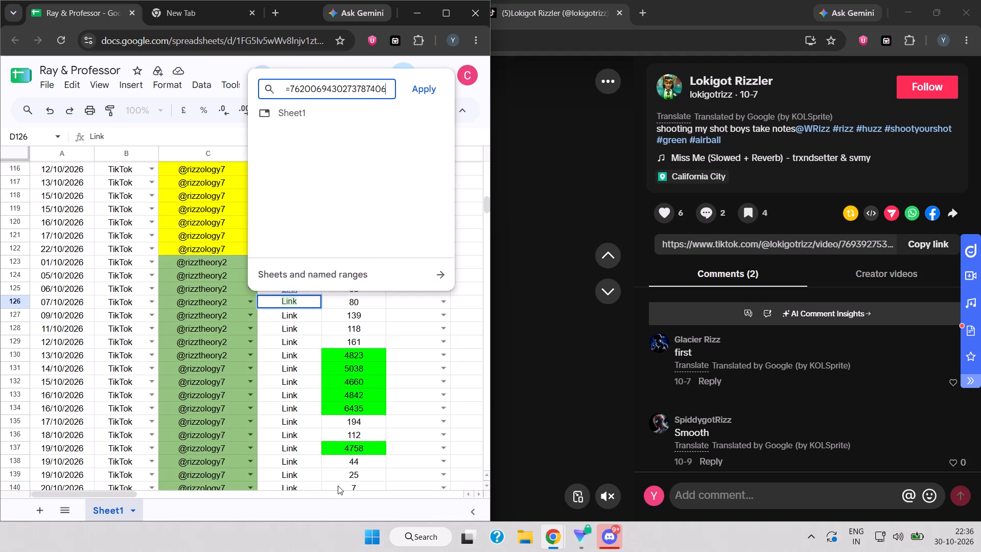
{"action": "left_click", "coordinate": [419, 91]}
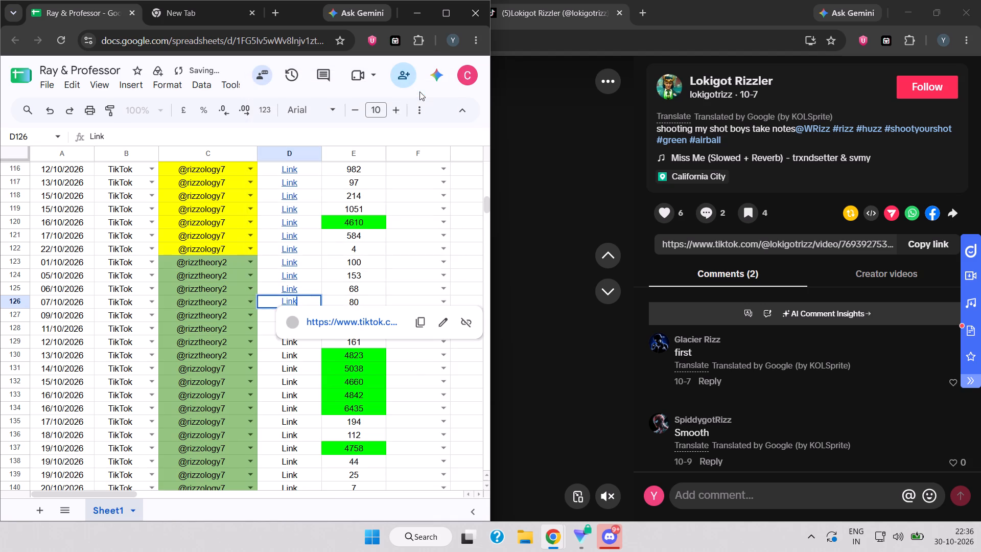
Open the video dated 2026/10/09 on the lokigotrizz TikTok profile and copy its link.
{"action": "left_click", "coordinate": [669, 15]}
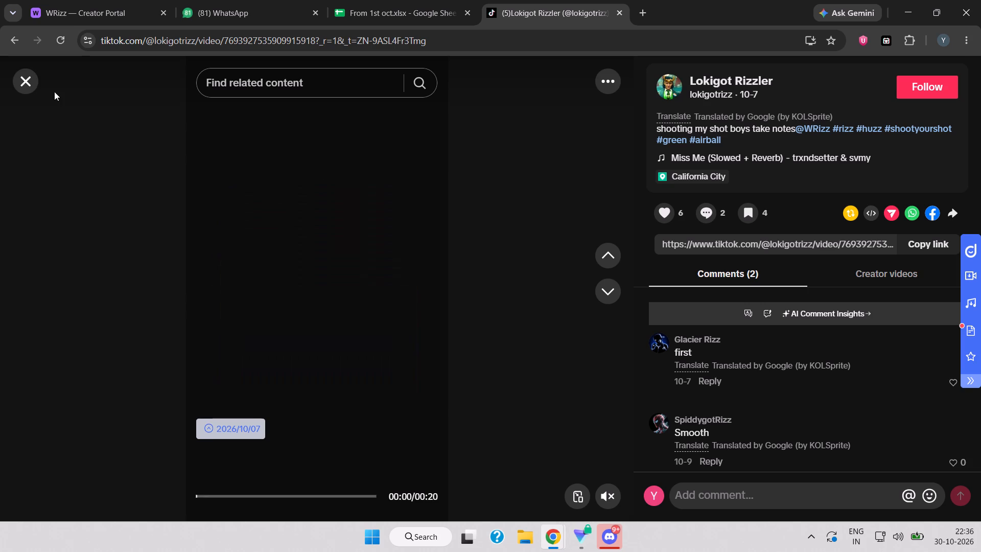
{"action": "left_click", "coordinate": [30, 86]}
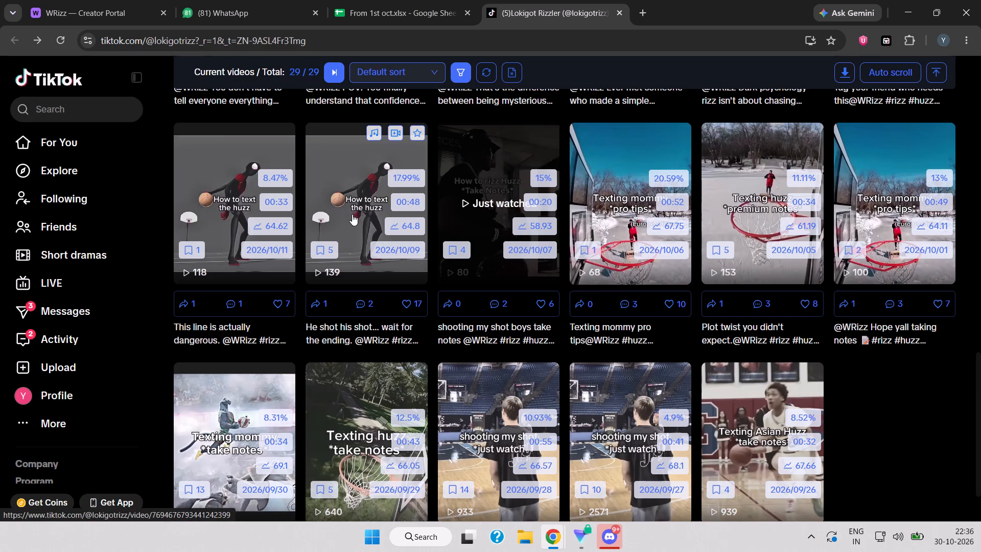
{"action": "left_click", "coordinate": [338, 208]}
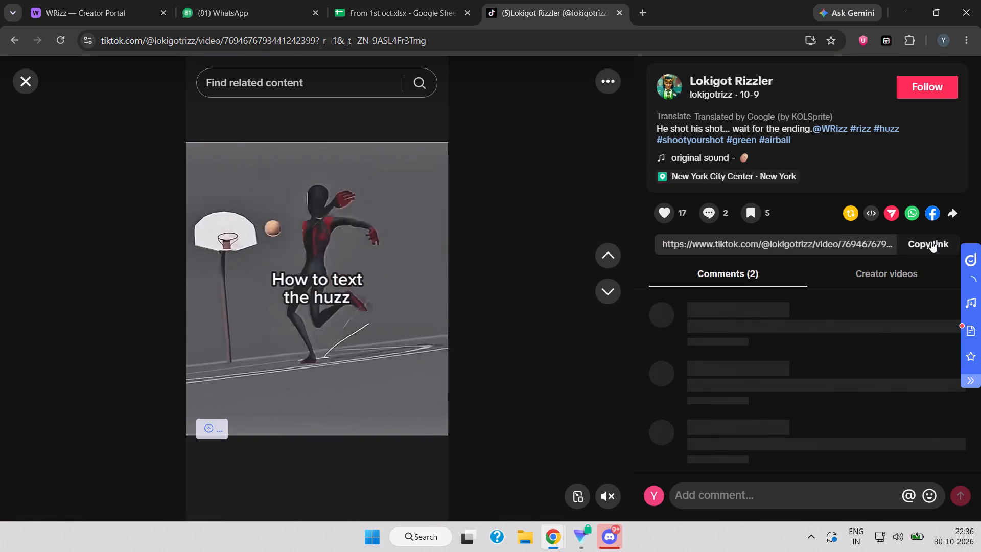
{"action": "left_click", "coordinate": [931, 241]}
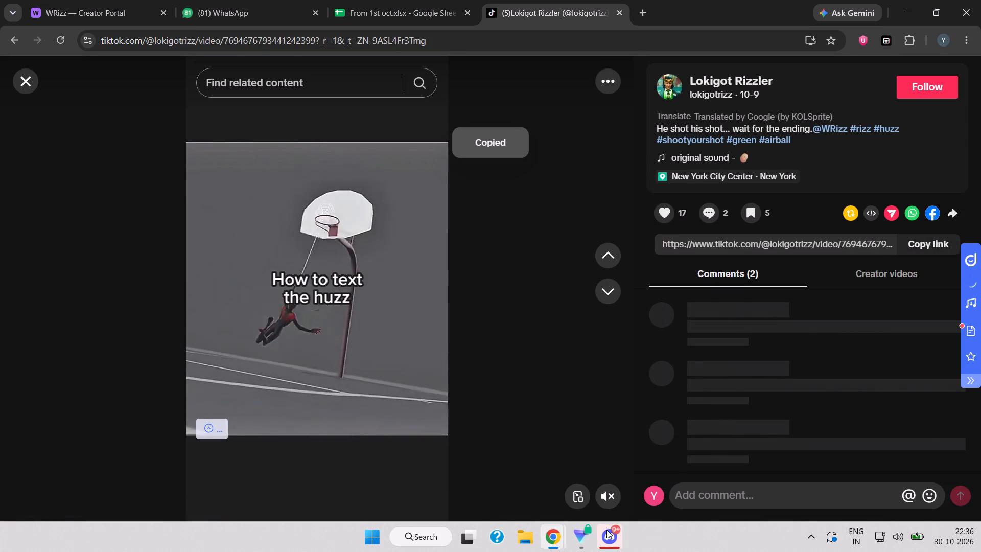
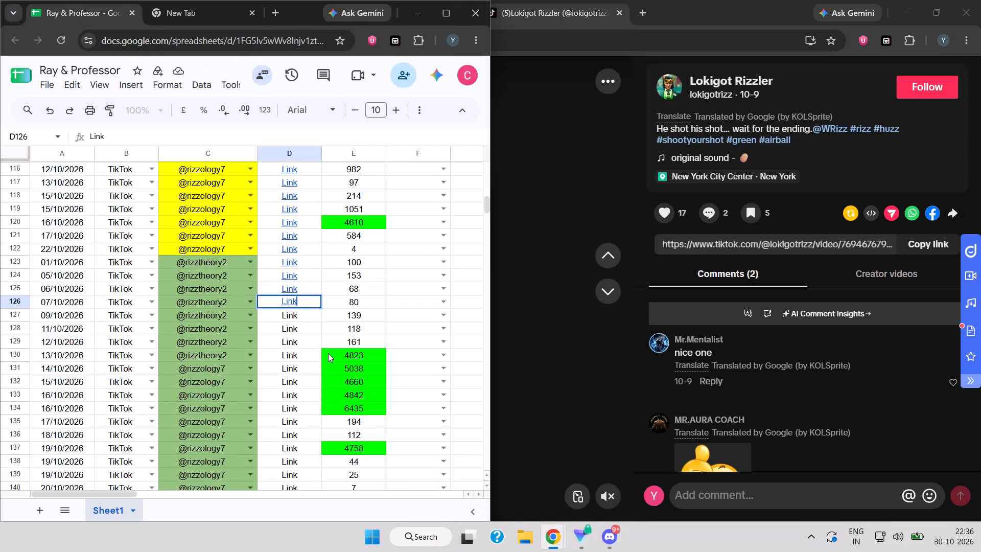
{"action": "right_click", "coordinate": [305, 312]}
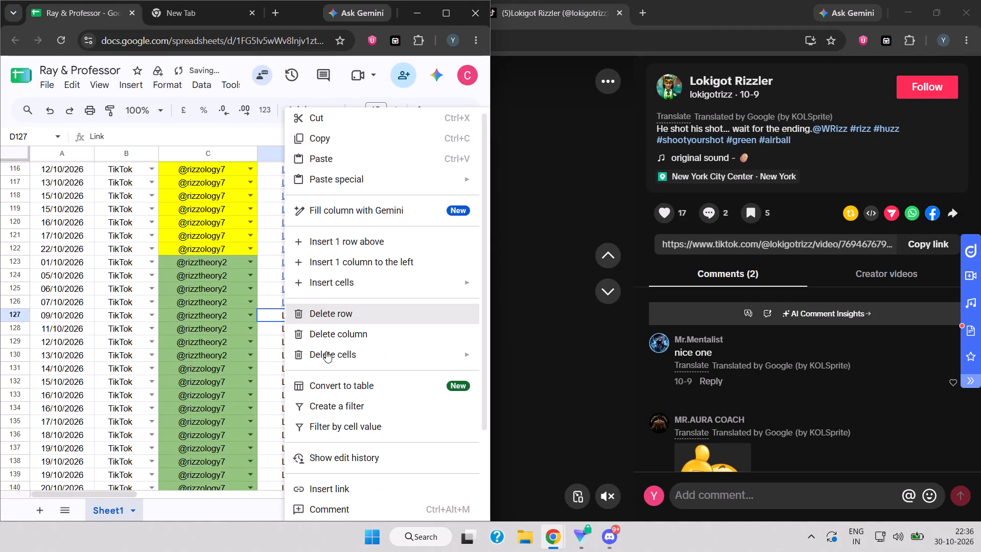
{"action": "left_click", "coordinate": [331, 486]}
{"action": "key", "text": "ctrl+v"}
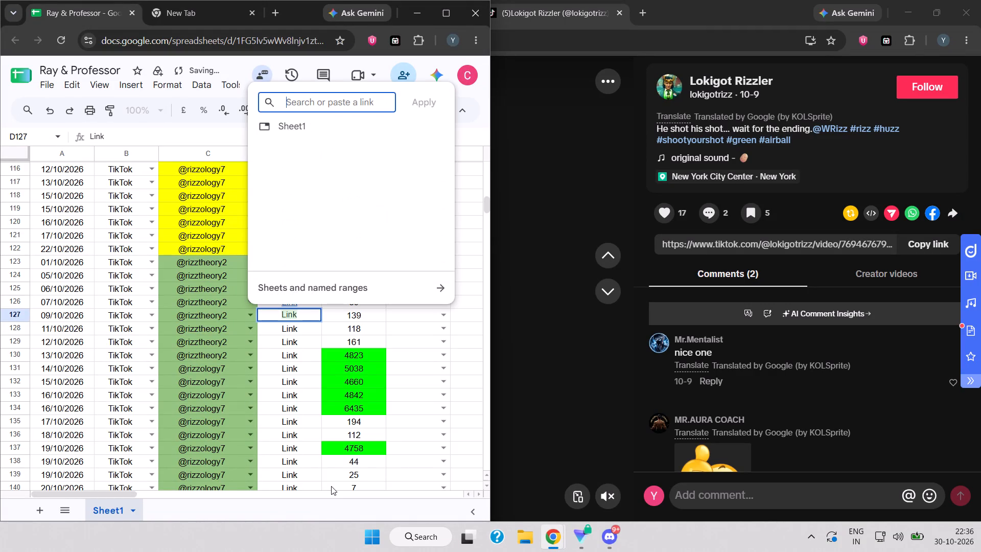
{"action": "left_click", "coordinate": [423, 104]}
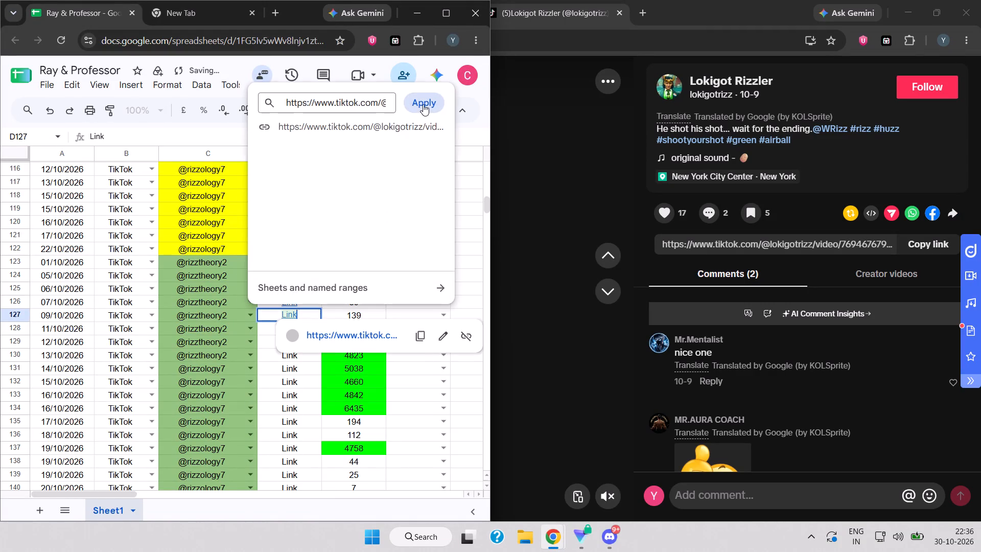
{"action": "left_click", "coordinate": [688, 0]}
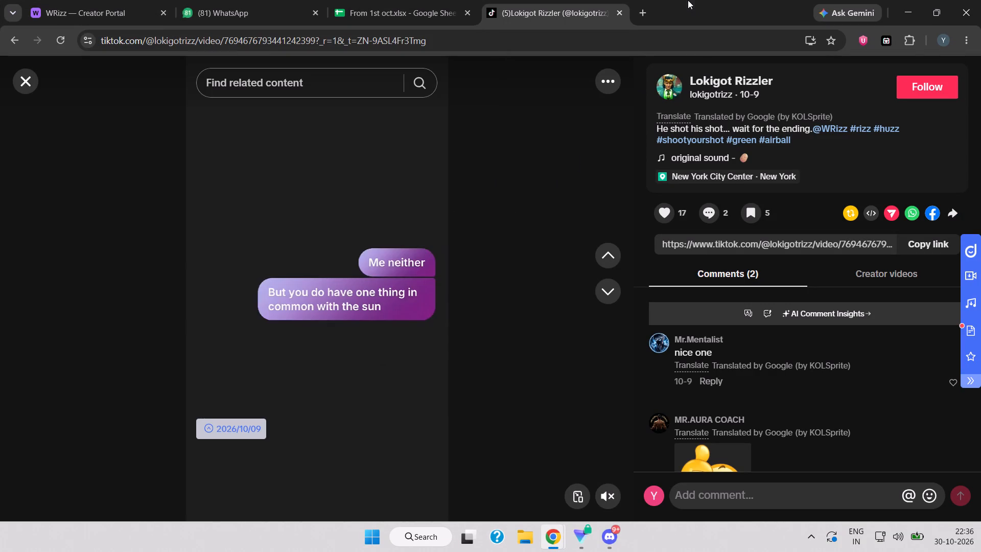
{"action": "left_click", "coordinate": [29, 89]}
{"action": "left_click", "coordinate": [225, 211]}
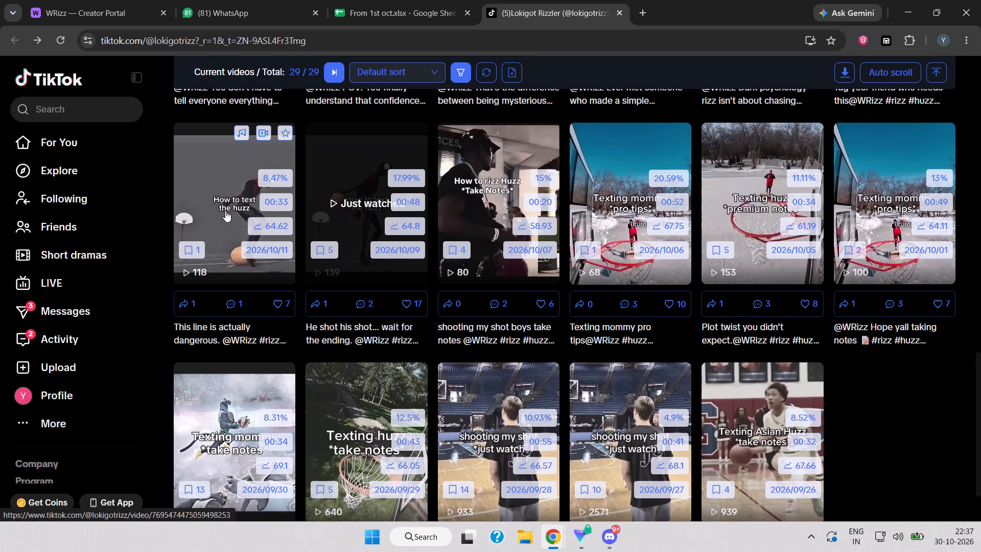
{"action": "left_click", "coordinate": [929, 239]}
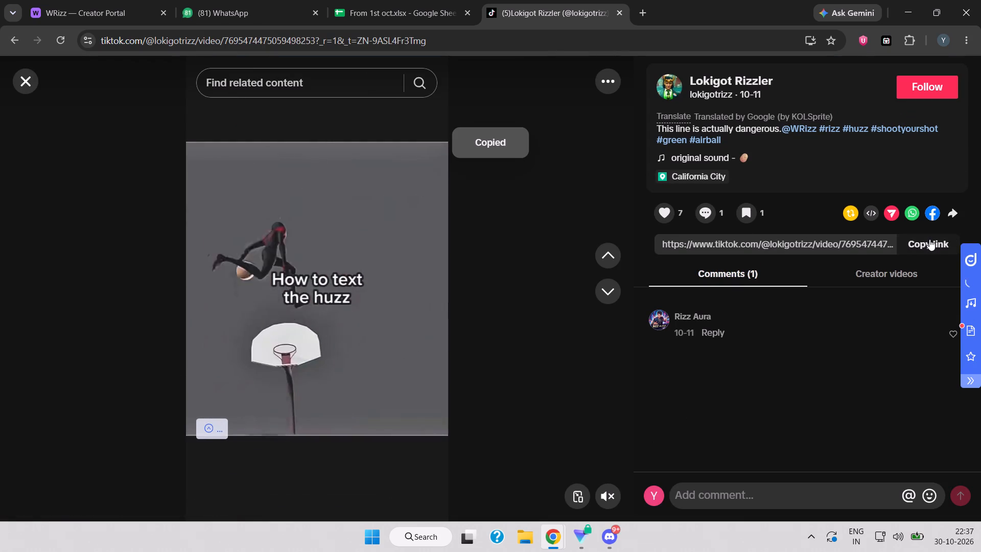
{"action": "left_click", "coordinate": [619, 475]}
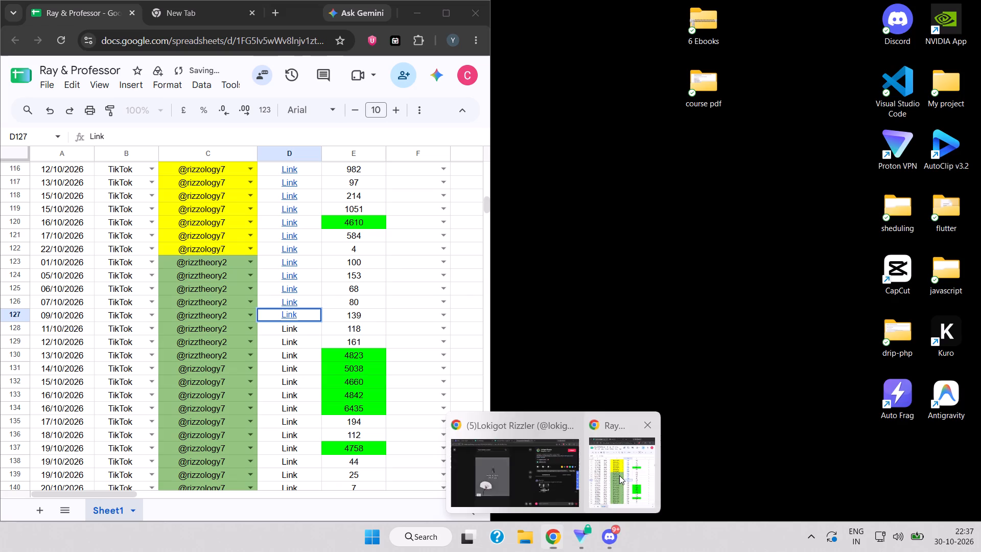
{"action": "right_click", "coordinate": [310, 329]}
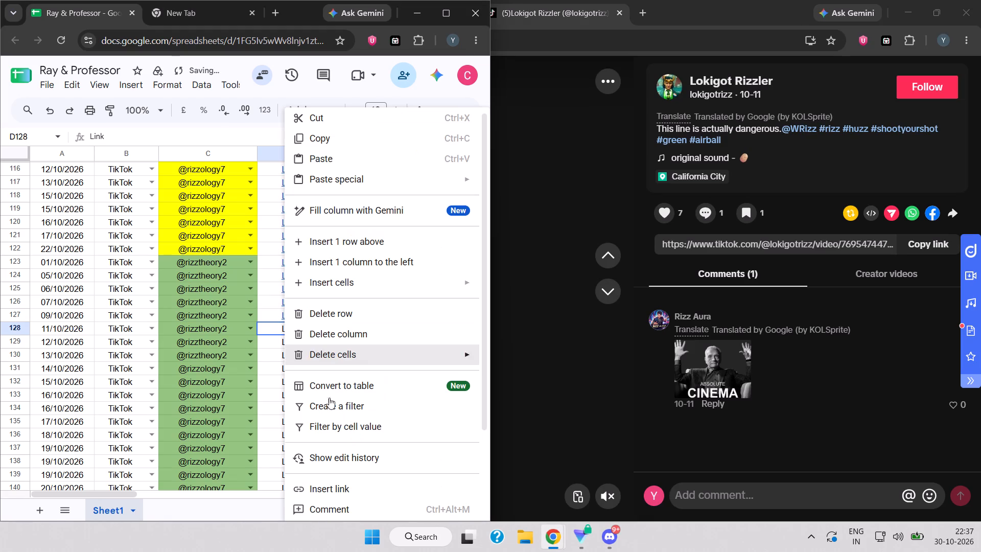
{"action": "left_click", "coordinate": [334, 490]}
{"action": "key", "text": "ctrl+v"}
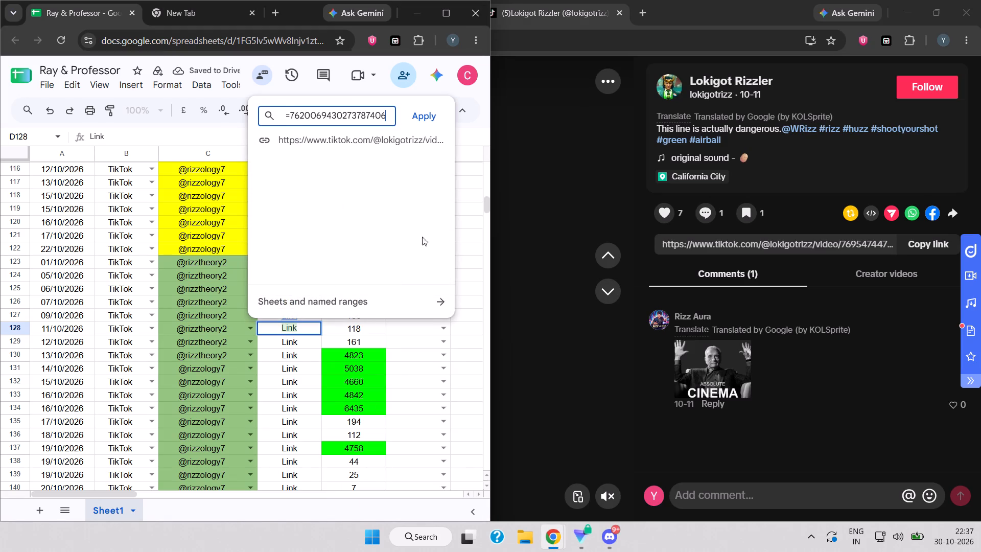
{"action": "left_click", "coordinate": [421, 107]}
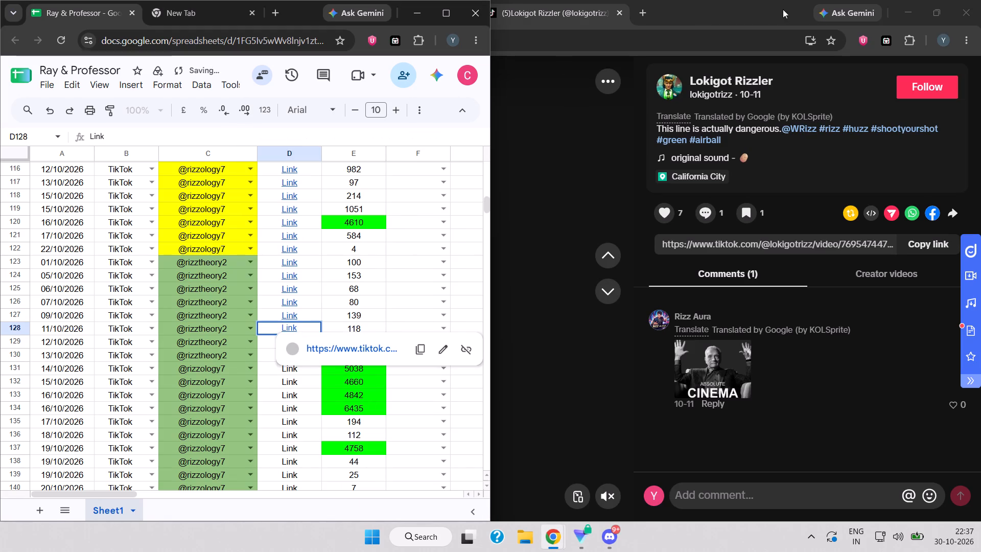
{"action": "left_click", "coordinate": [800, 0]}
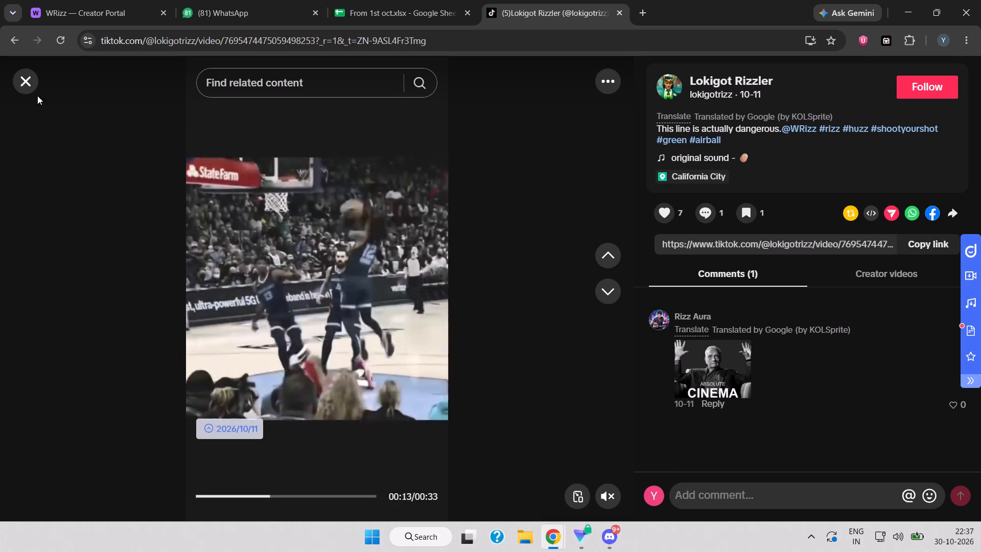
{"action": "left_click", "coordinate": [23, 87]}
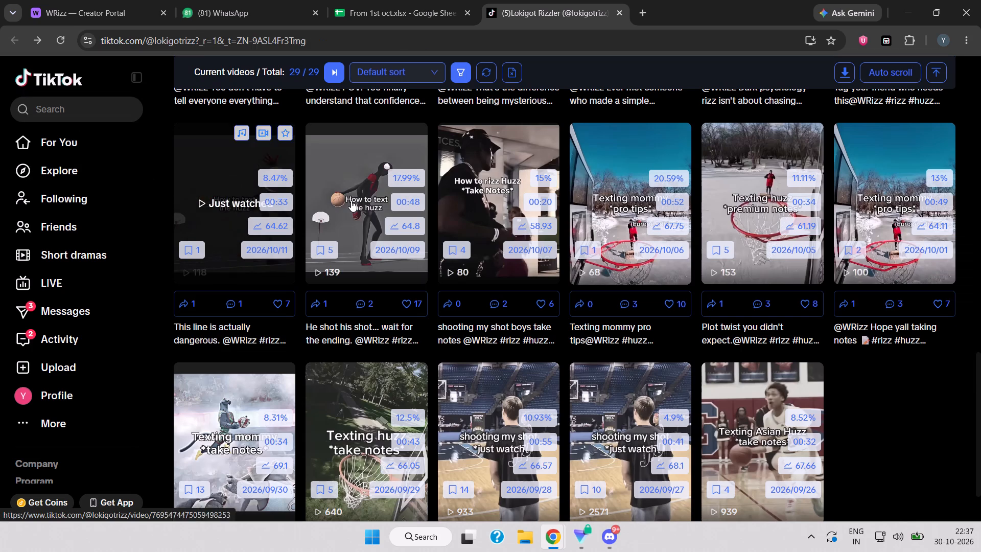
{"action": "scroll", "coordinate": [351, 200], "scroll_direction": "up", "scroll_amount": 6}
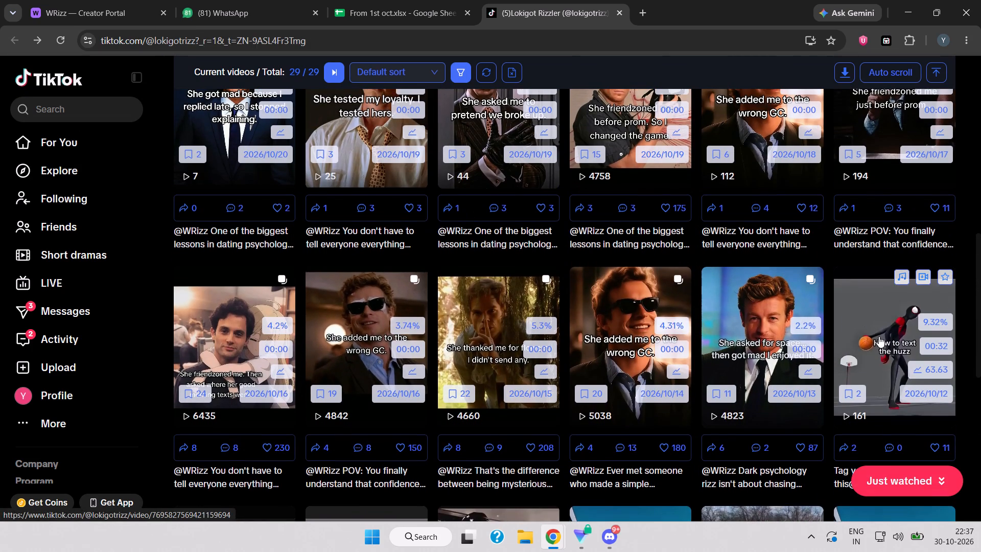
{"action": "left_click", "coordinate": [879, 336]}
{"action": "left_click", "coordinate": [926, 241]}
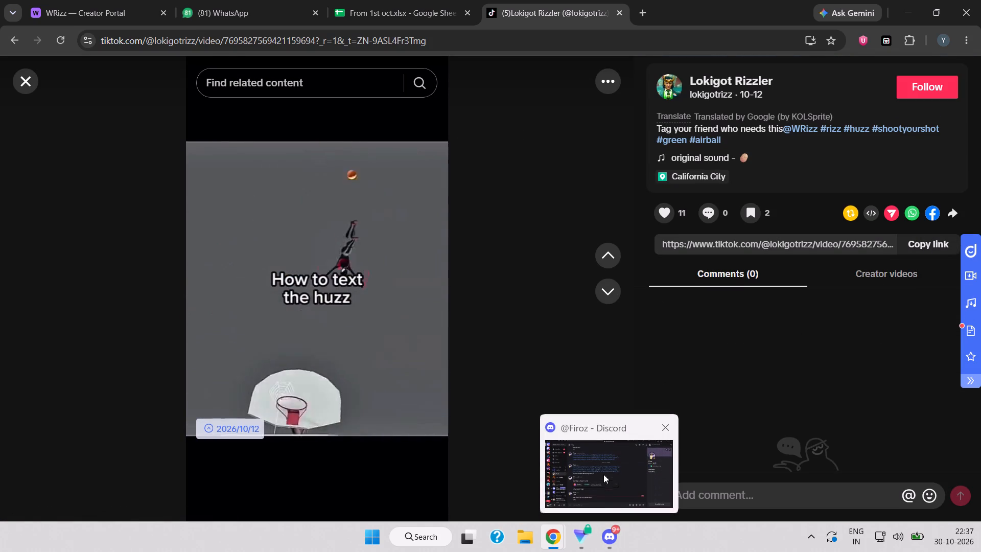
{"action": "left_click", "coordinate": [600, 468]}
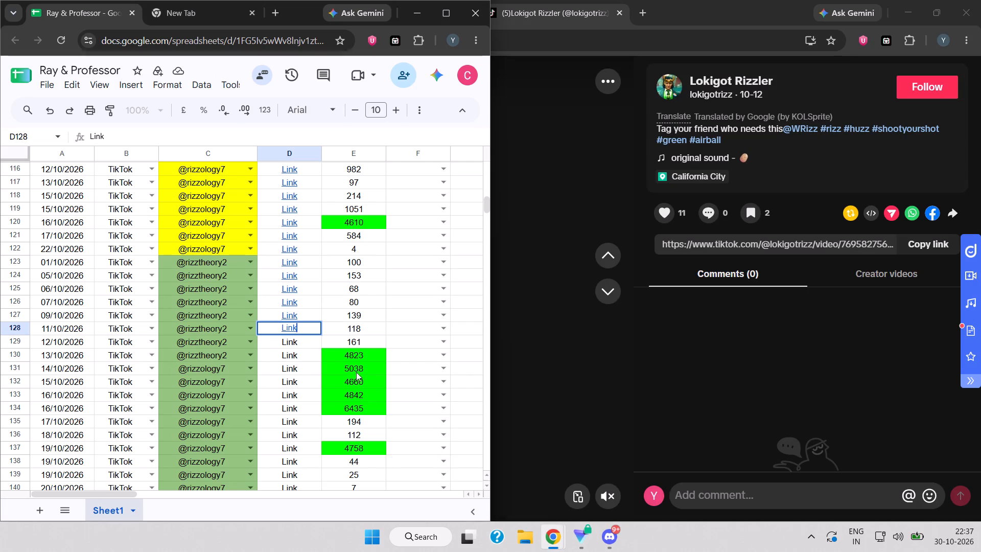
{"action": "right_click", "coordinate": [297, 340]}
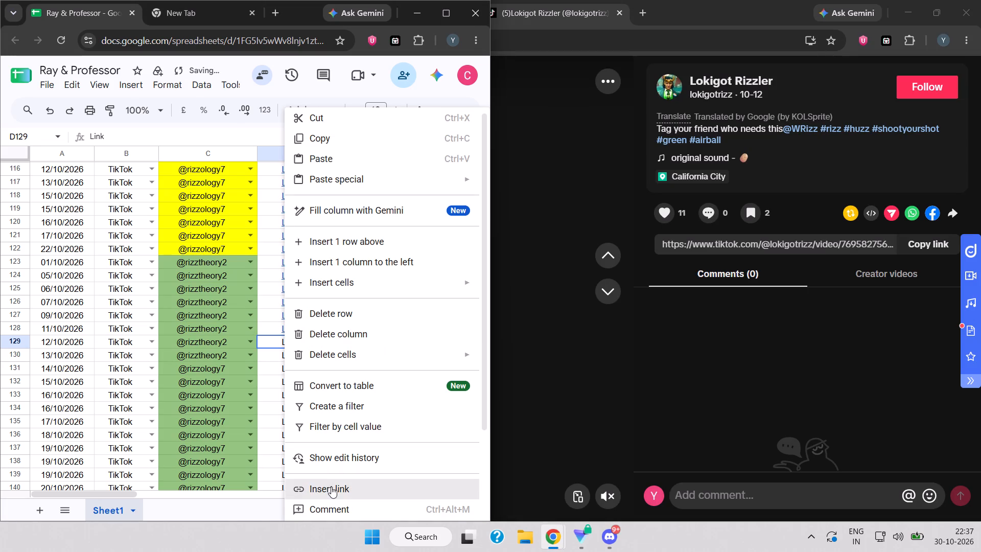
{"action": "left_click", "coordinate": [331, 487]}
{"action": "key", "text": "ctrl+v"}
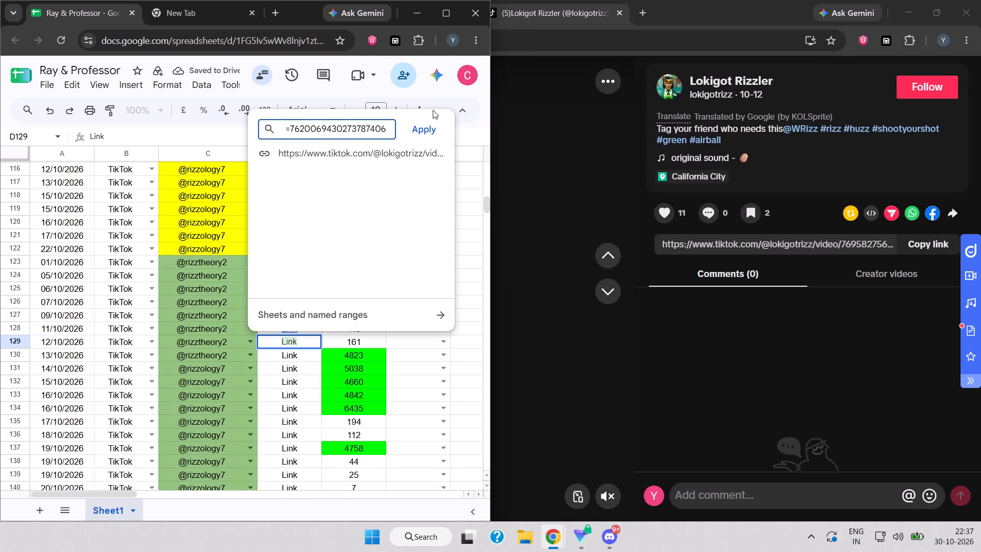
{"action": "left_click", "coordinate": [426, 130]}
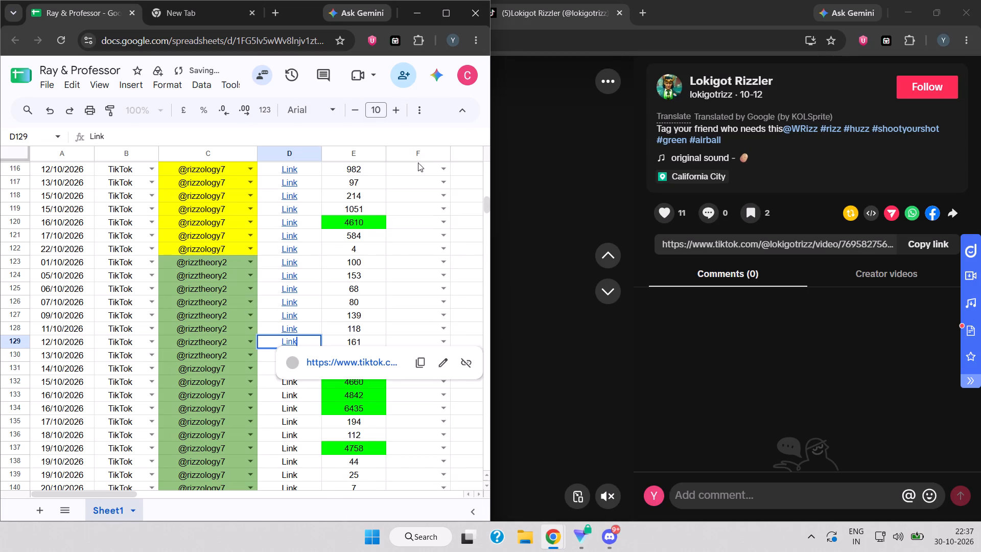
{"action": "left_click", "coordinate": [704, 1]}
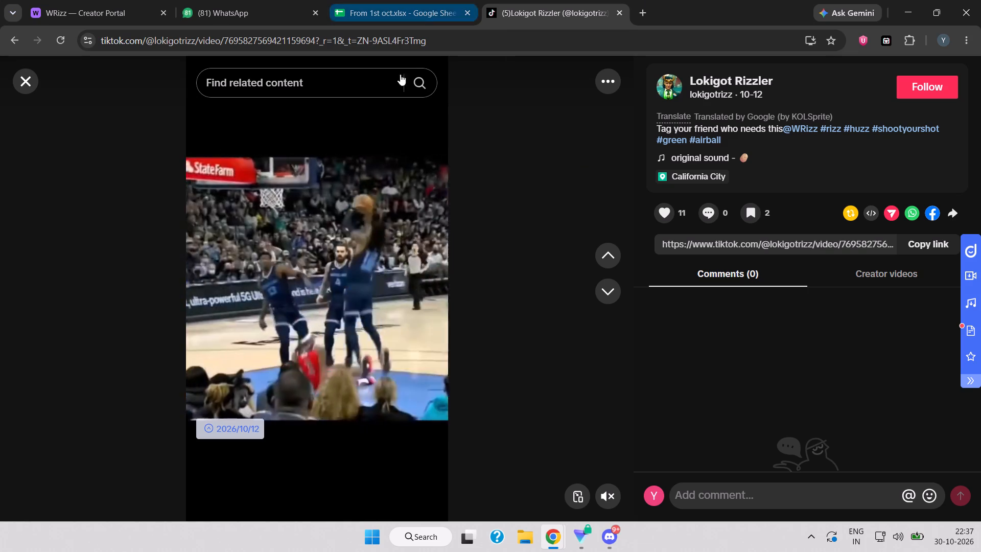
{"action": "left_click", "coordinate": [26, 86]}
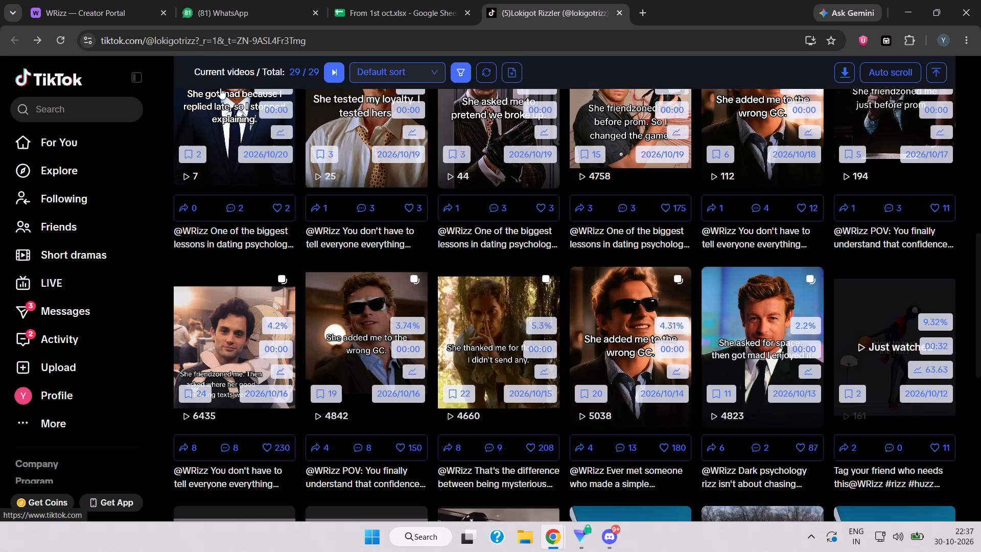
{"action": "left_click", "coordinate": [754, 323]}
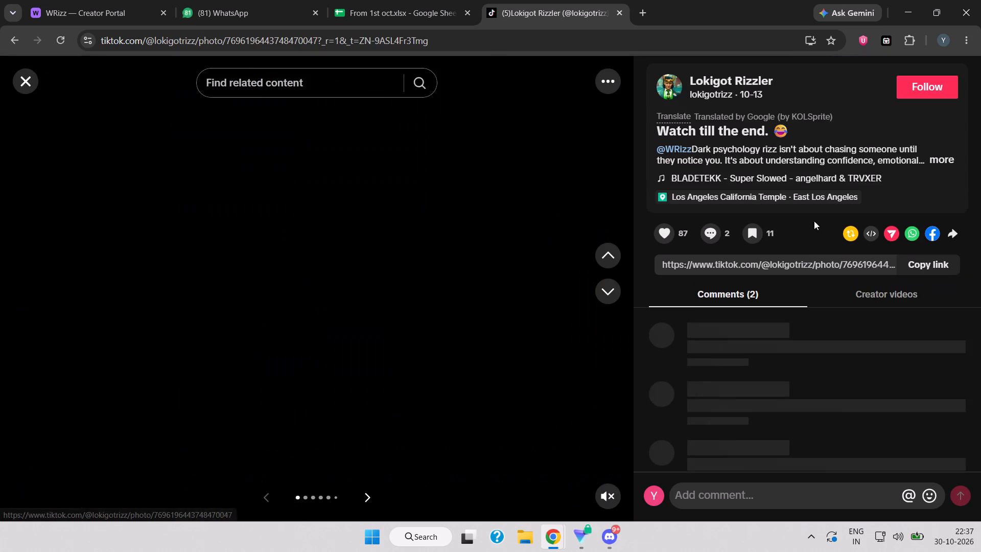
{"action": "left_click", "coordinate": [920, 261]}
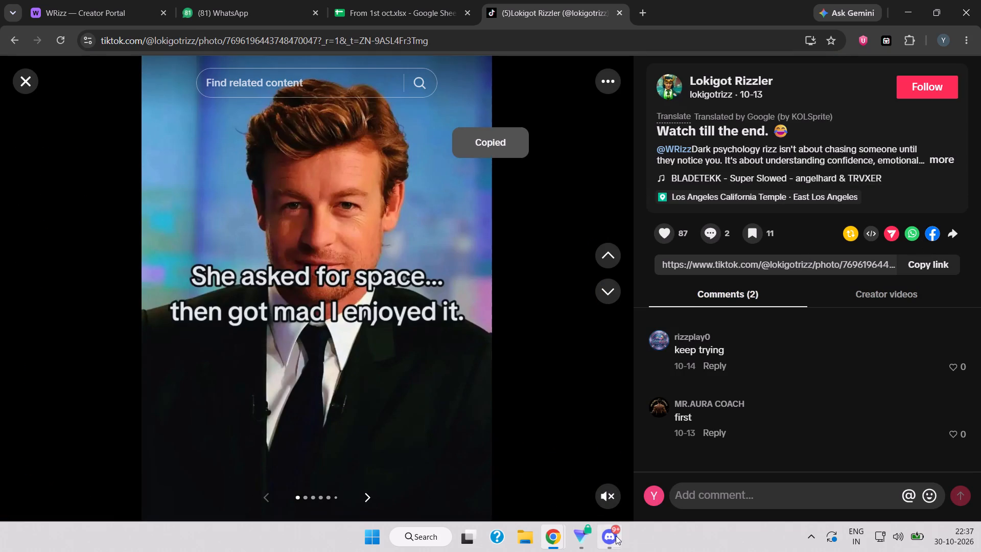
{"action": "left_click", "coordinate": [592, 496]}
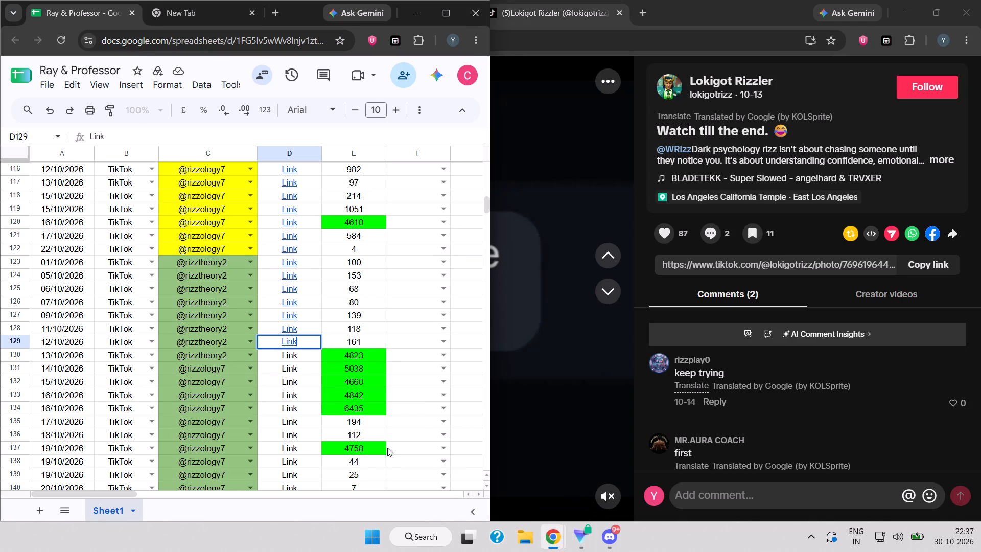
{"action": "right_click", "coordinate": [310, 353]}
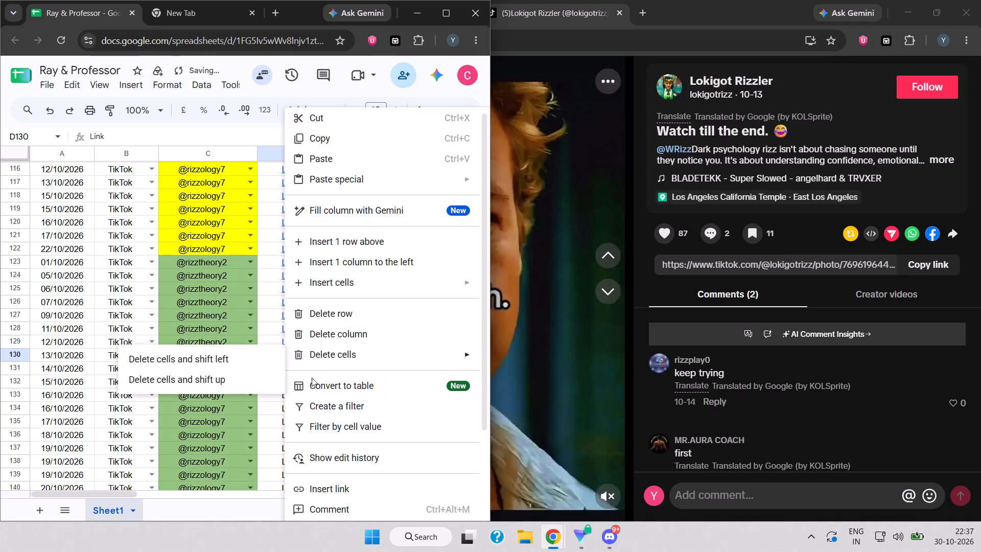
{"action": "left_click", "coordinate": [321, 484]}
{"action": "key", "text": "ctrl+v"}
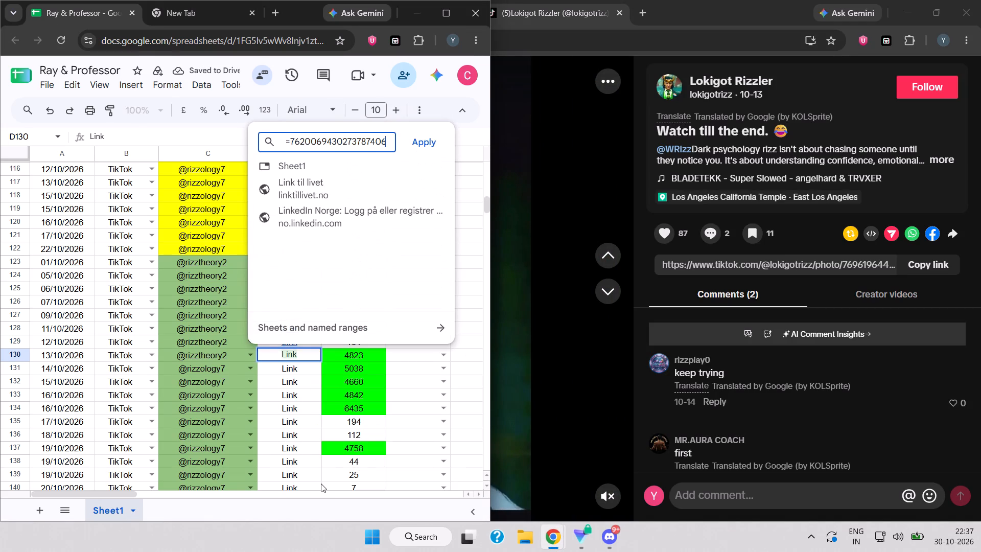
{"action": "left_click", "coordinate": [425, 145]}
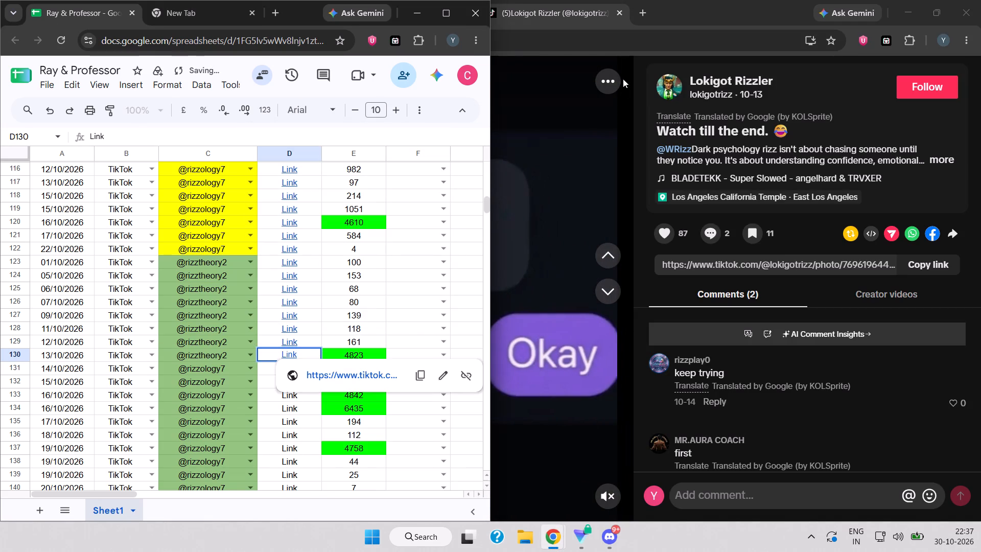
{"action": "left_click", "coordinate": [750, 10]}
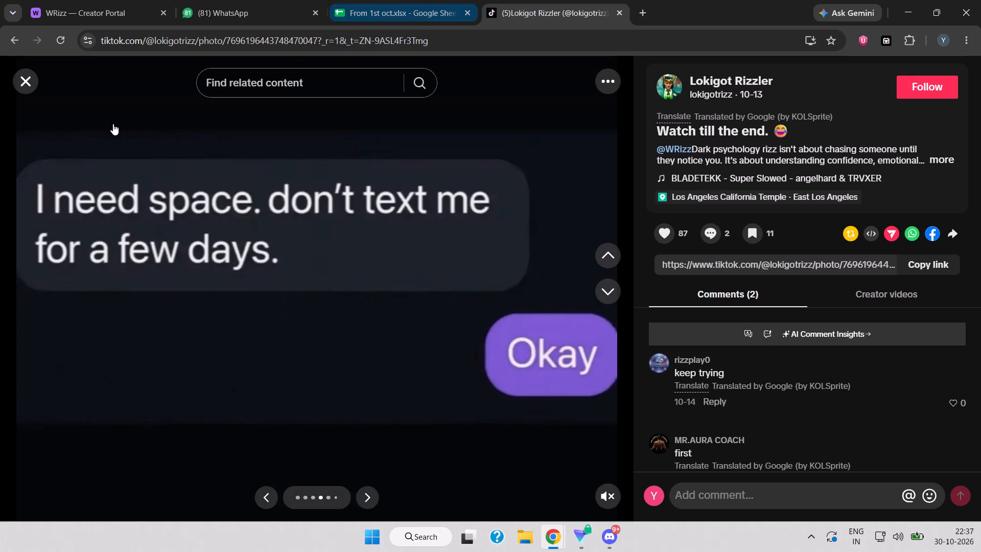
{"action": "left_click", "coordinate": [22, 90]}
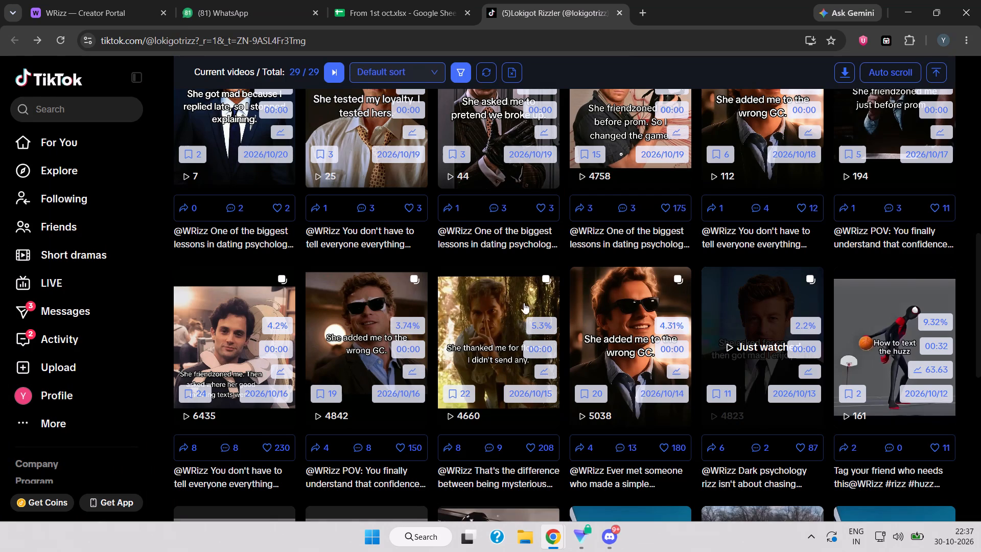
{"action": "left_click", "coordinate": [602, 295]}
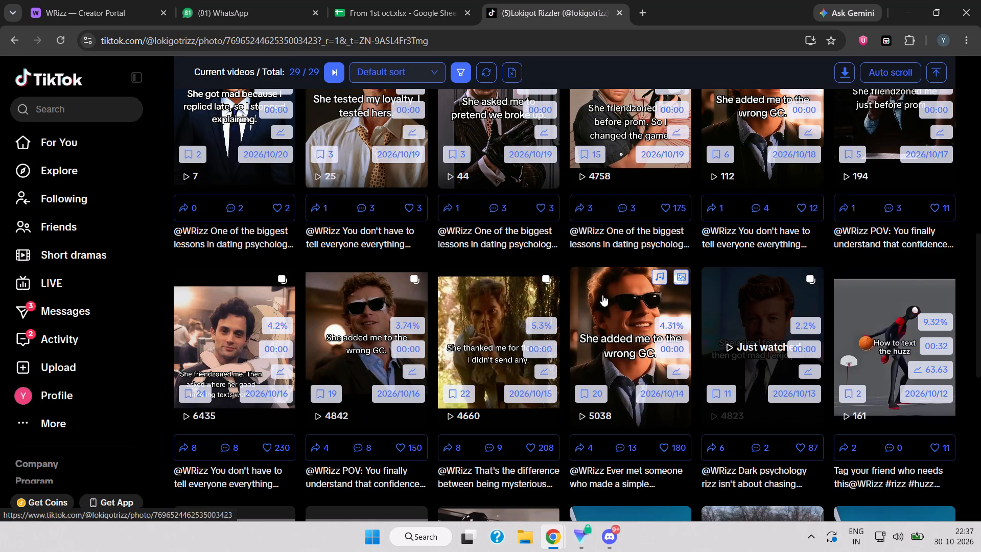
{"action": "left_click", "coordinate": [923, 262]}
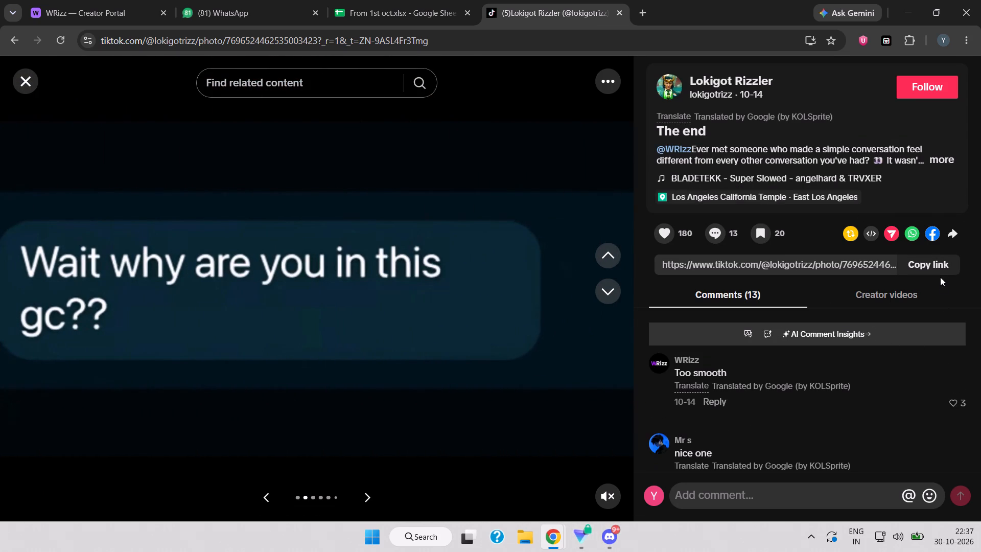
{"action": "left_click", "coordinate": [927, 264]}
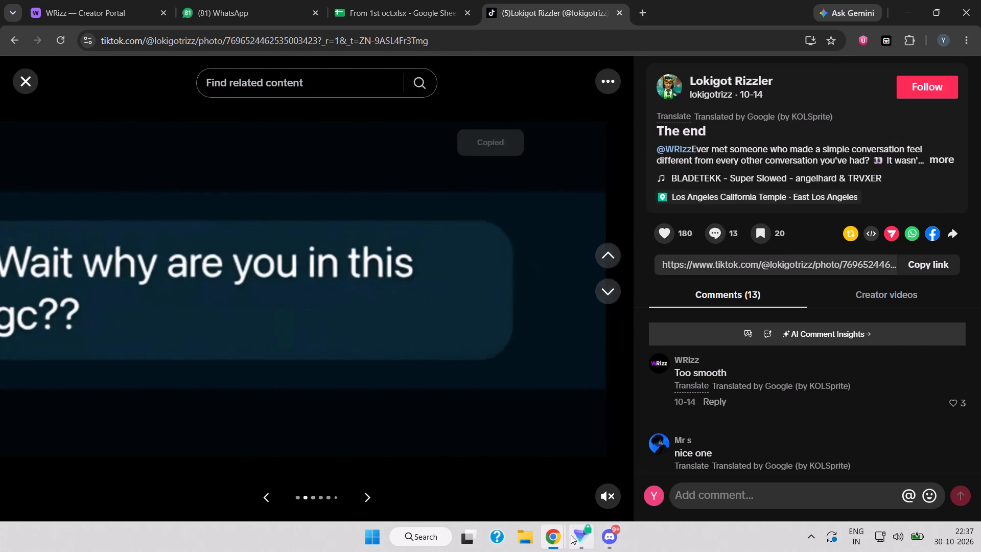
{"action": "left_click", "coordinate": [620, 479]}
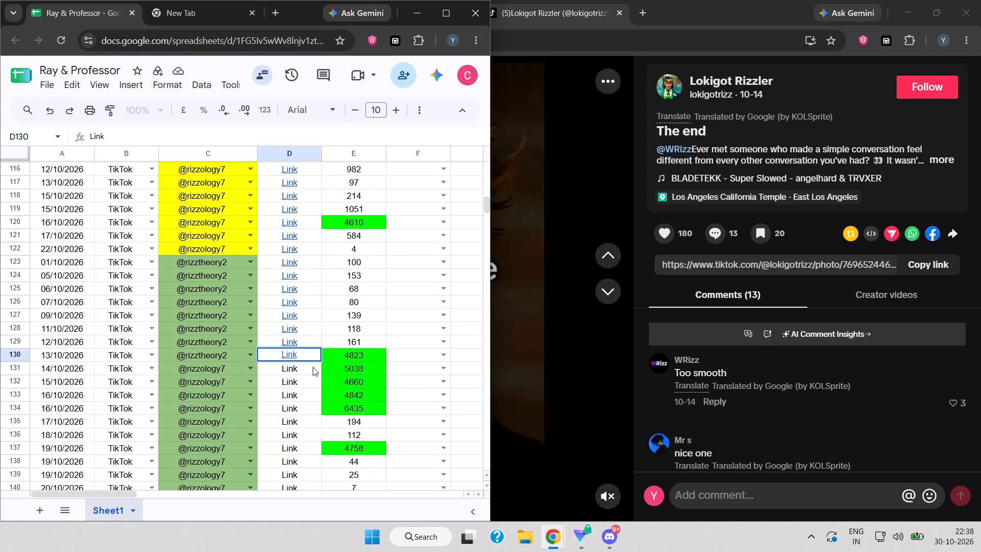
{"action": "right_click", "coordinate": [313, 367]}
{"action": "left_click", "coordinate": [327, 488]}
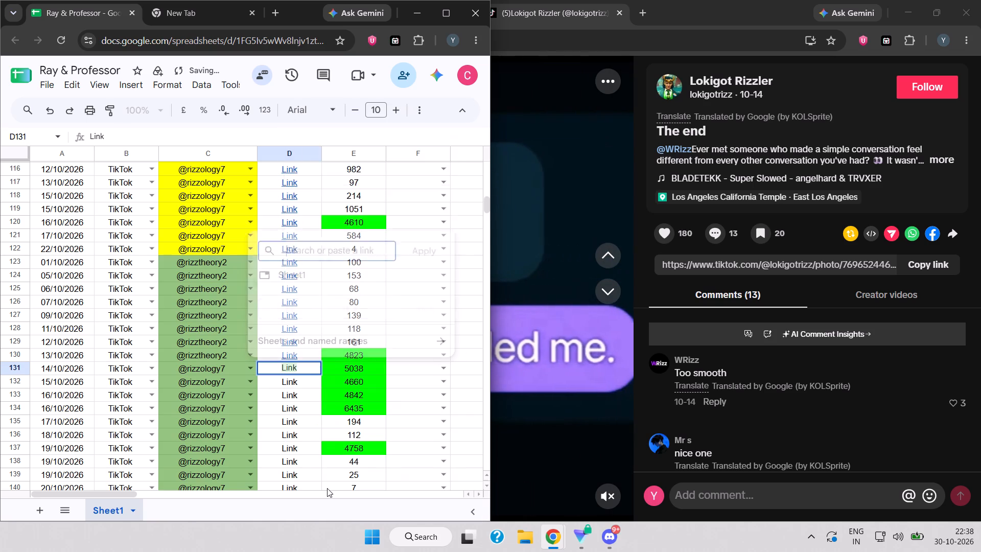
{"action": "key", "text": "ctrl+v"}
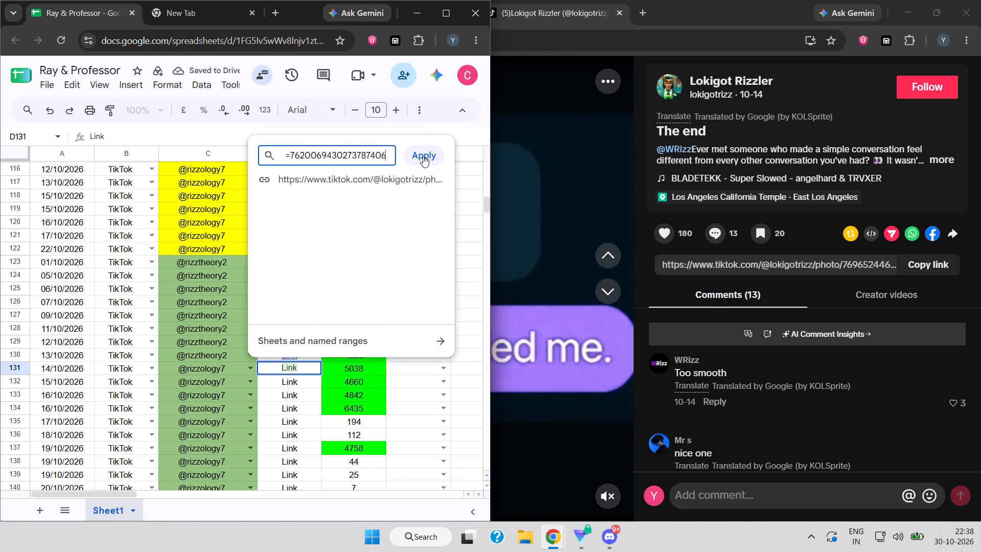
{"action": "left_click", "coordinate": [423, 157]}
{"action": "left_click", "coordinate": [661, 0]}
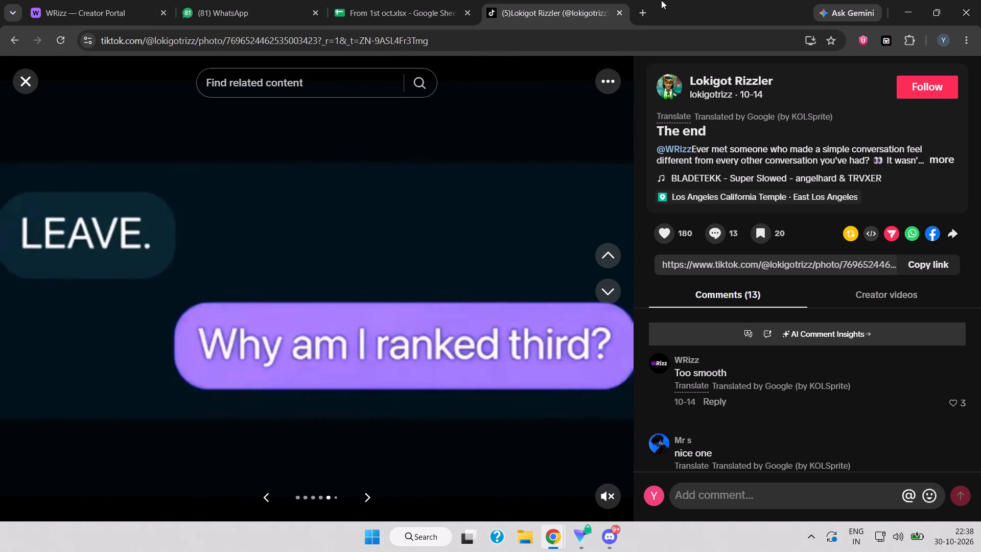
{"action": "left_click", "coordinate": [37, 83]}
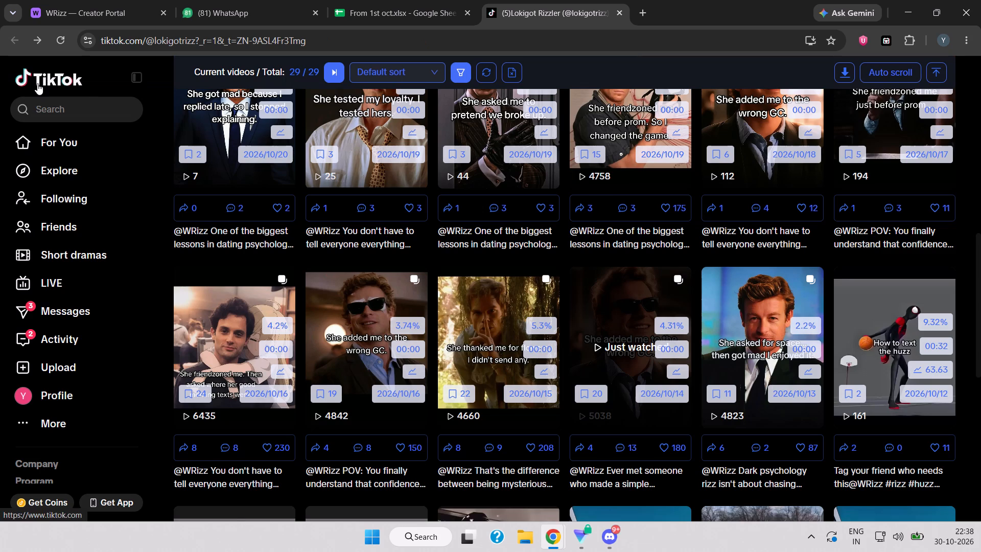
{"action": "left_click", "coordinate": [479, 323]}
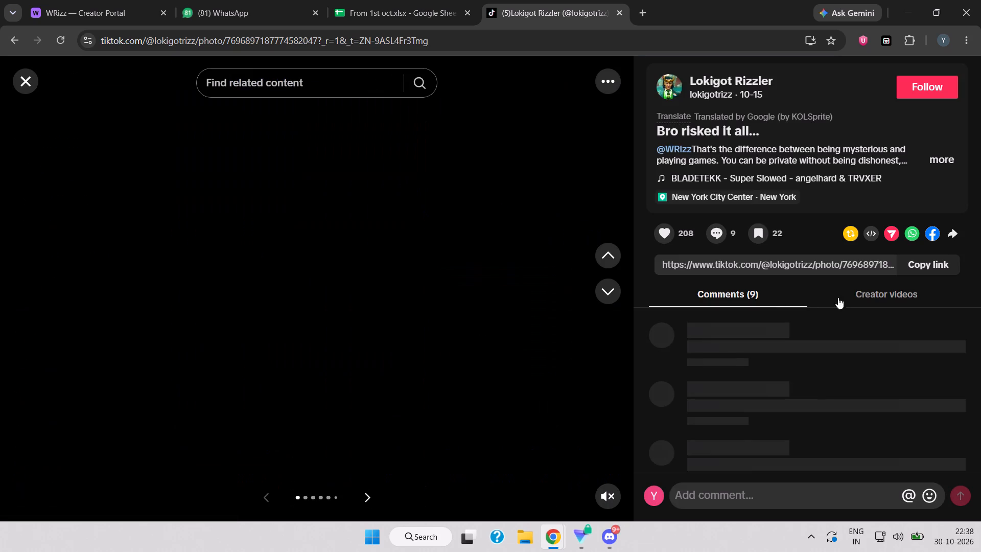
{"action": "left_click", "coordinate": [926, 269]}
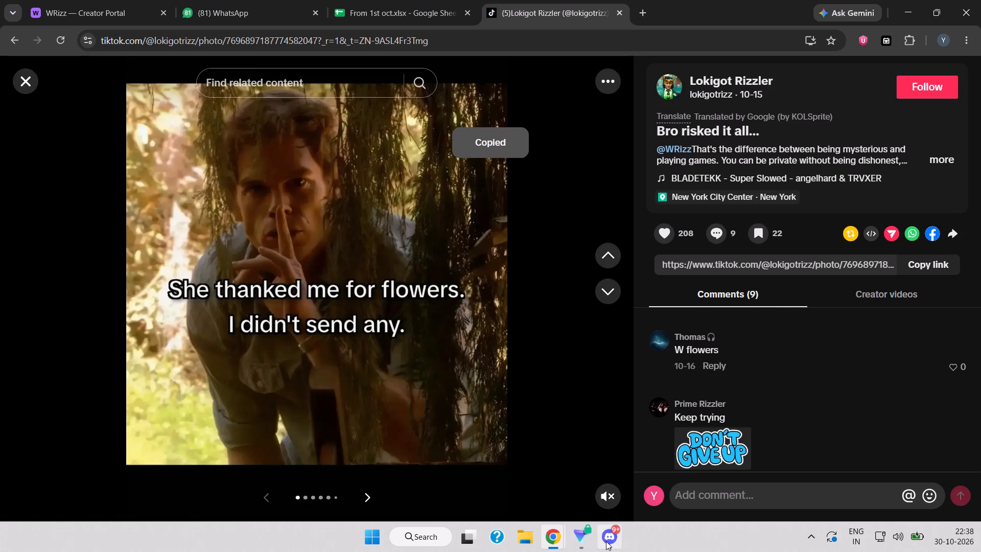
{"action": "left_click", "coordinate": [613, 493]}
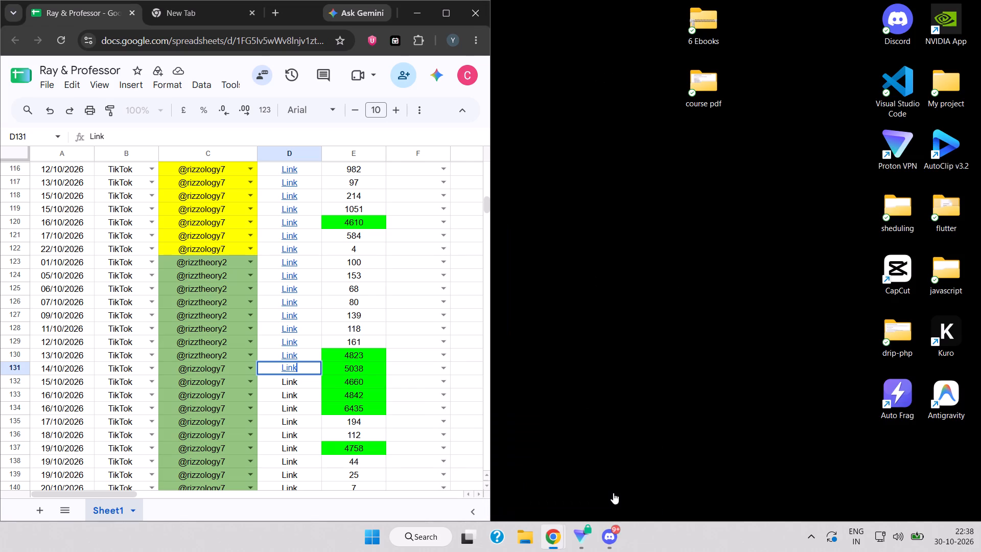
{"action": "right_click", "coordinate": [303, 379]}
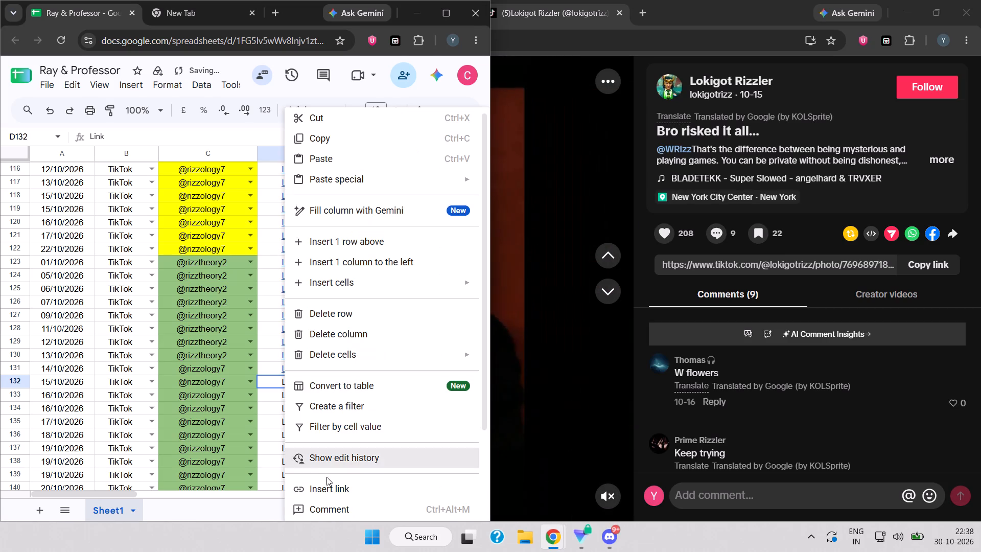
{"action": "left_click", "coordinate": [325, 488]}
{"action": "key", "text": "ctrl+v"}
{"action": "key", "text": "Return"}
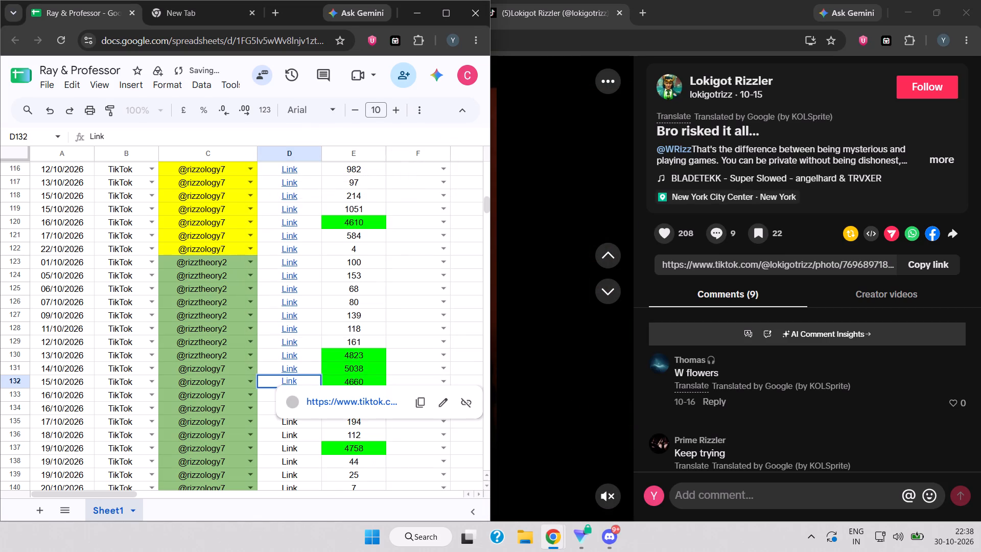
{"action": "left_click", "coordinate": [706, 0]}
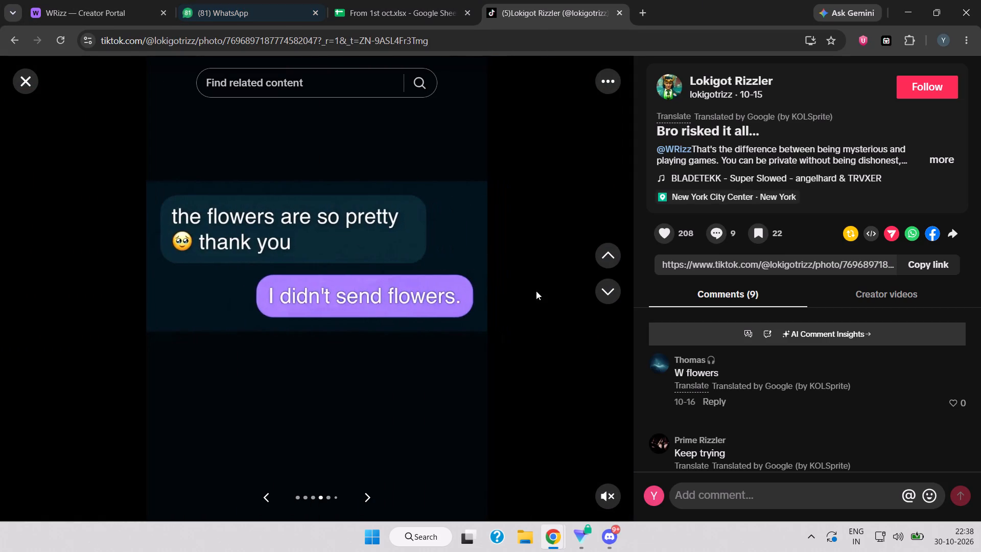
{"action": "left_click", "coordinate": [16, 81]}
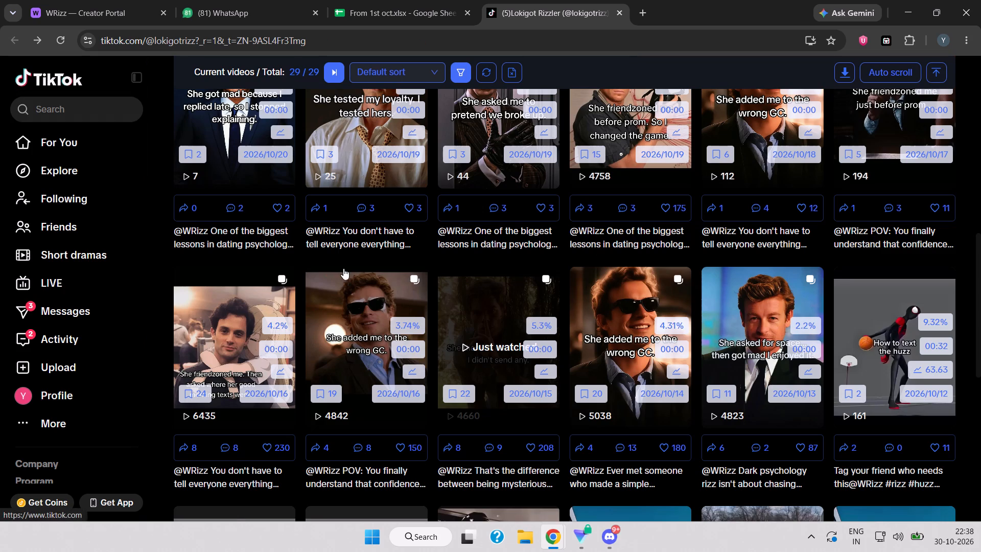
{"action": "left_click", "coordinate": [364, 332]}
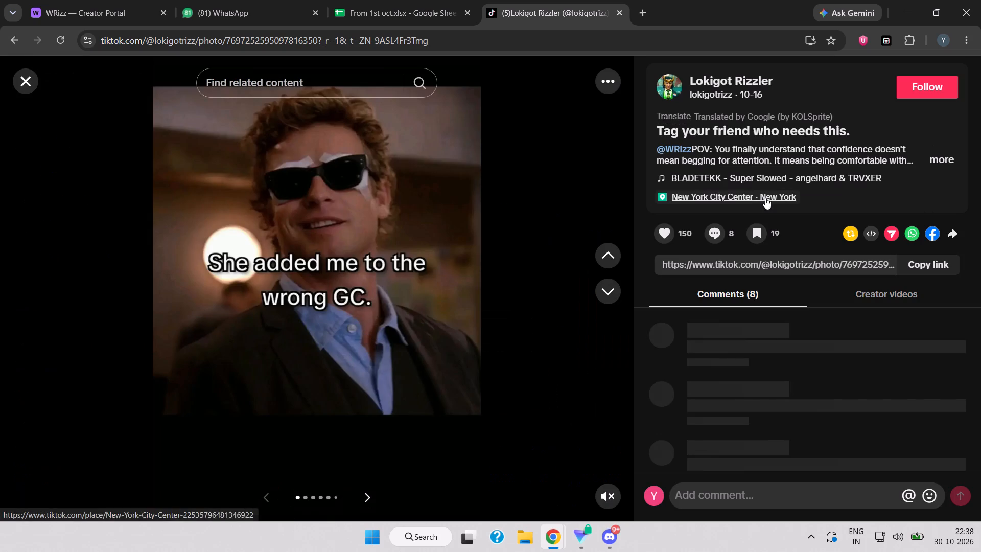
{"action": "left_click", "coordinate": [928, 262]}
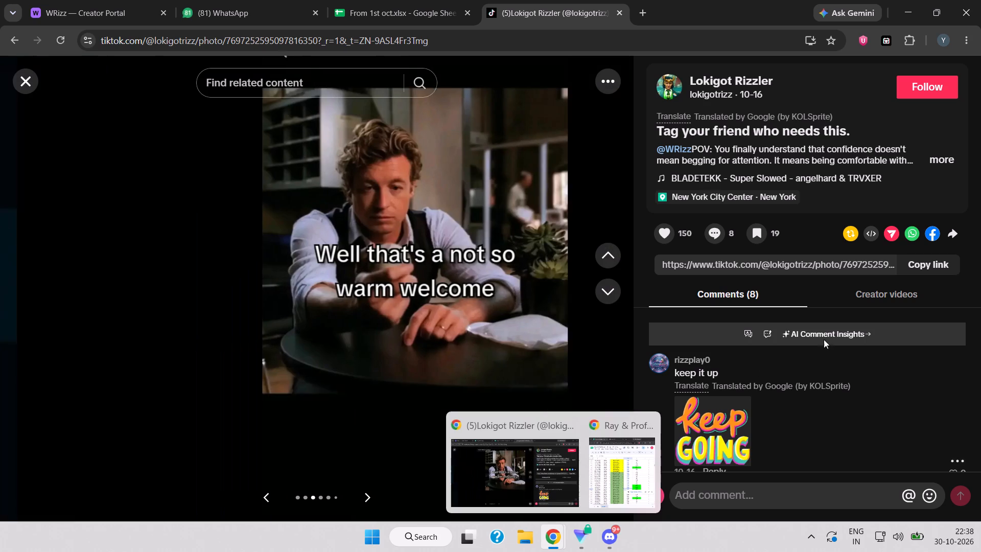
{"action": "left_click", "coordinate": [910, 261]}
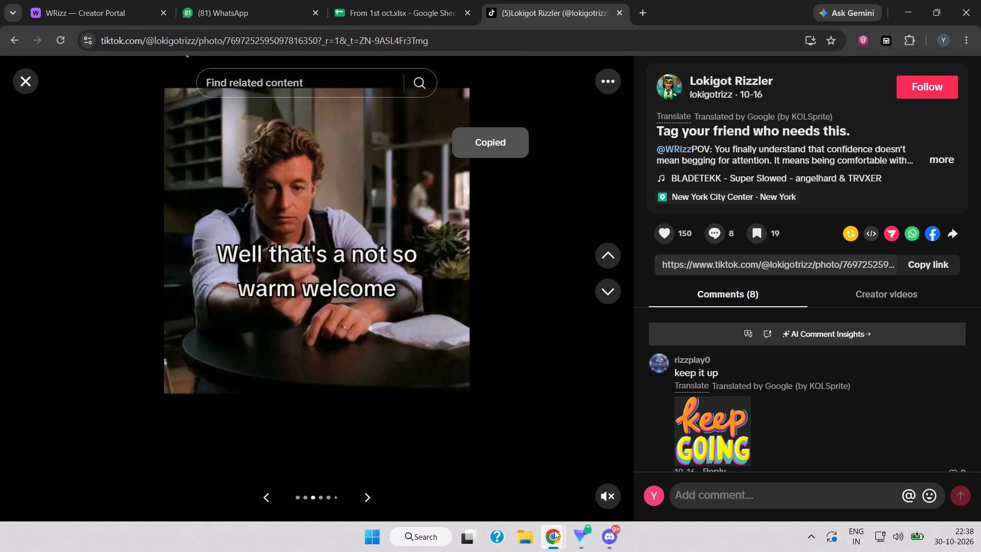
{"action": "left_click", "coordinate": [632, 467]}
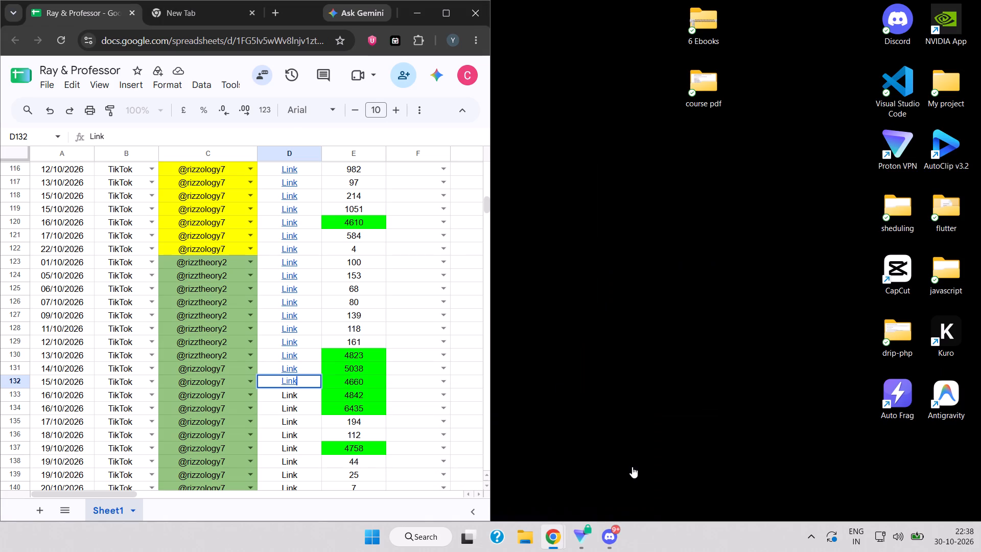
{"action": "right_click", "coordinate": [306, 393]}
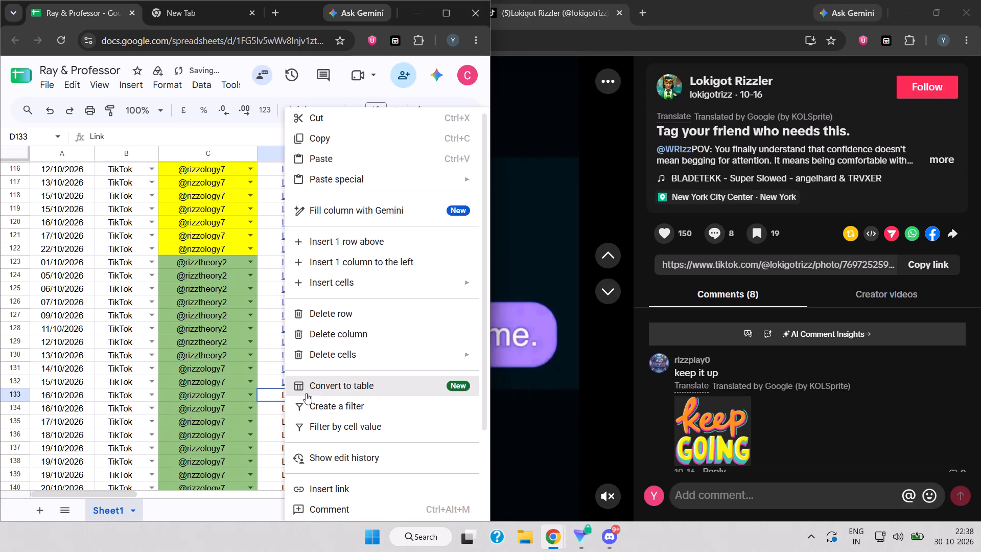
{"action": "left_click", "coordinate": [331, 487]}
{"action": "key", "text": "ctrl+v"}
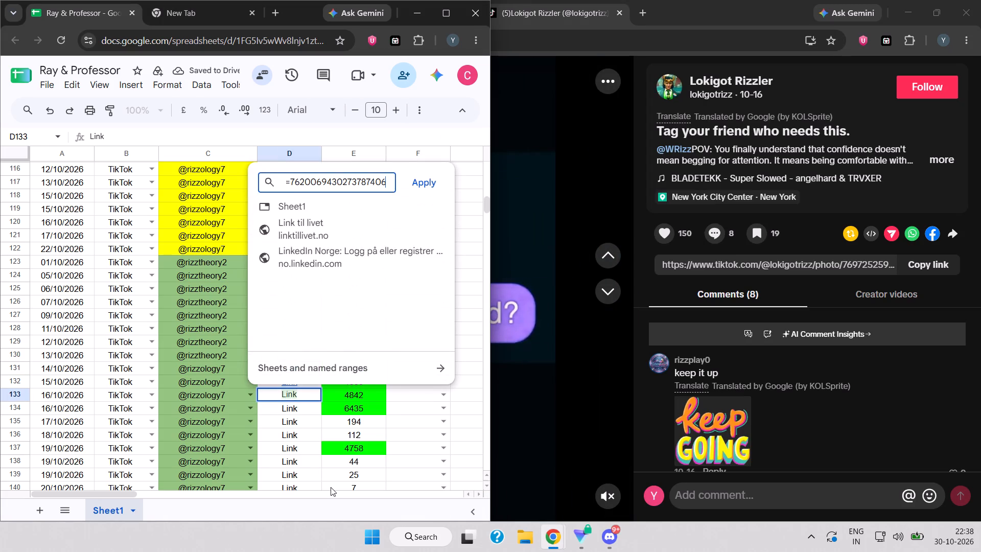
{"action": "left_click", "coordinate": [421, 179]}
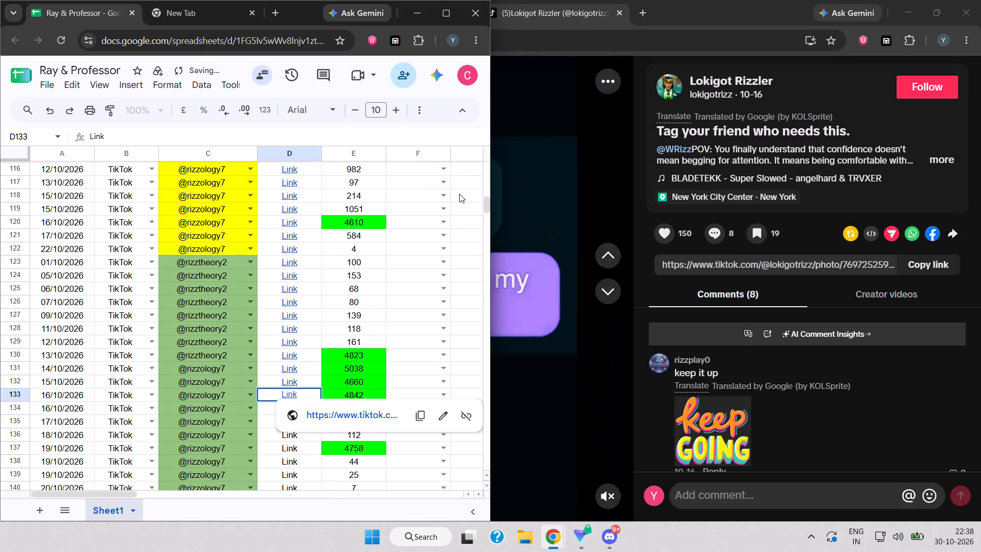
{"action": "left_click", "coordinate": [674, 10]}
{"action": "left_click", "coordinate": [35, 87]}
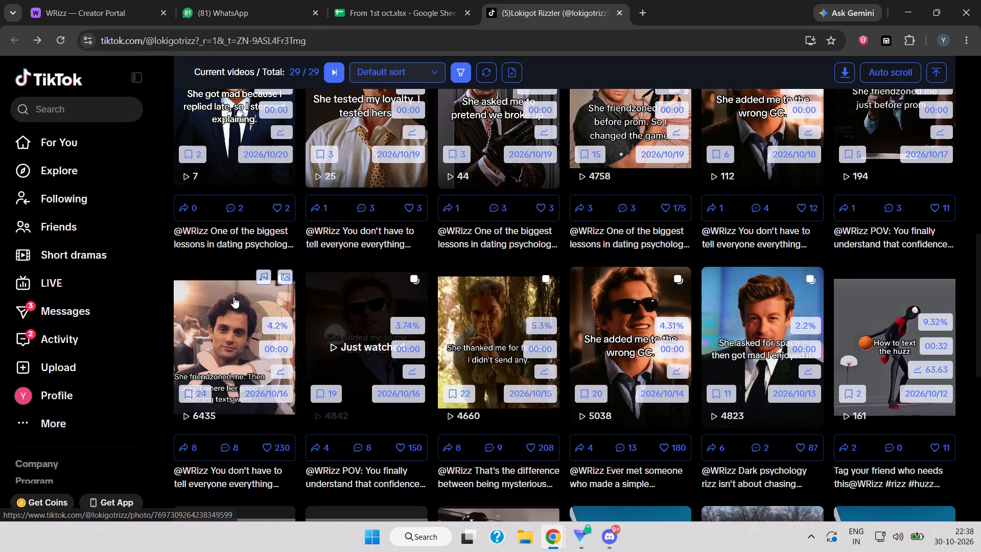
{"action": "left_click", "coordinate": [233, 297]}
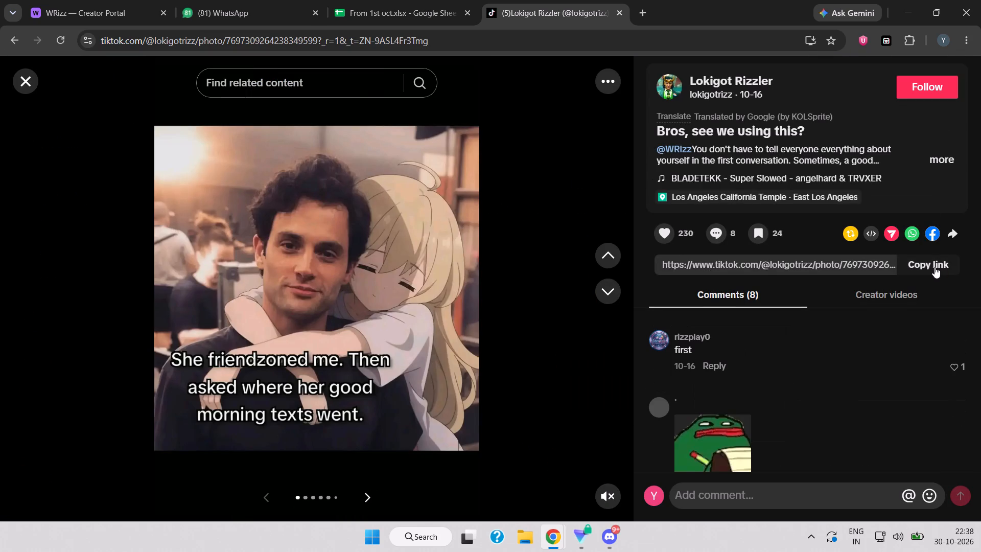
{"action": "left_click", "coordinate": [935, 267]}
{"action": "left_click", "coordinate": [927, 262]}
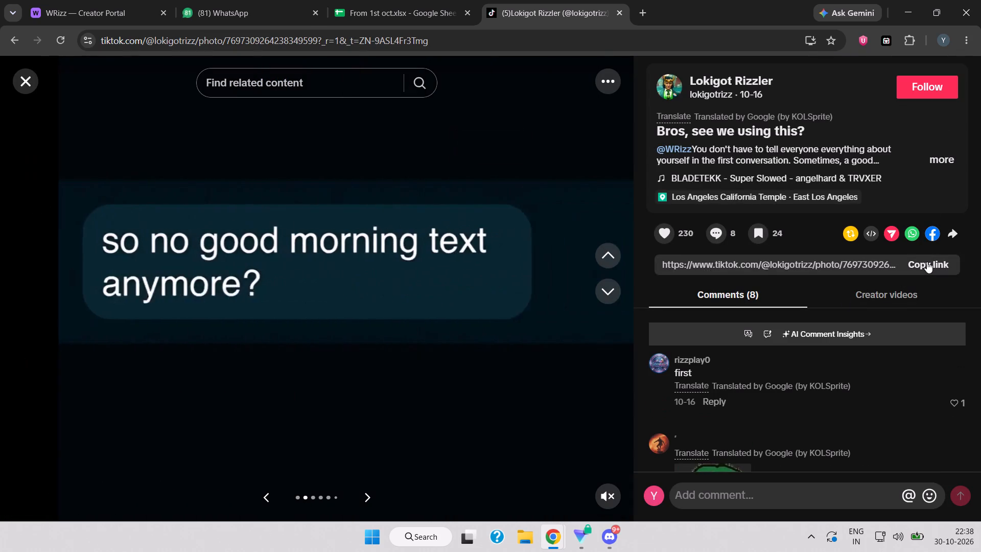
{"action": "left_click", "coordinate": [613, 495]}
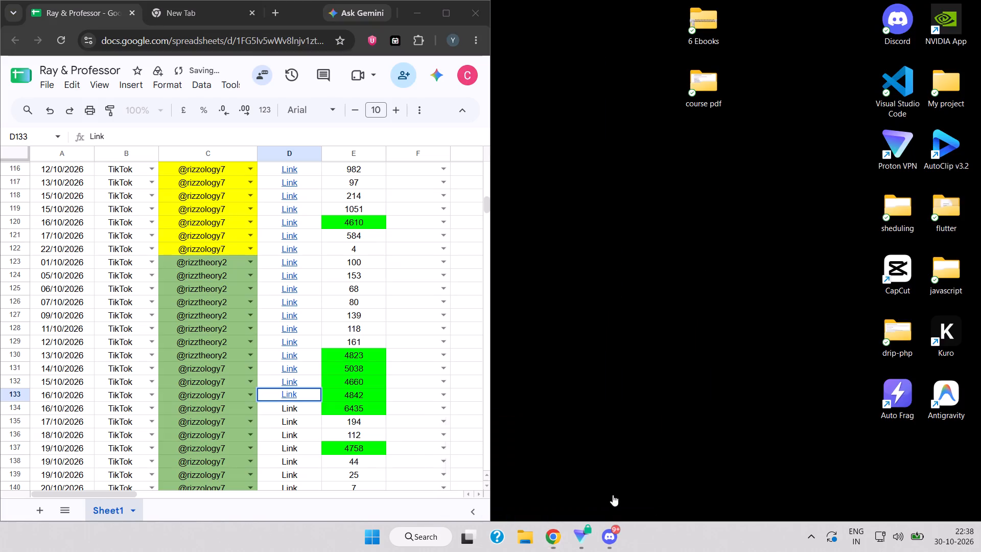
{"action": "right_click", "coordinate": [303, 410]}
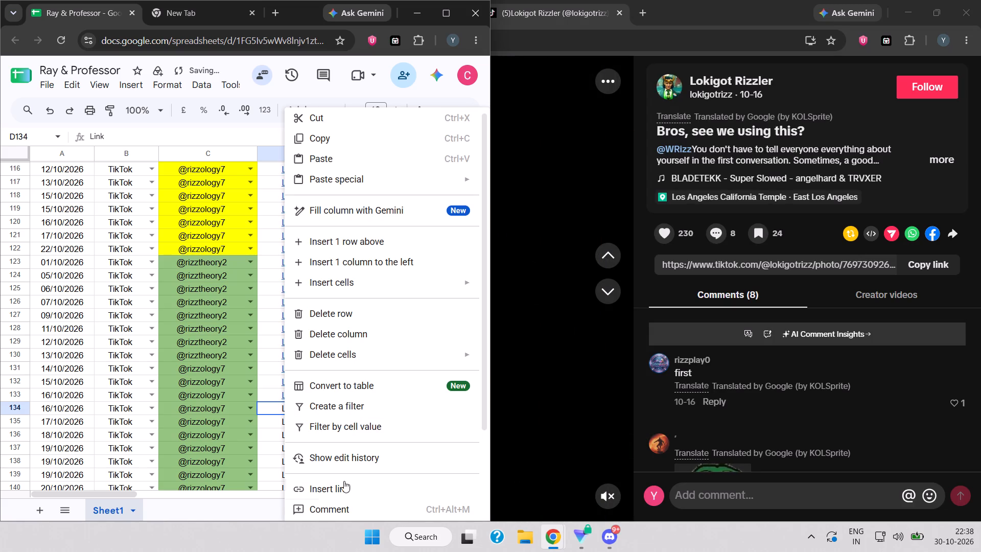
{"action": "left_click", "coordinate": [342, 485]}
{"action": "key", "text": "ctrl+v"}
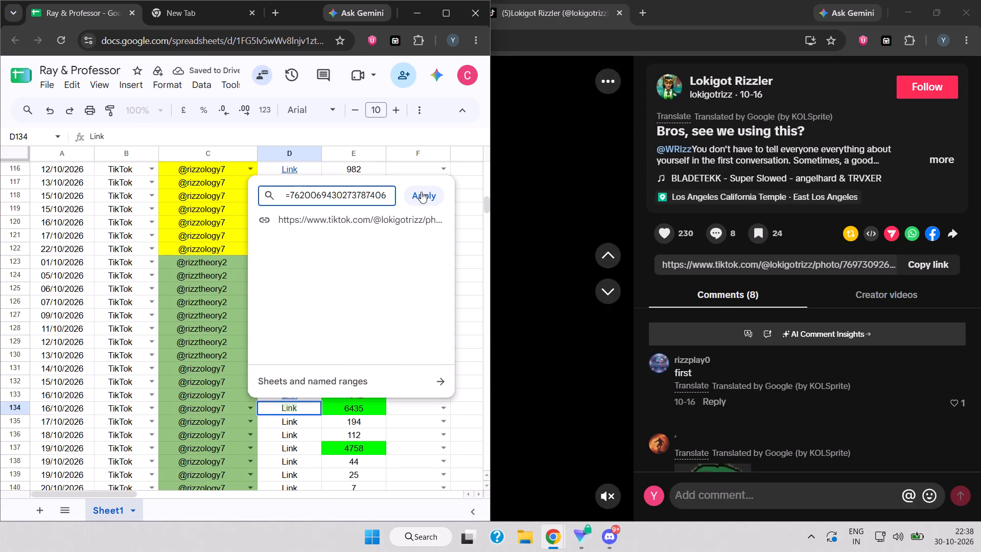
{"action": "left_click", "coordinate": [421, 193]}
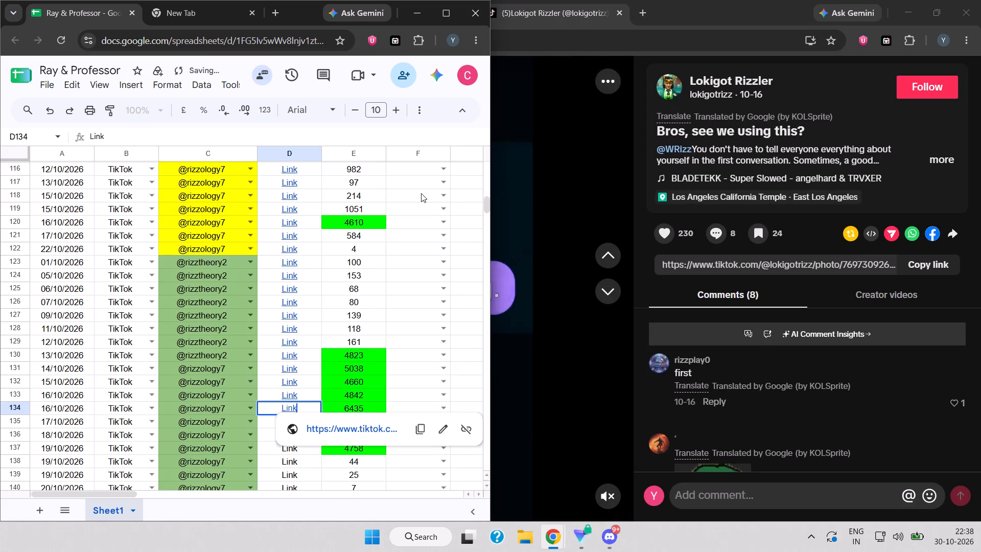
{"action": "left_click", "coordinate": [717, 0]}
{"action": "left_click", "coordinate": [31, 83]}
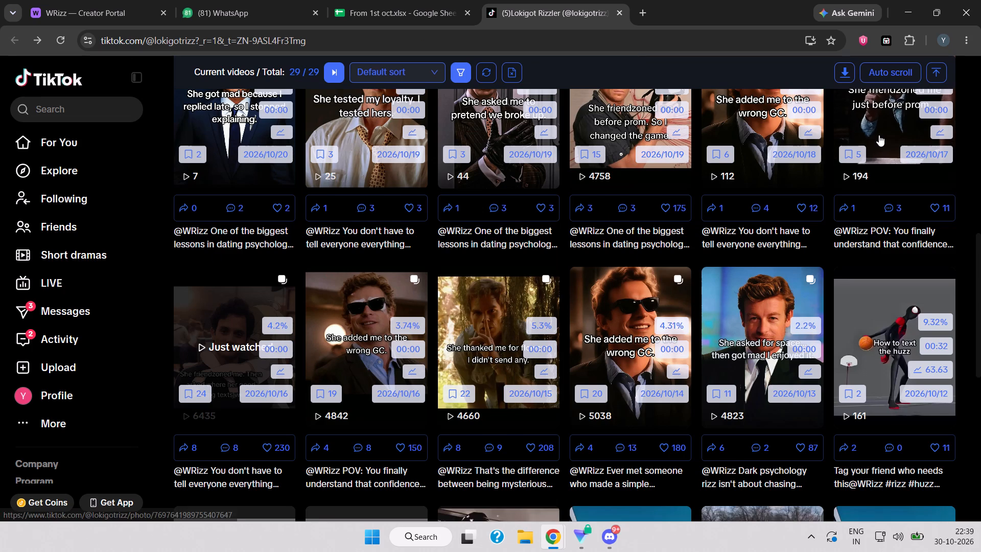
{"action": "scroll", "coordinate": [879, 135], "scroll_direction": "up", "scroll_amount": 6}
{"action": "scroll", "coordinate": [879, 135], "scroll_direction": "down", "scroll_amount": 1}
{"action": "left_click", "coordinate": [881, 345]}
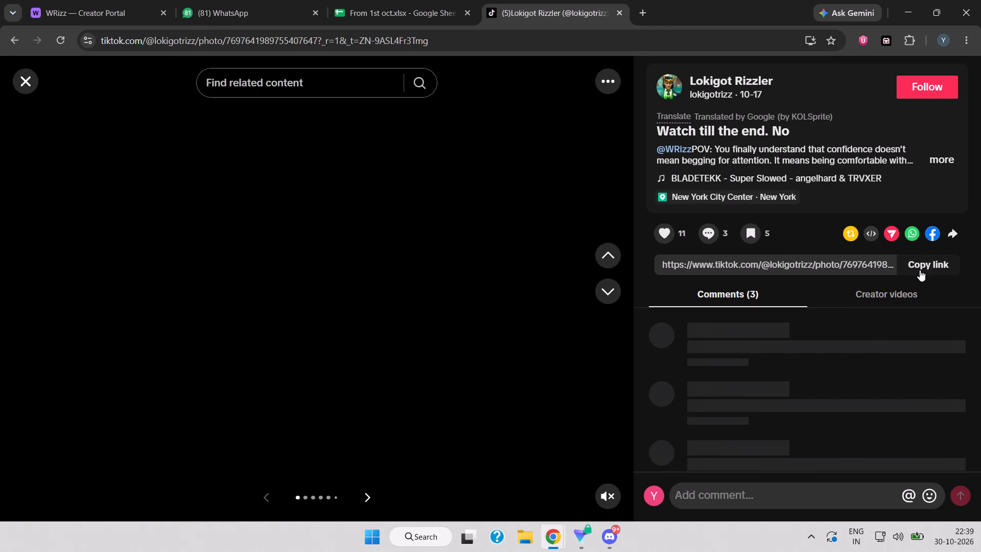
{"action": "left_click", "coordinate": [920, 270]}
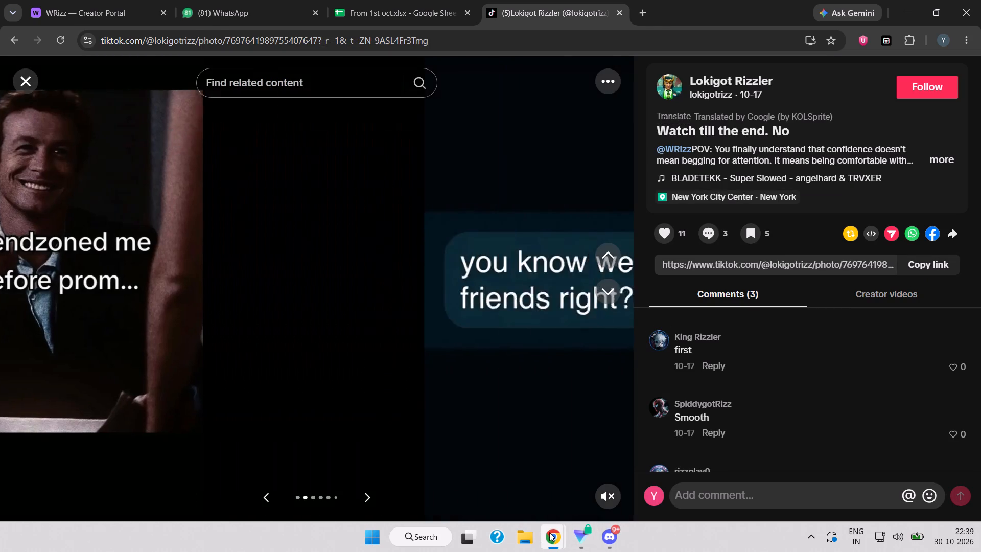
{"action": "left_click", "coordinate": [628, 492]}
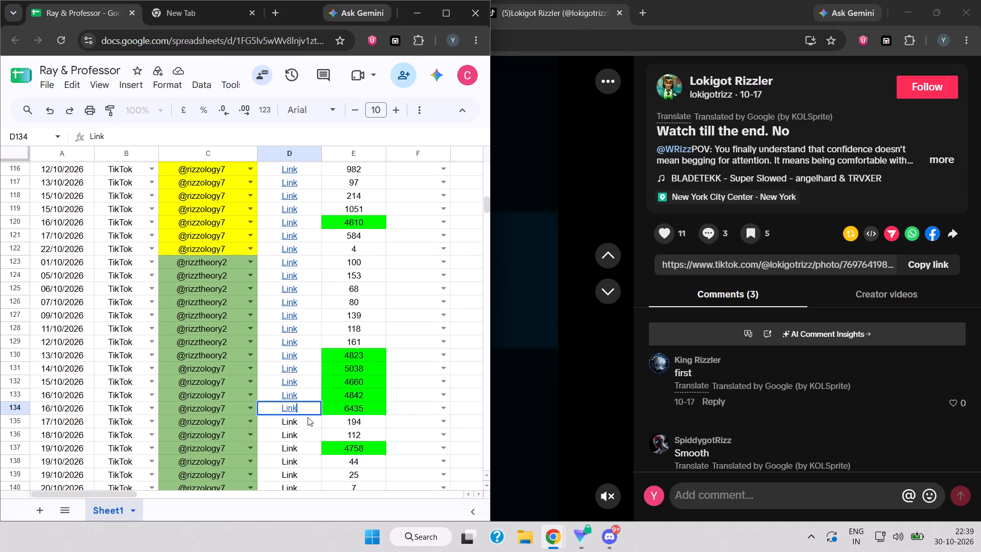
{"action": "right_click", "coordinate": [308, 417]}
{"action": "left_click", "coordinate": [323, 485]}
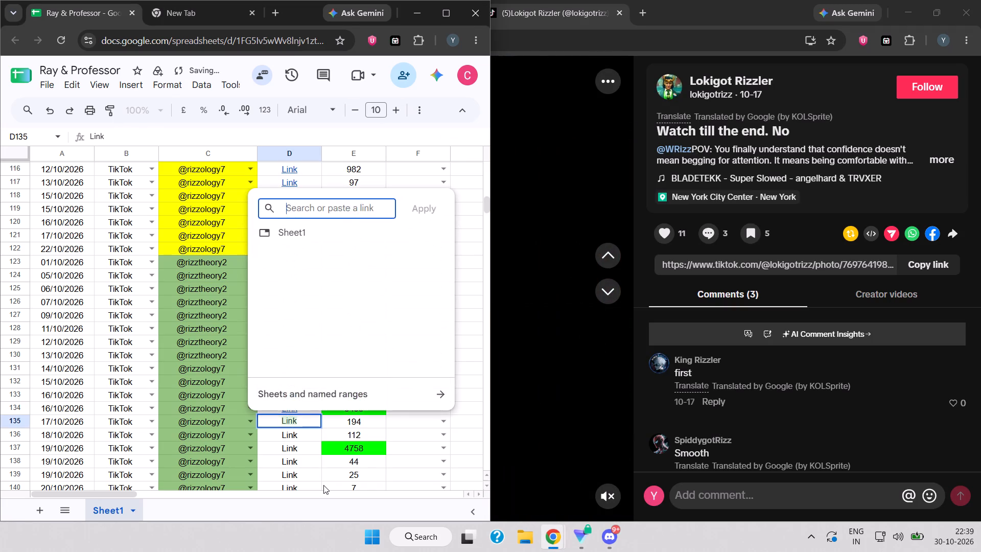
{"action": "key", "text": "ctrl+v"}
{"action": "left_click", "coordinate": [433, 201]}
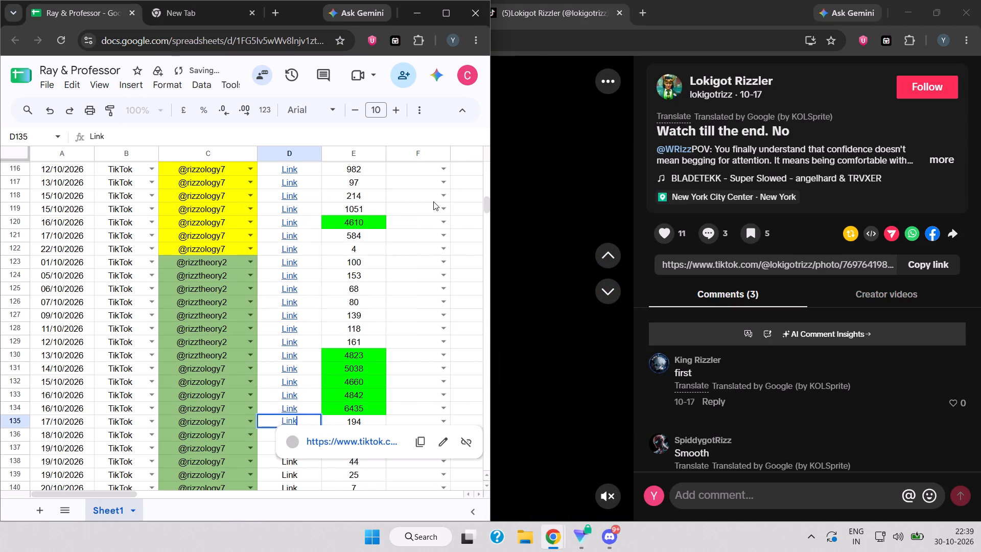
{"action": "left_click", "coordinate": [688, 0]}
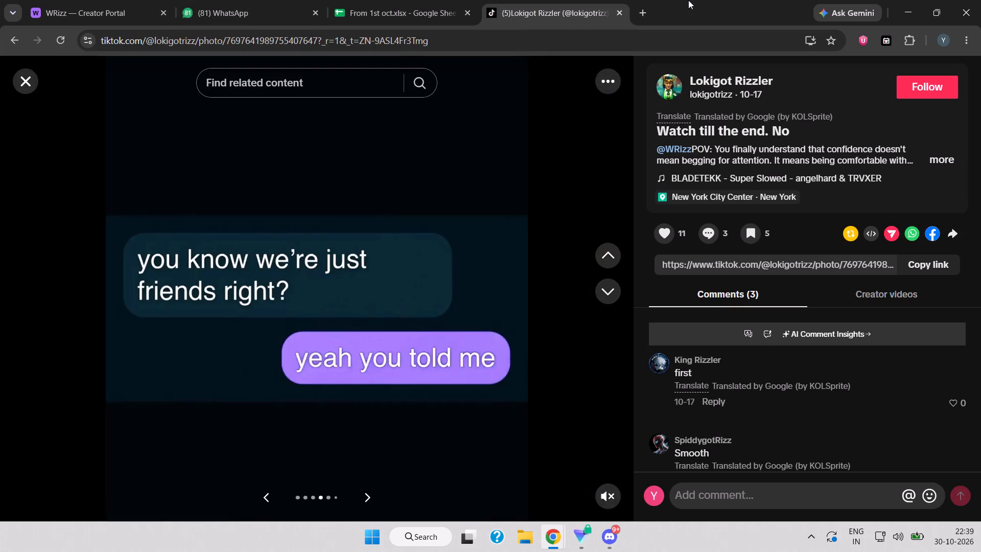
{"action": "left_click", "coordinate": [24, 92]}
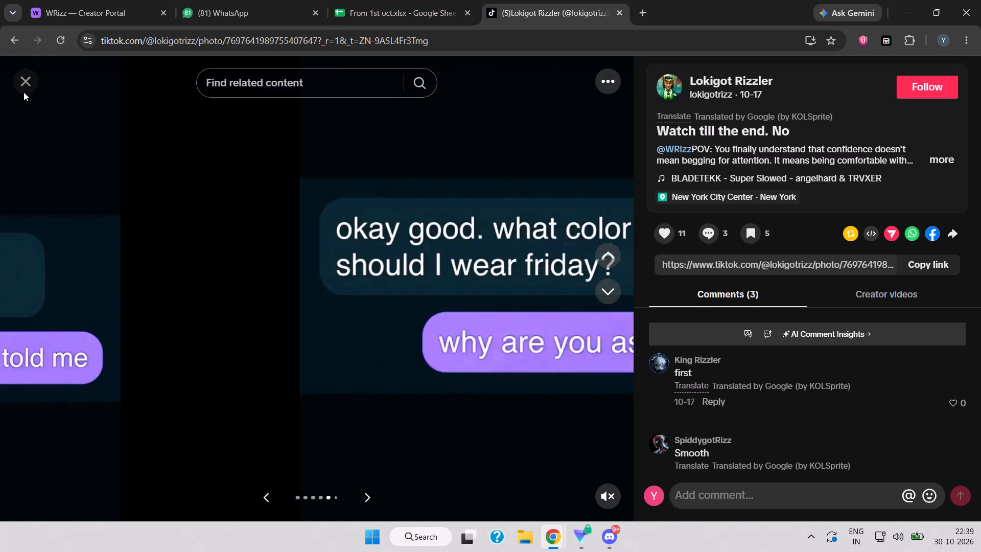
{"action": "left_click", "coordinate": [744, 365]}
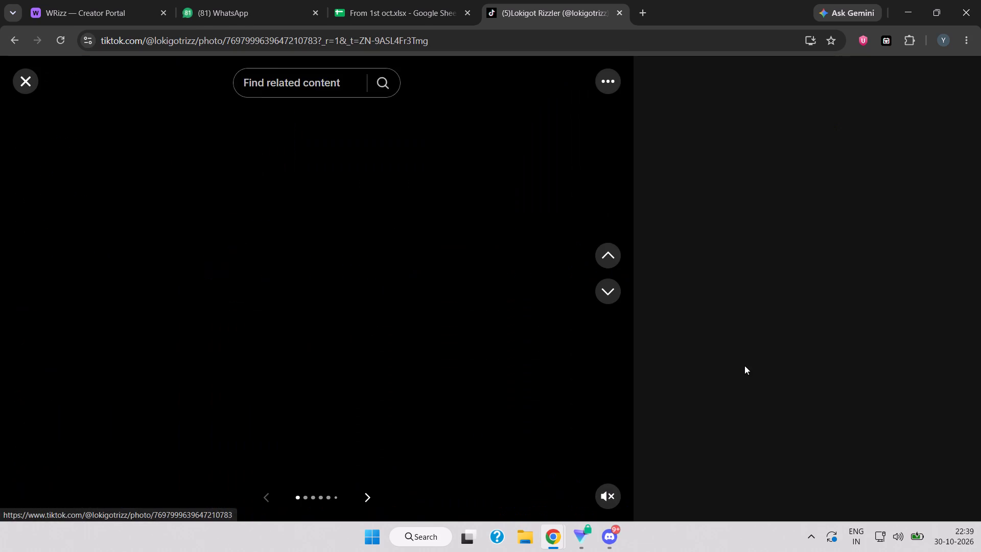
{"action": "left_click", "coordinate": [926, 262]}
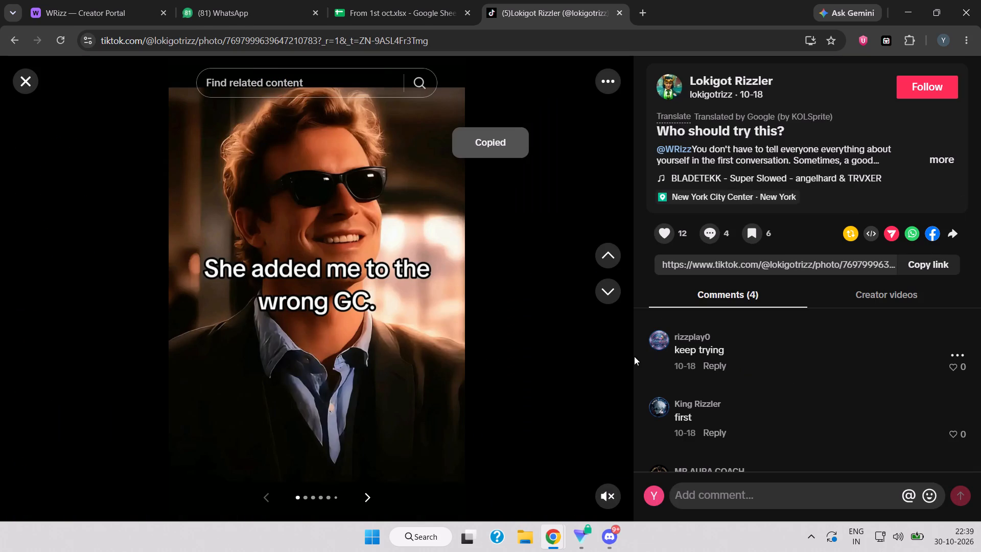
{"action": "left_click", "coordinate": [593, 498]}
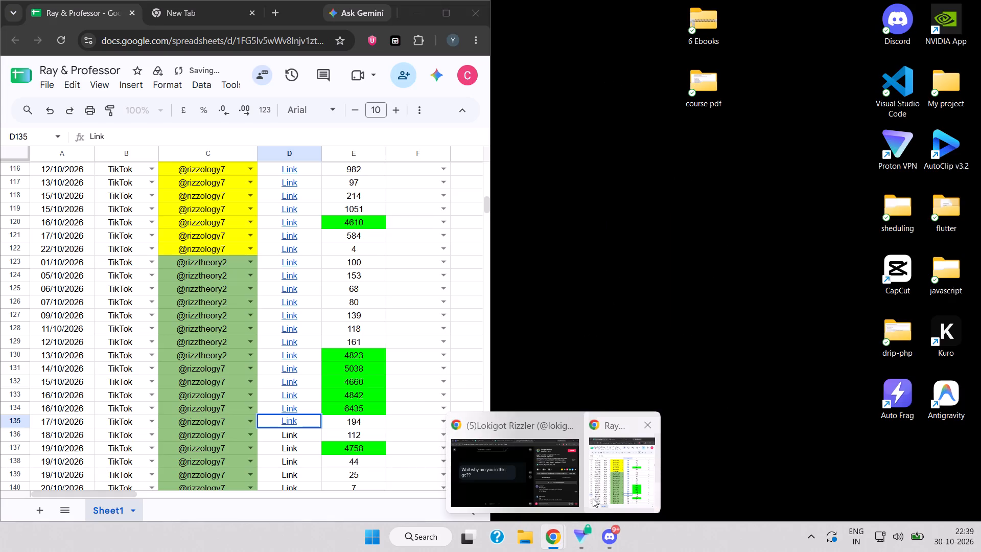
{"action": "right_click", "coordinate": [307, 435]}
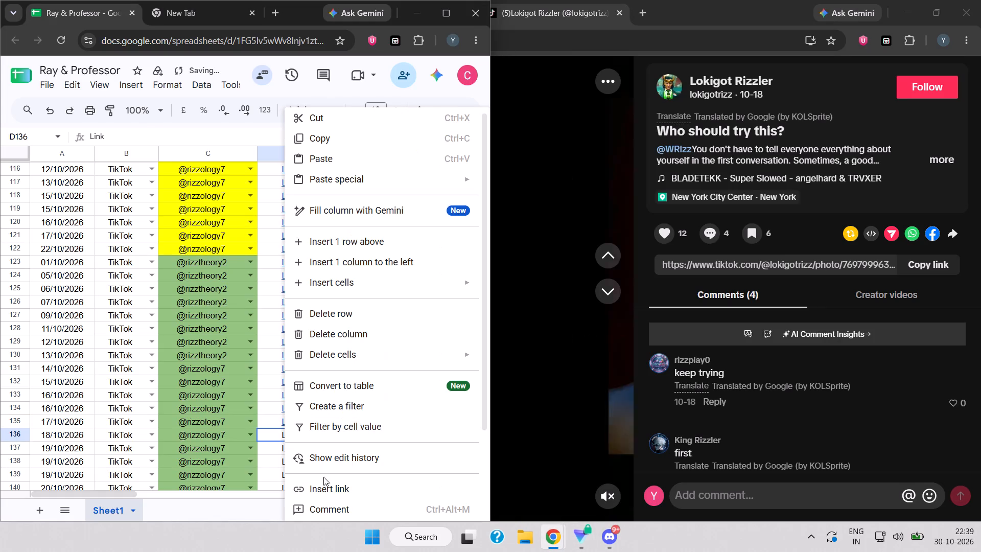
{"action": "left_click", "coordinate": [324, 480]}
{"action": "key", "text": "ctrl+v"}
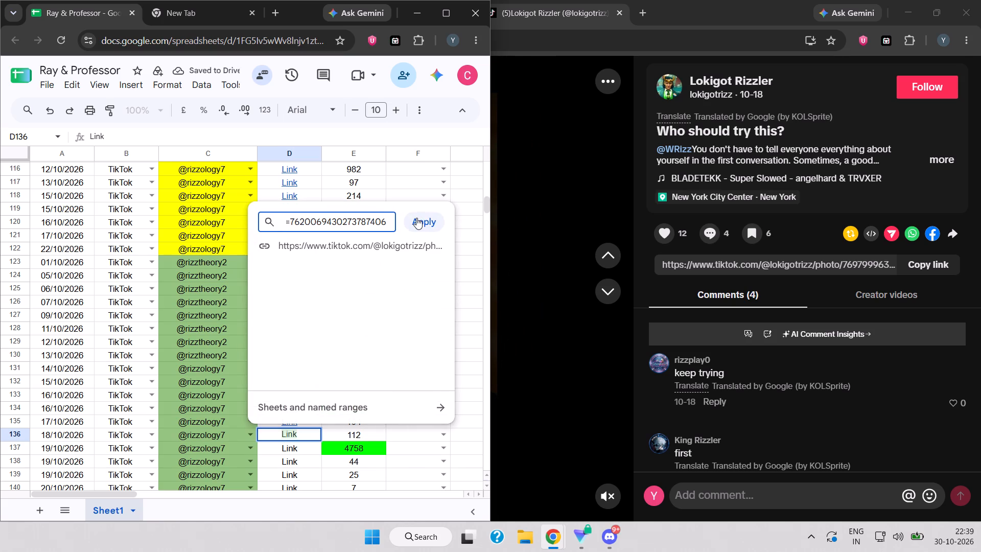
{"action": "left_click", "coordinate": [416, 218]}
{"action": "left_click", "coordinate": [729, 12]}
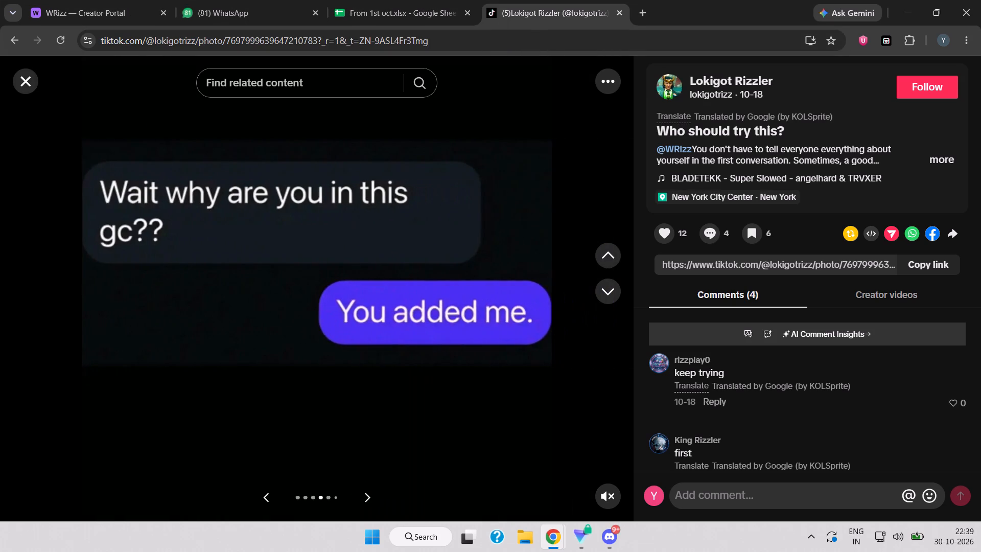
{"action": "left_click", "coordinate": [29, 81]}
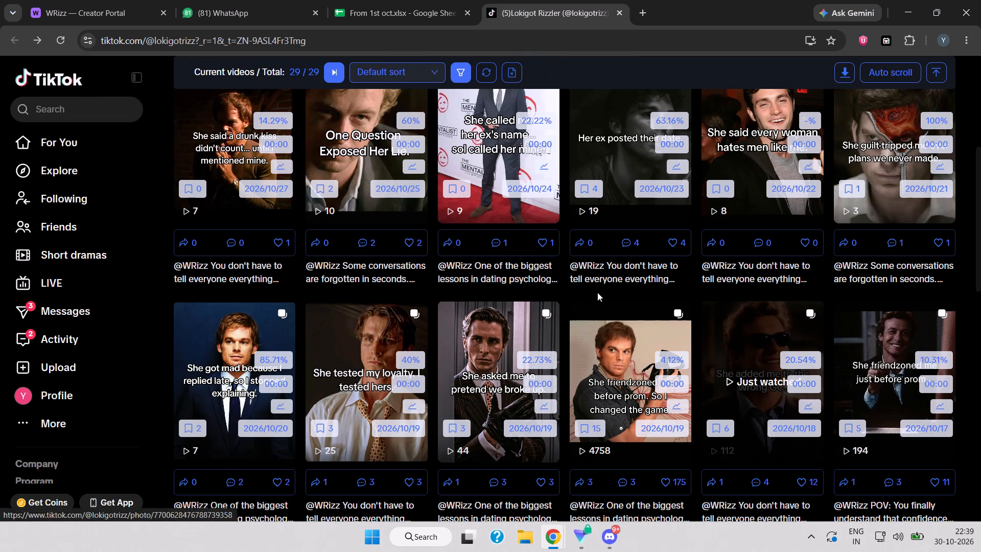
{"action": "left_click", "coordinate": [598, 340]}
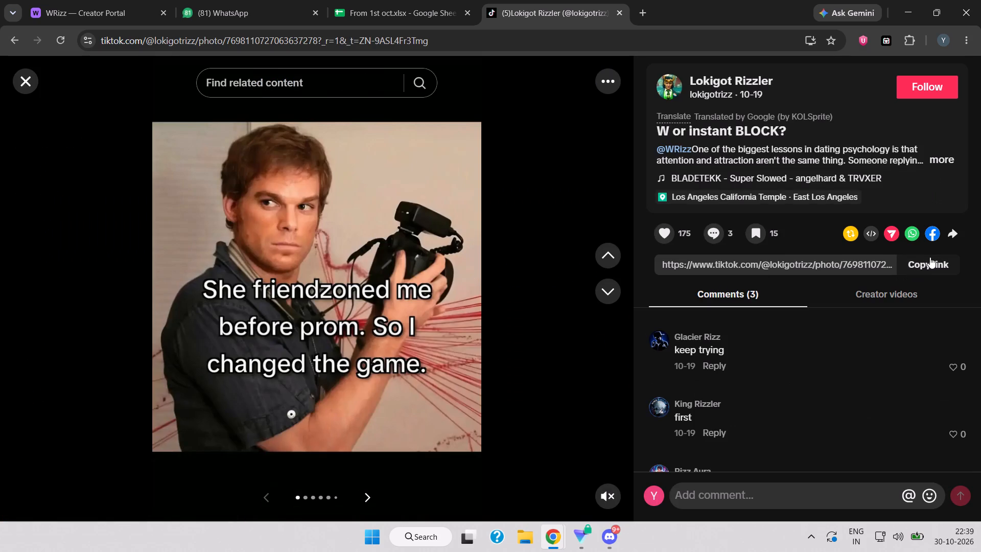
{"action": "left_click", "coordinate": [930, 257]}
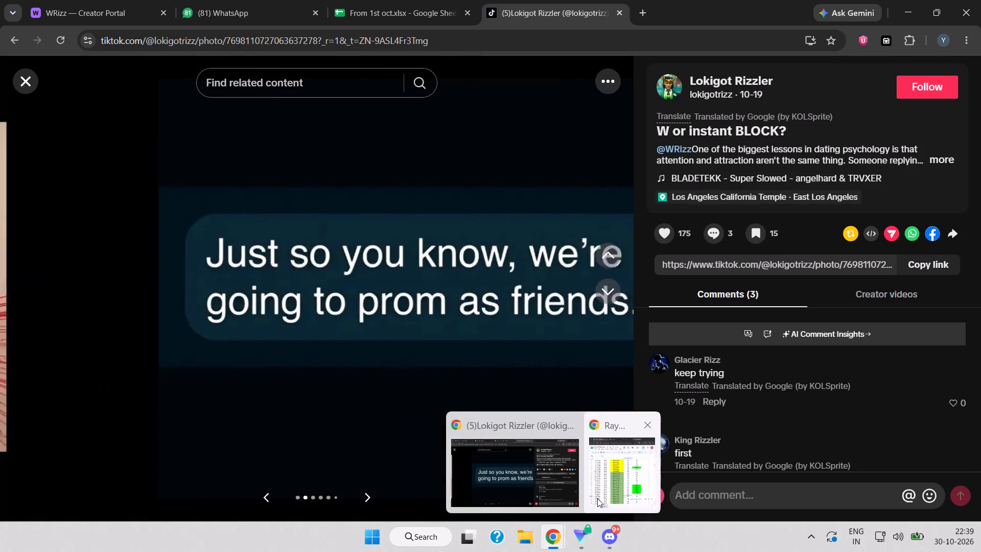
{"action": "left_click", "coordinate": [597, 498]}
{"action": "right_click", "coordinate": [309, 447]}
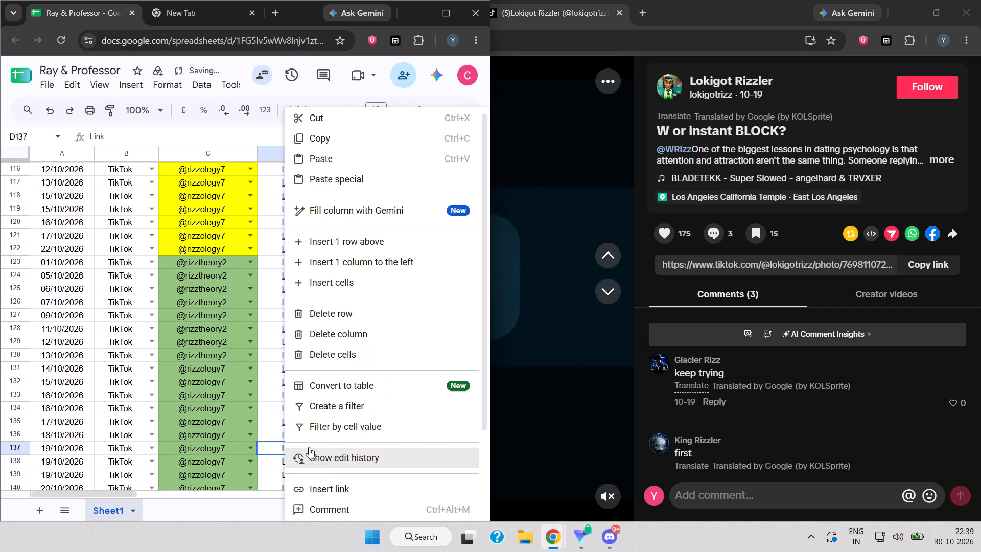
{"action": "left_click", "coordinate": [340, 497]}
{"action": "key", "text": "ctrl+v"}
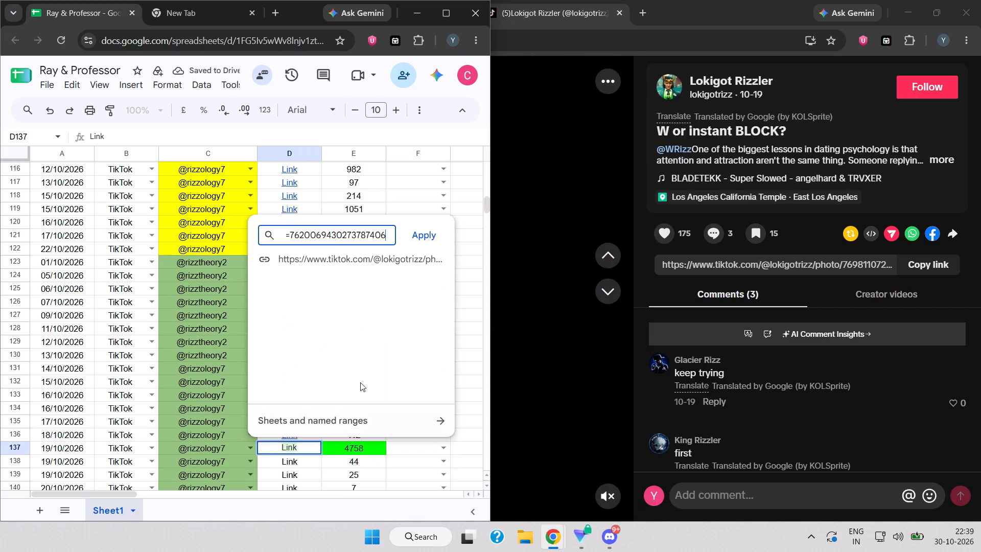
{"action": "left_click", "coordinate": [422, 242]}
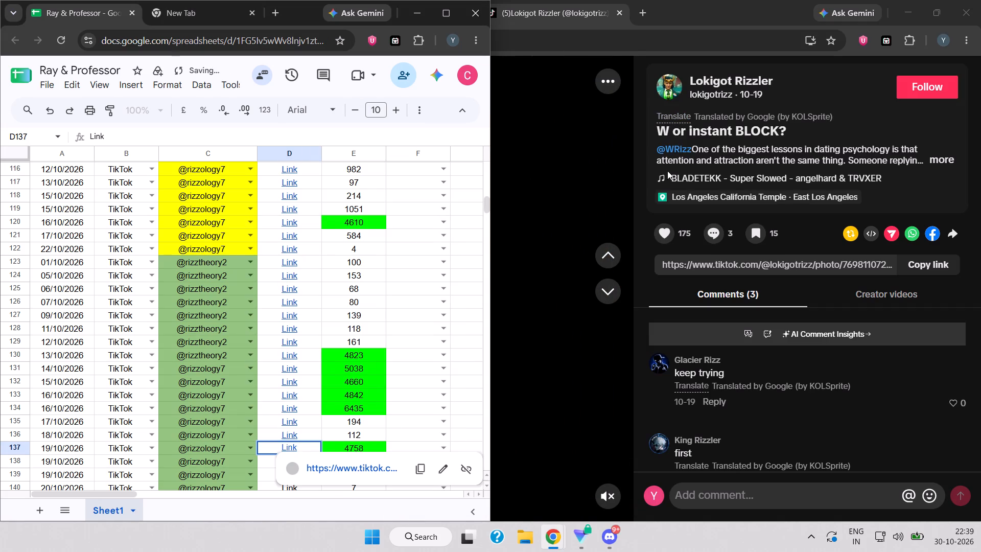
{"action": "scroll", "coordinate": [466, 281], "scroll_direction": "down", "scroll_amount": 3}
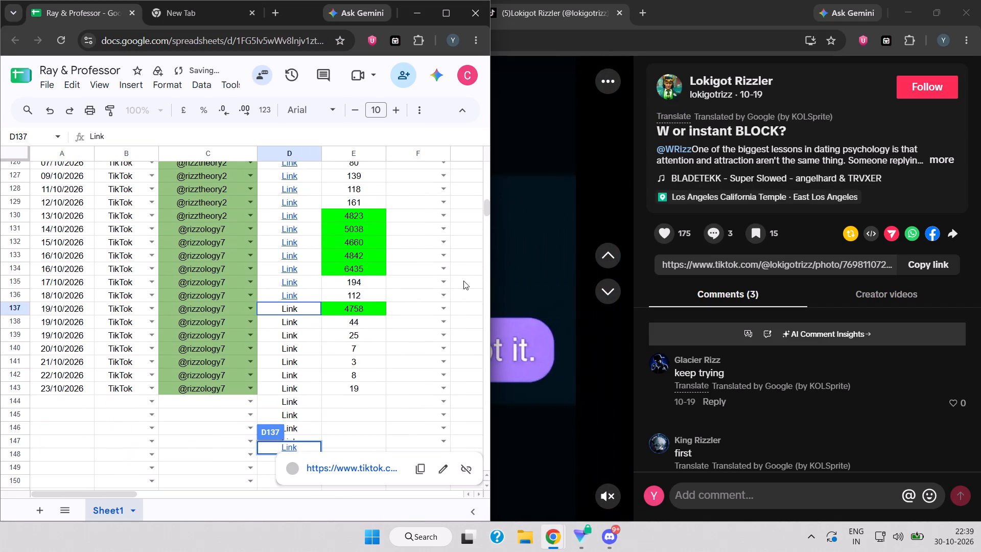
{"action": "left_click", "coordinate": [736, 10]}
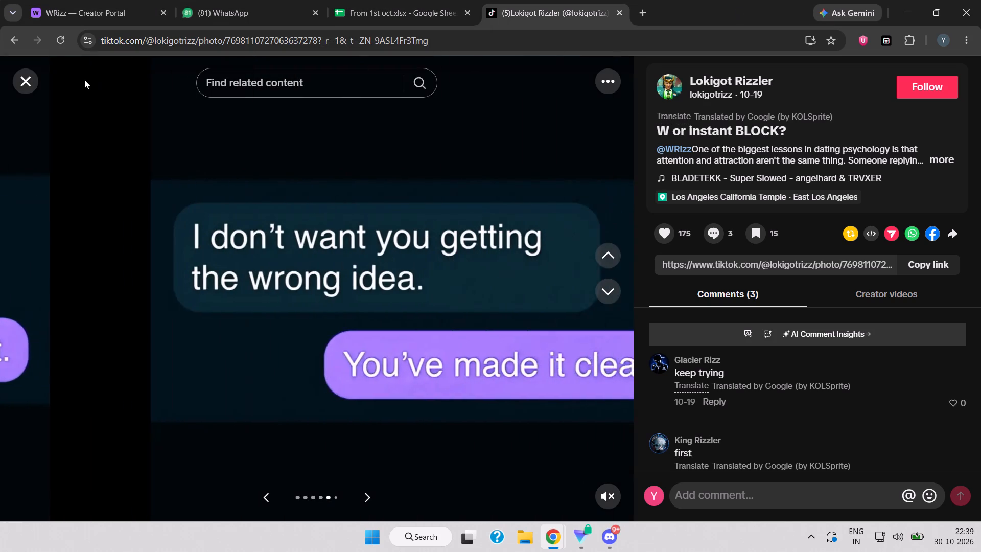
{"action": "left_click", "coordinate": [19, 83]}
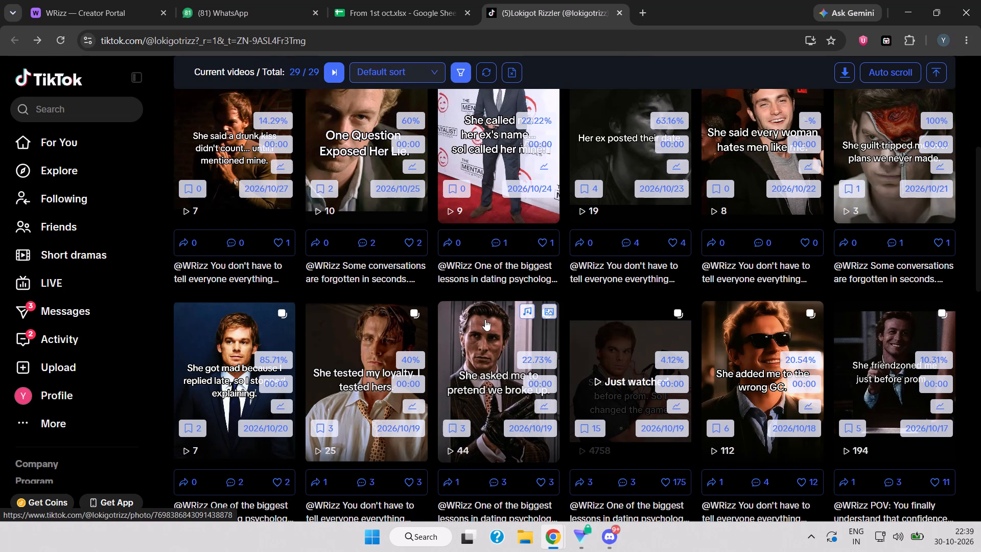
{"action": "left_click", "coordinate": [484, 345]}
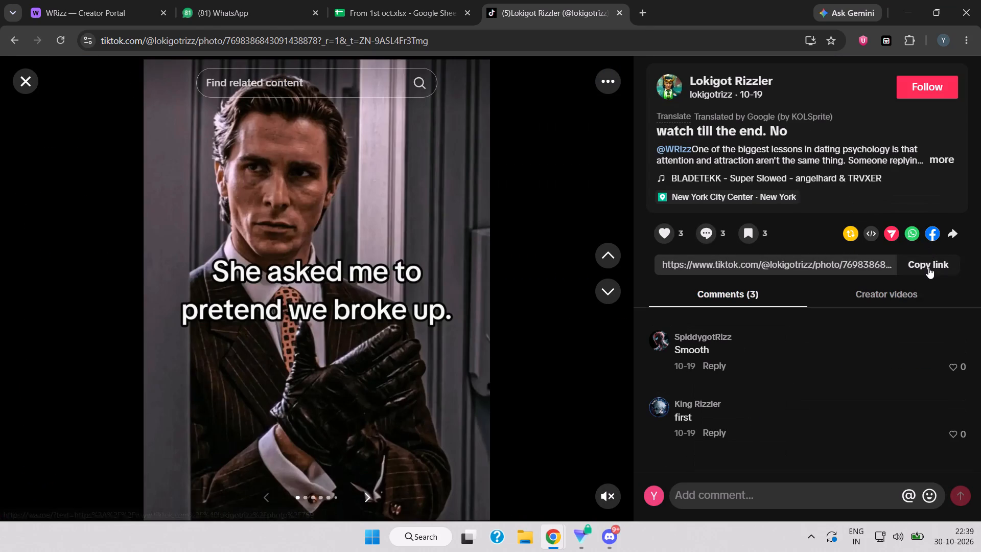
{"action": "left_click", "coordinate": [928, 267]}
{"action": "left_click", "coordinate": [629, 479]}
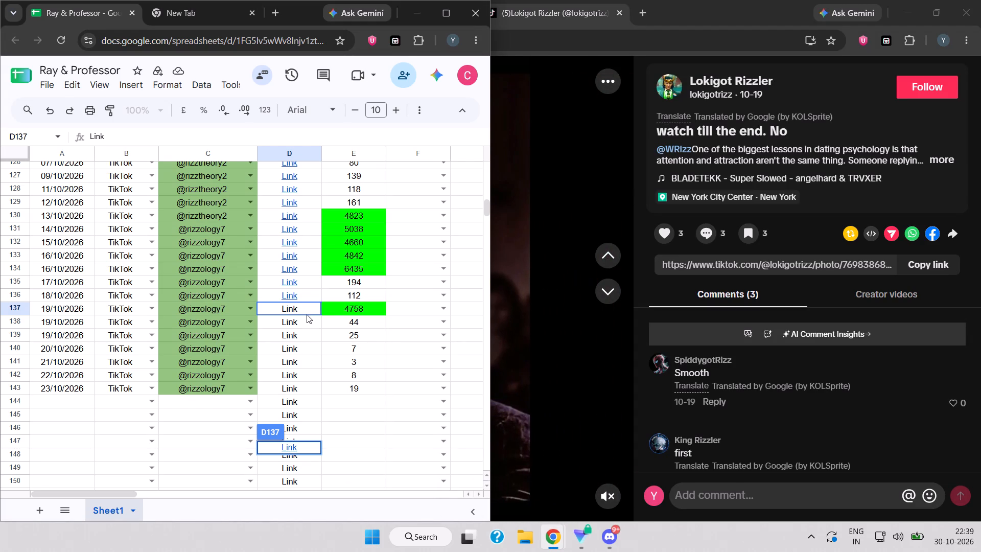
{"action": "left_click", "coordinate": [304, 310]}
{"action": "left_click", "coordinate": [316, 321]}
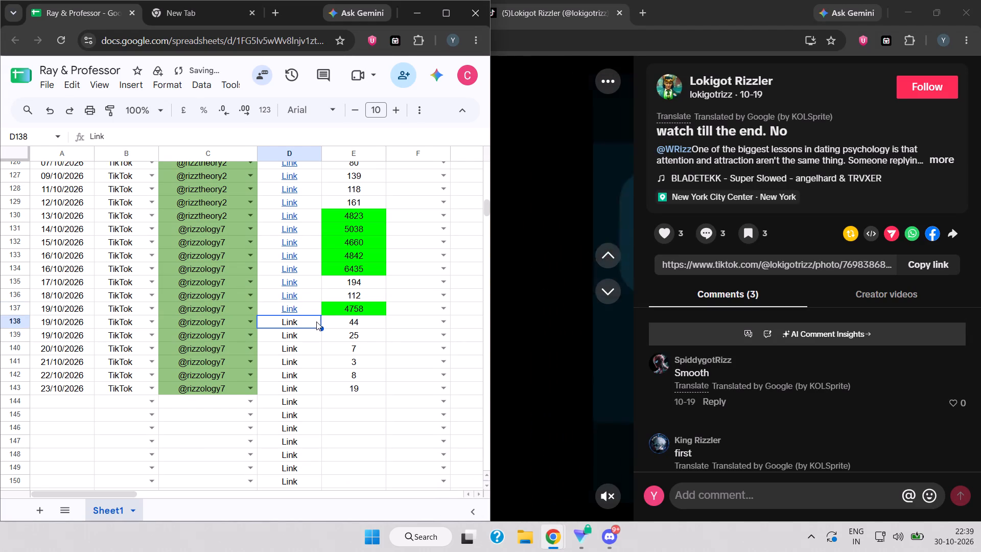
{"action": "right_click", "coordinate": [306, 320]}
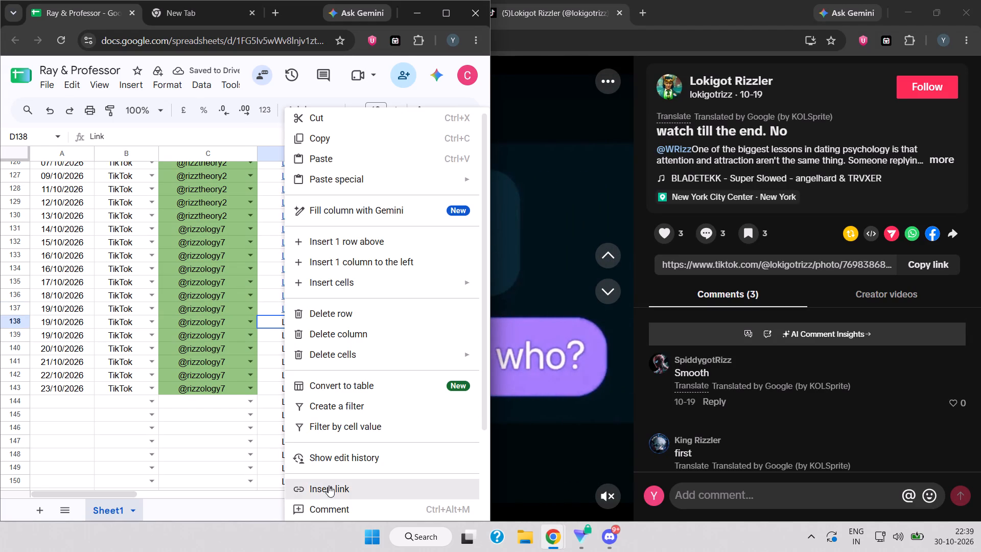
{"action": "left_click", "coordinate": [329, 486]}
{"action": "key", "text": "ctrl+v"}
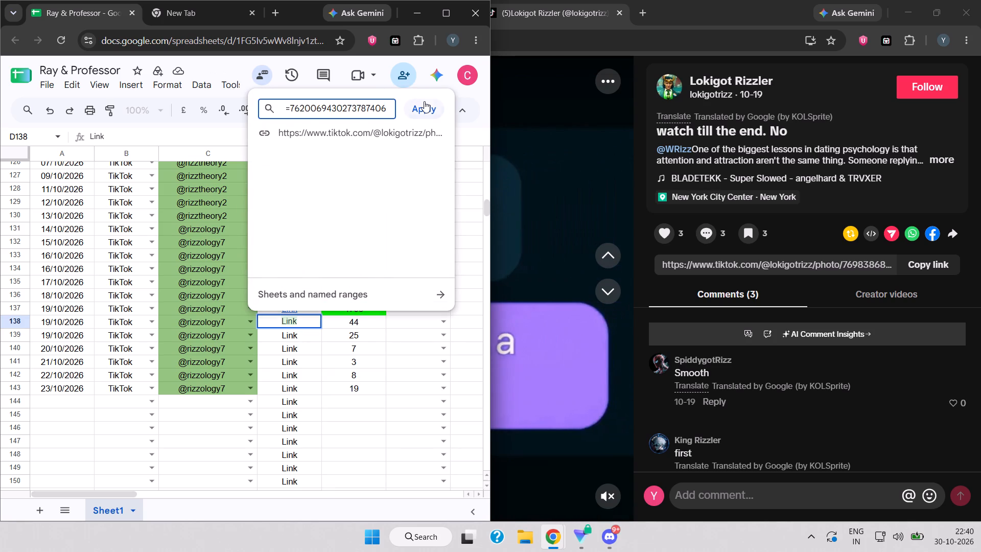
{"action": "left_click", "coordinate": [424, 101]}
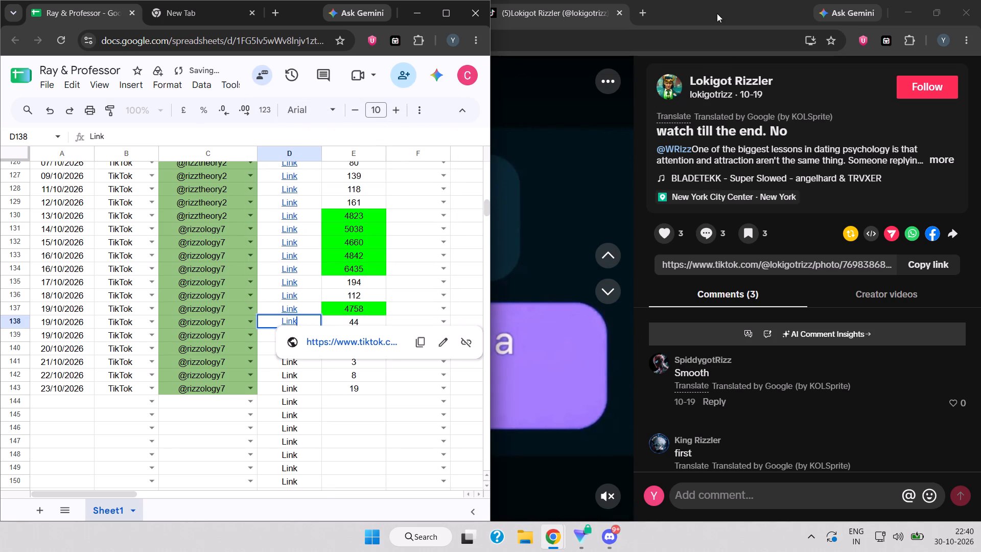
{"action": "left_click", "coordinate": [717, 13]}
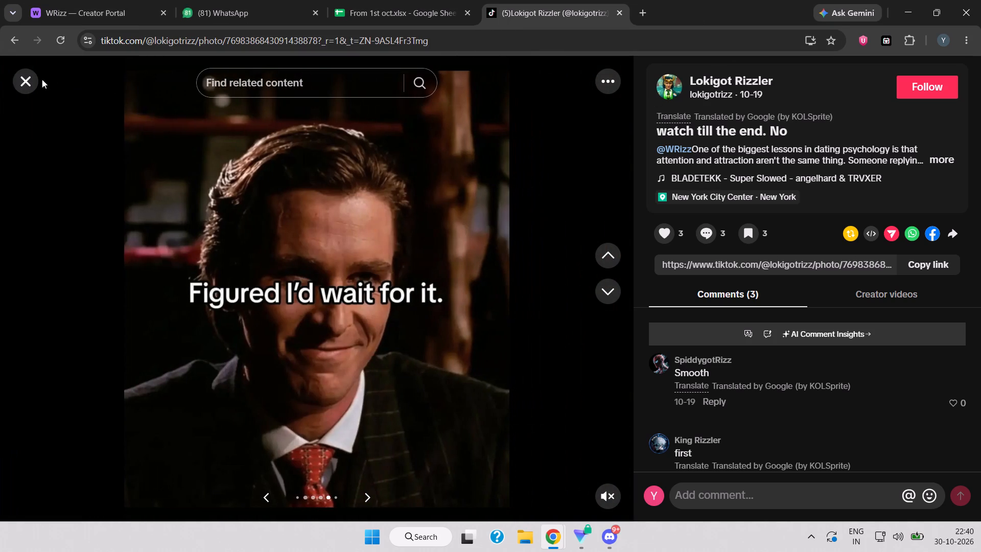
{"action": "left_click", "coordinate": [22, 73]}
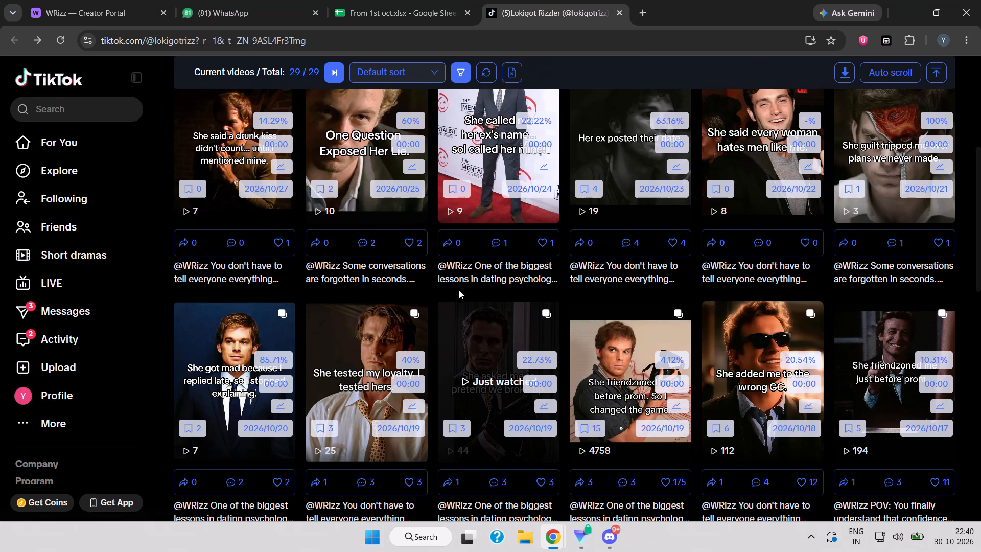
{"action": "right_click", "coordinate": [354, 335]}
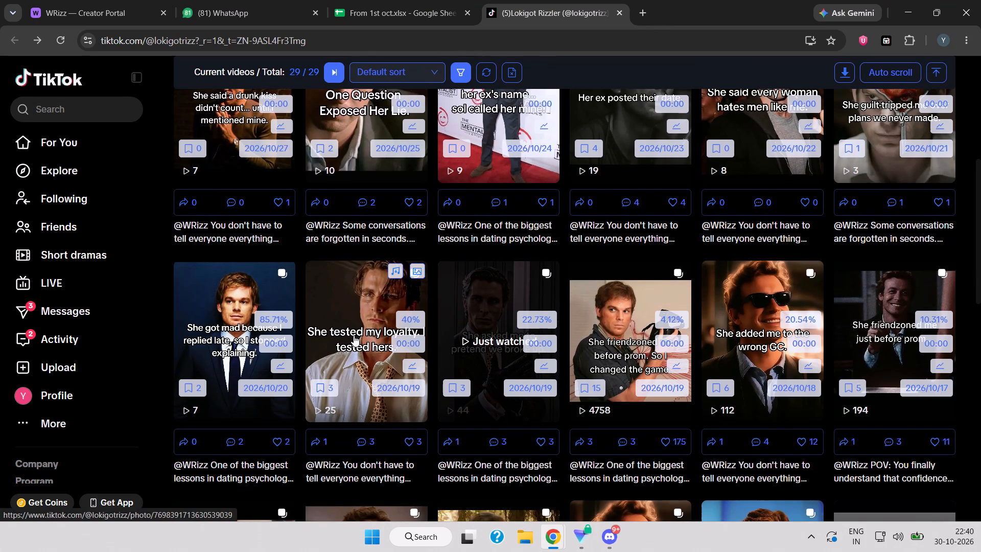
{"action": "left_click", "coordinate": [324, 332]}
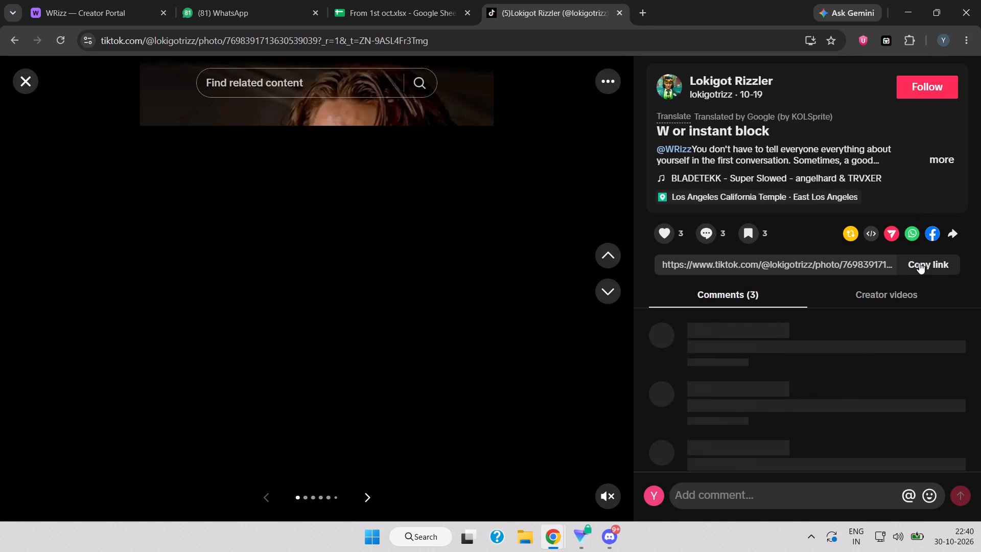
{"action": "left_click", "coordinate": [919, 263]}
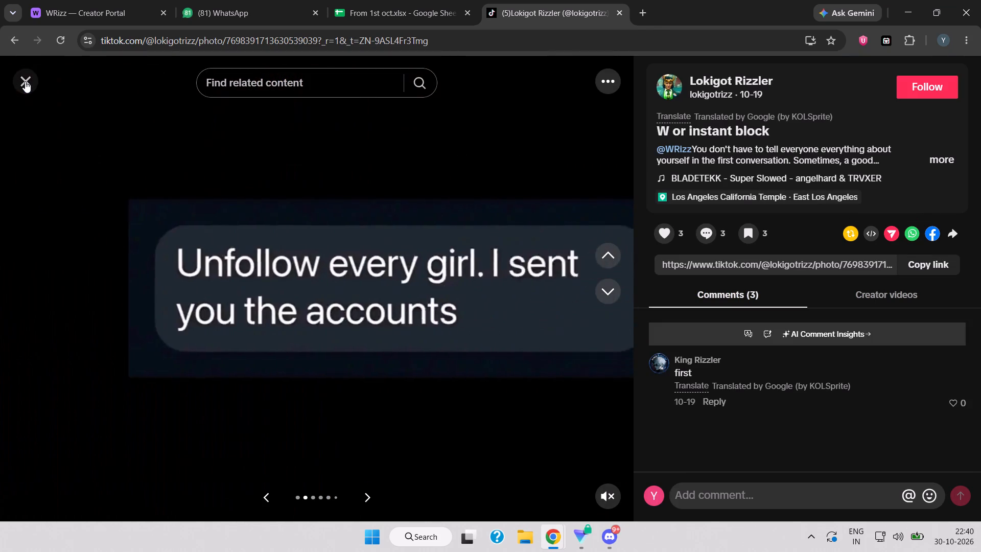
{"action": "left_click", "coordinate": [25, 81]}
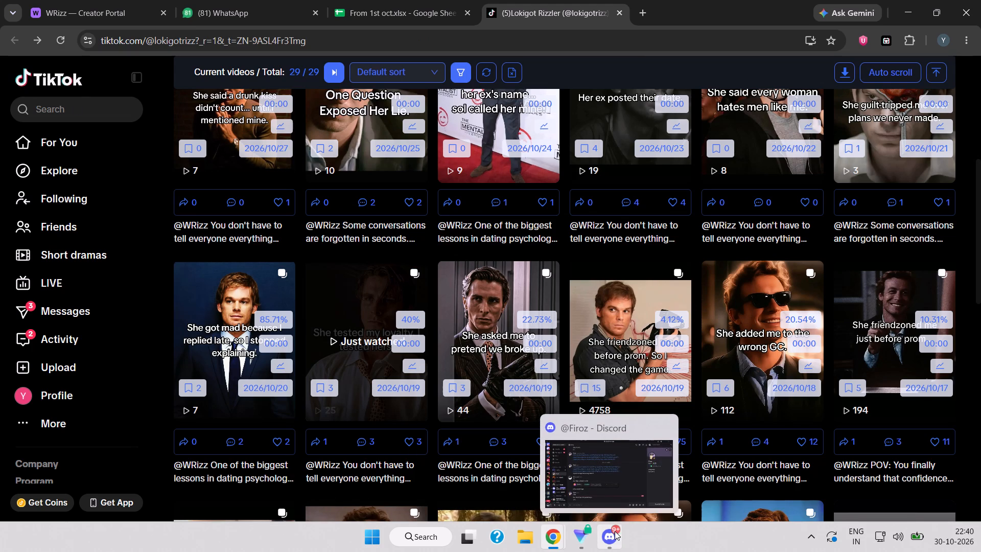
{"action": "left_click", "coordinate": [612, 492]}
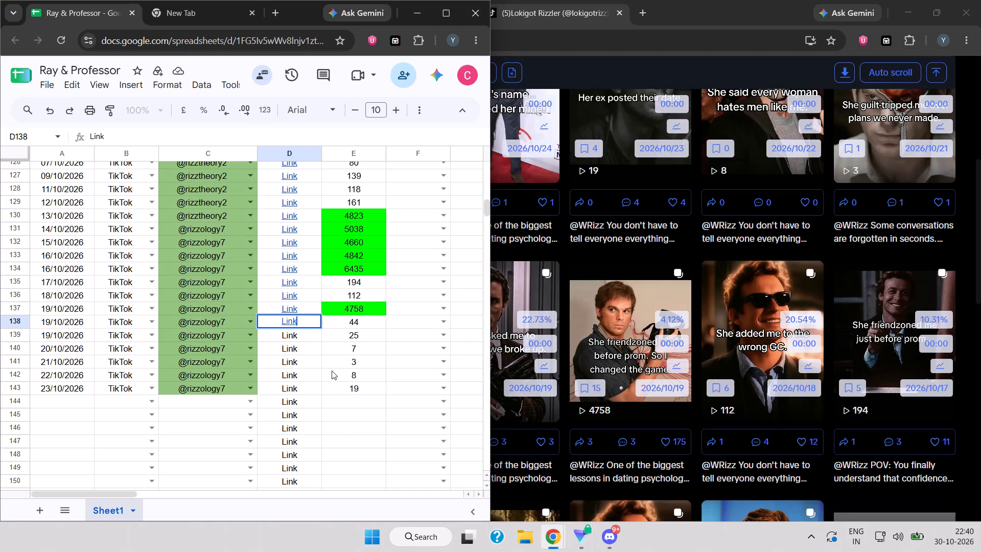
{"action": "right_click", "coordinate": [316, 335]}
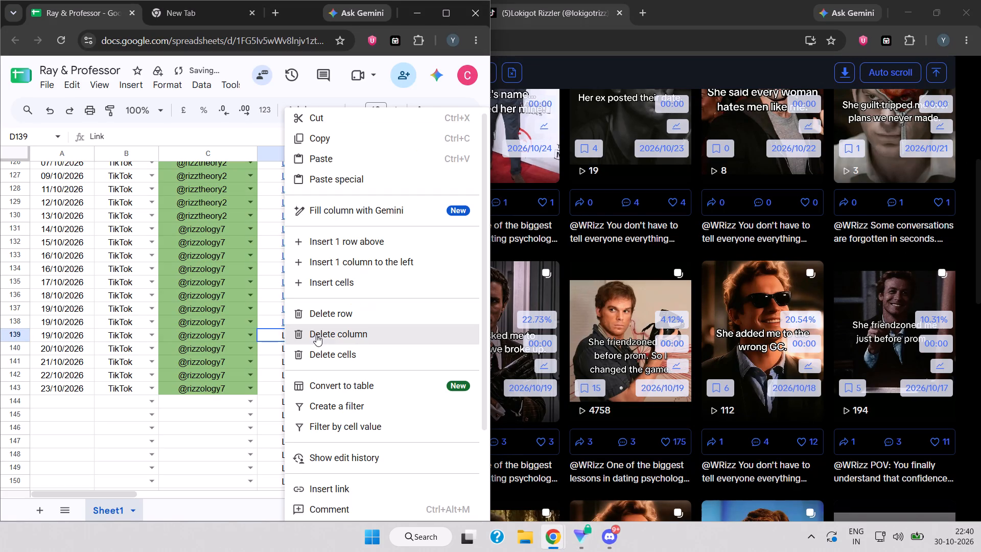
{"action": "left_click", "coordinate": [332, 485]}
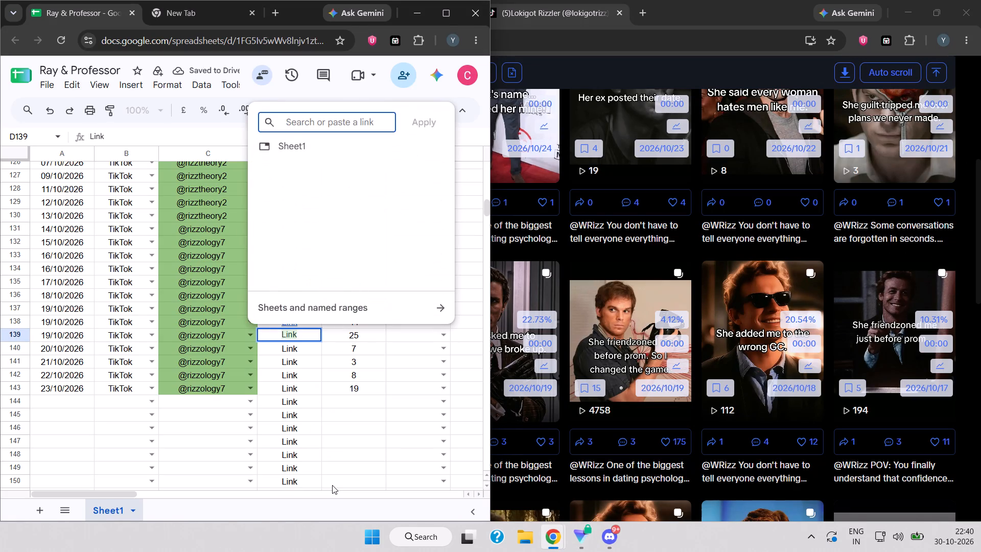
{"action": "key", "text": "ctrl+v"}
{"action": "left_click", "coordinate": [423, 122]}
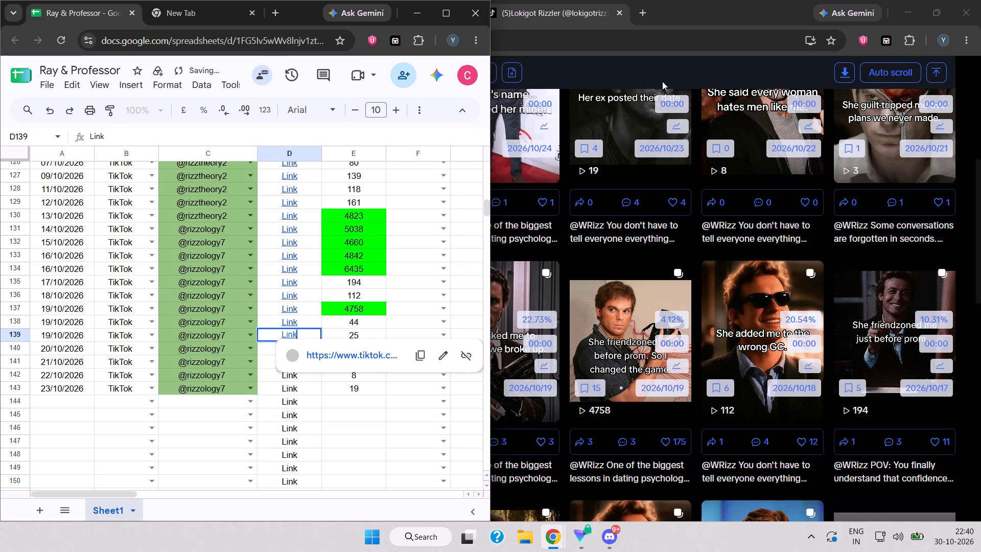
{"action": "left_click", "coordinate": [731, 17]}
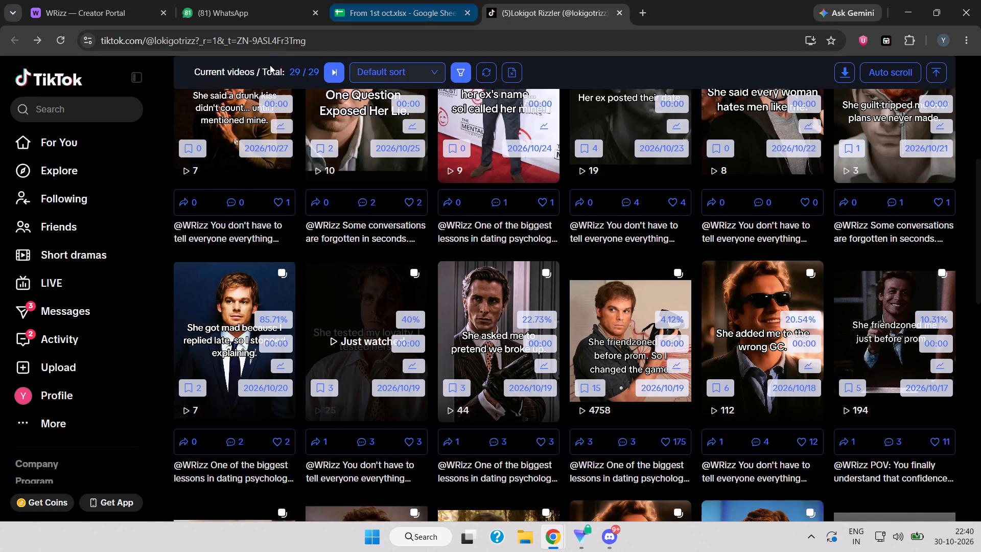
{"action": "scroll", "coordinate": [318, 228], "scroll_direction": "up", "scroll_amount": 1}
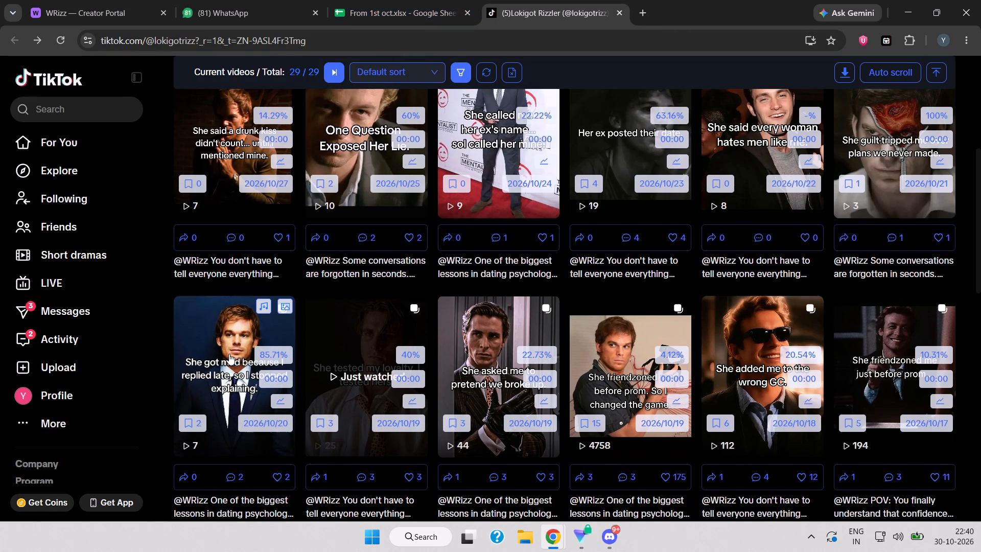
{"action": "left_click", "coordinate": [229, 354]}
{"action": "left_click", "coordinate": [931, 270]}
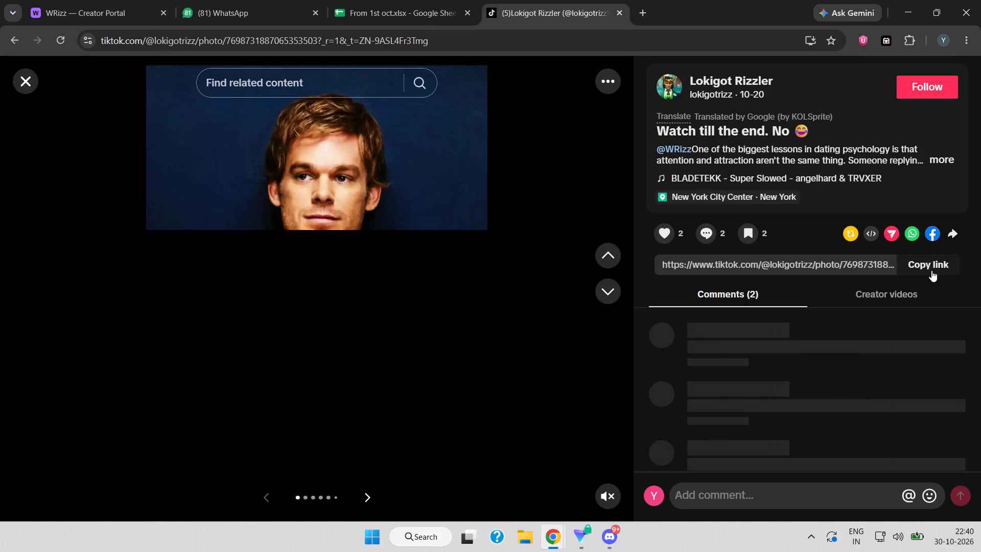
{"action": "left_click", "coordinate": [603, 505]}
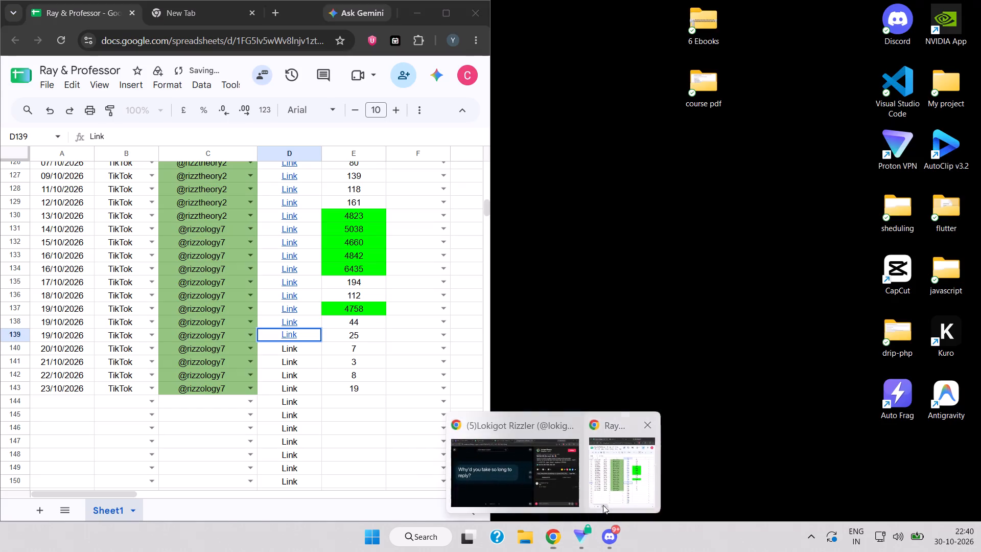
{"action": "right_click", "coordinate": [313, 350]}
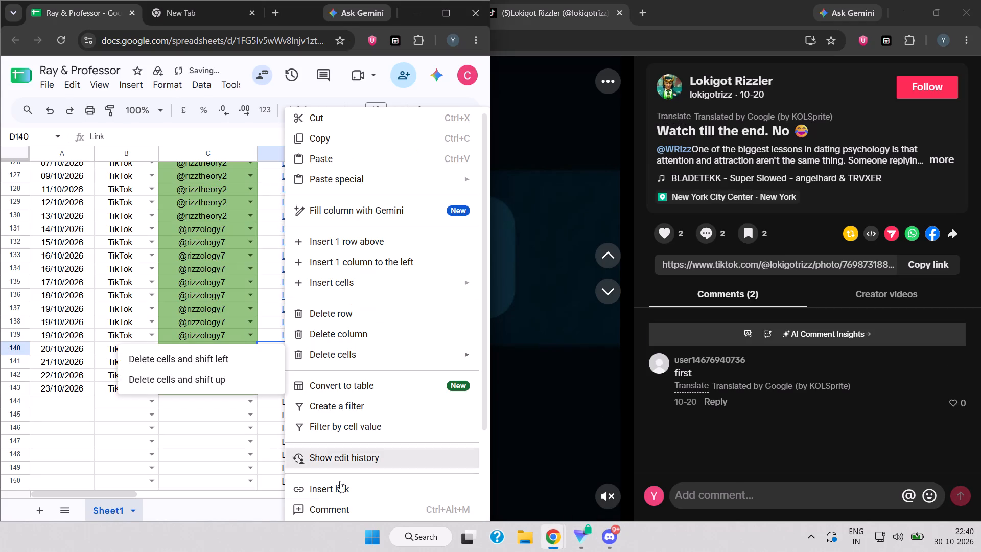
{"action": "left_click", "coordinate": [340, 493]}
{"action": "key", "text": "ctrl+v"}
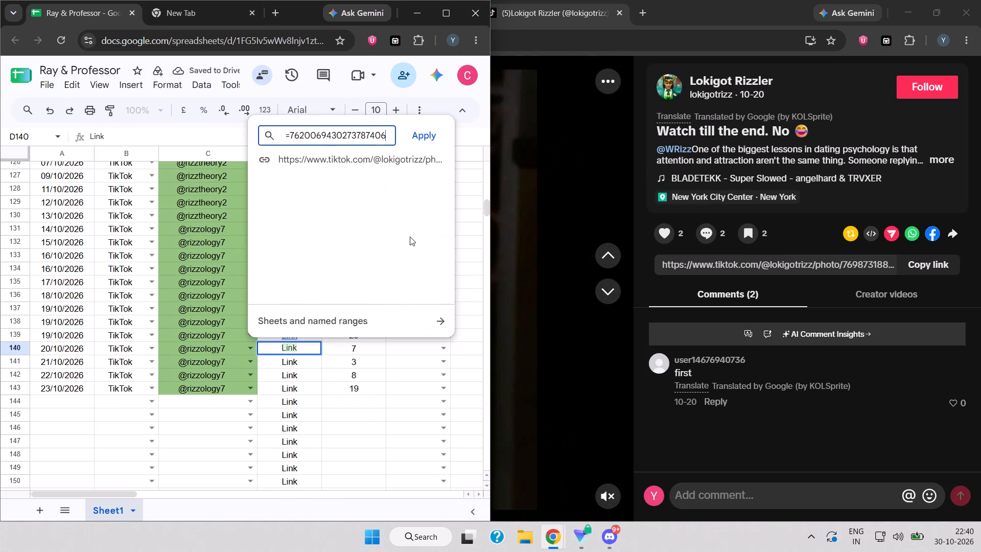
{"action": "left_click", "coordinate": [419, 134]}
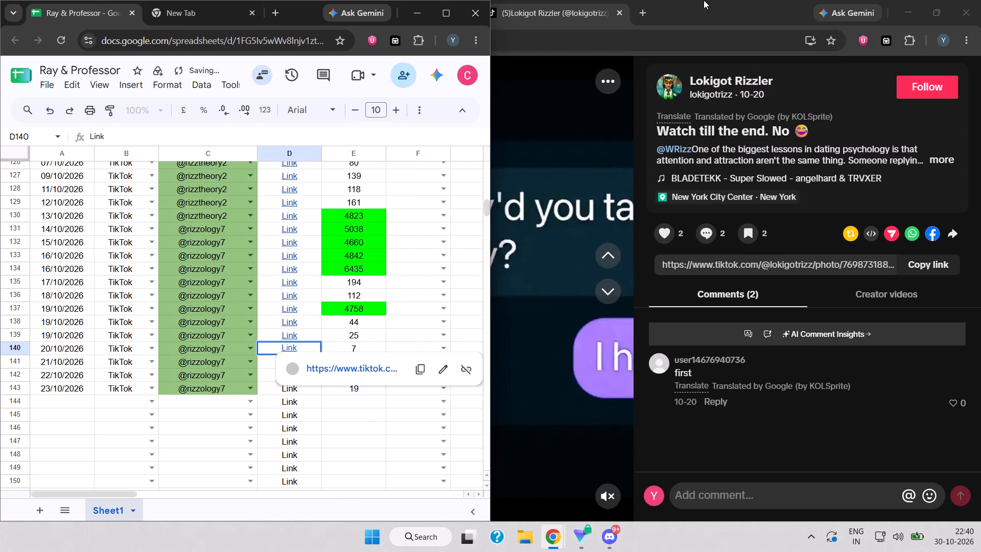
{"action": "left_click", "coordinate": [704, 0]}
{"action": "left_click", "coordinate": [16, 97]}
{"action": "left_click", "coordinate": [28, 78]}
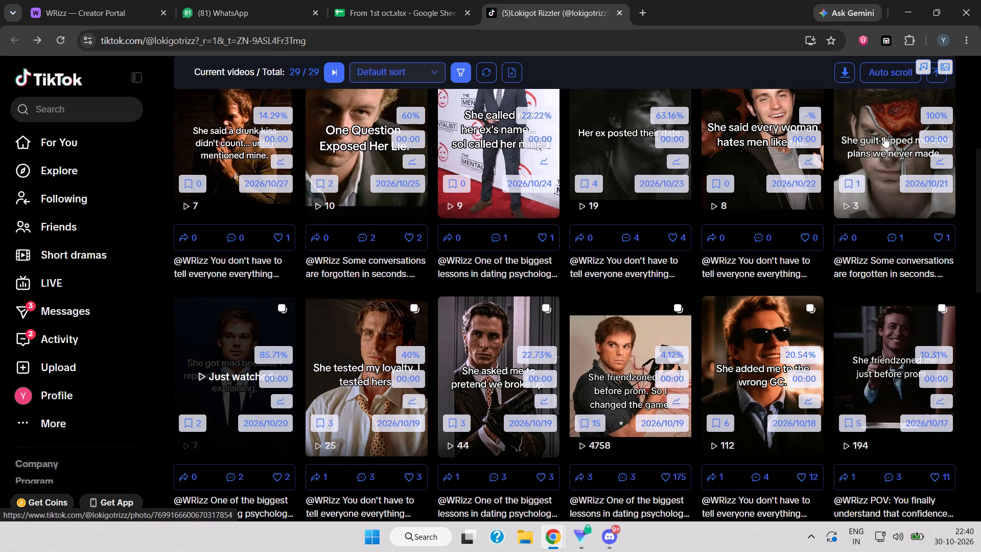
{"action": "left_click", "coordinate": [884, 136]}
{"action": "left_click", "coordinate": [928, 266]}
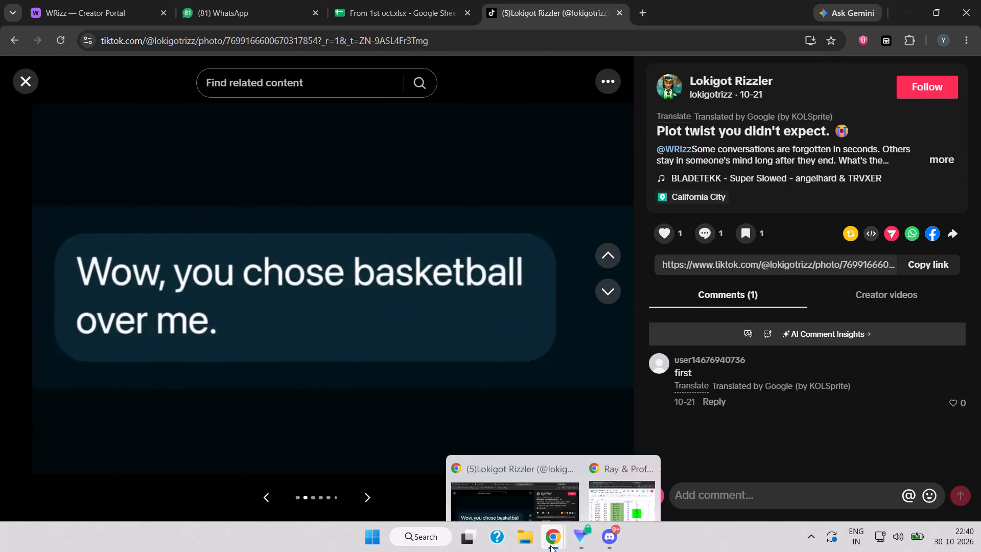
{"action": "left_click", "coordinate": [620, 474]}
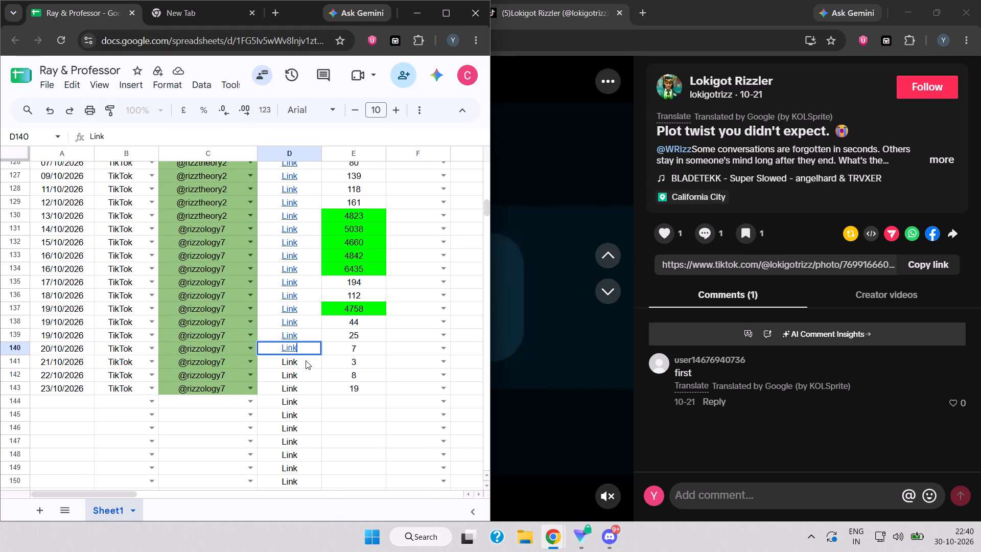
{"action": "right_click", "coordinate": [306, 360]}
{"action": "left_click", "coordinate": [342, 494]}
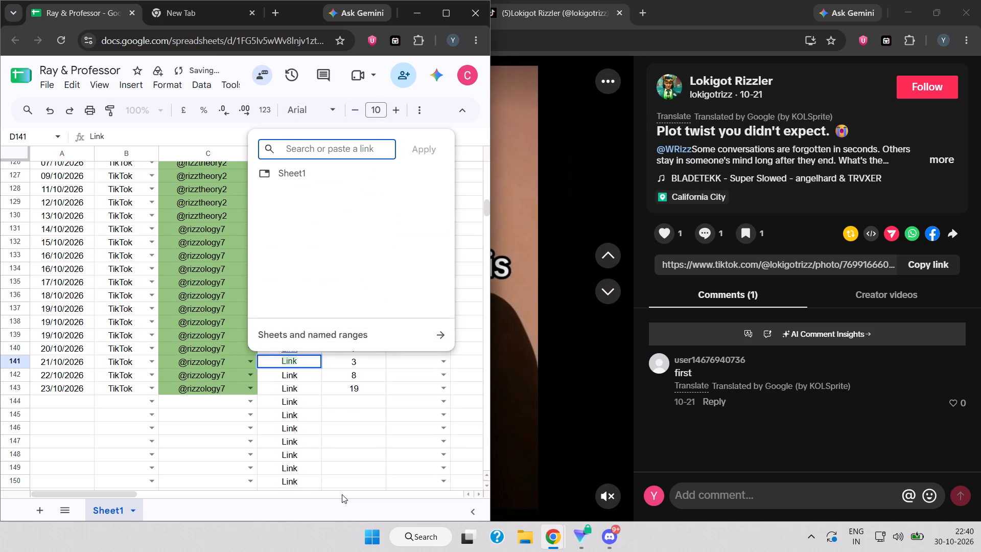
{"action": "key", "text": "ctrl+v"}
{"action": "left_click", "coordinate": [424, 144]}
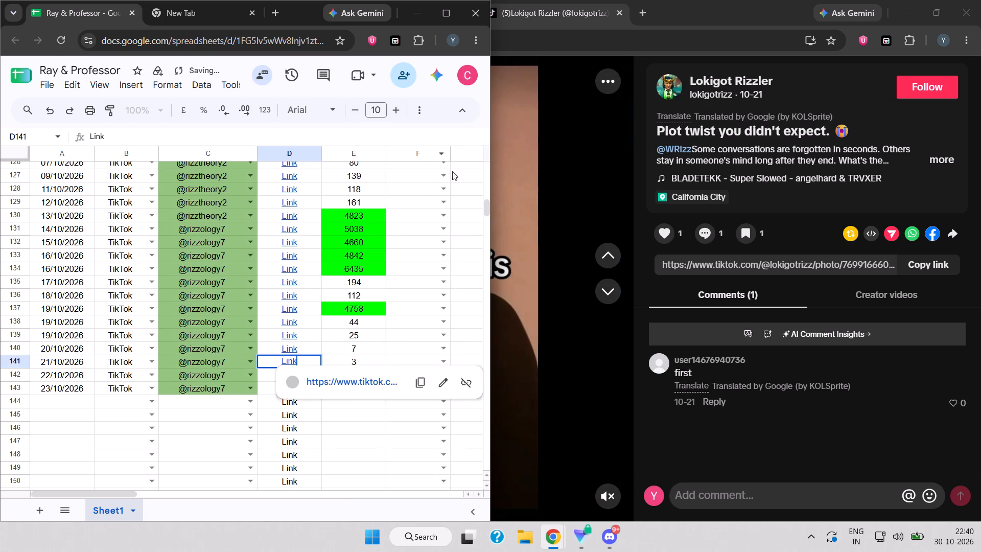
{"action": "left_click", "coordinate": [686, 0]}
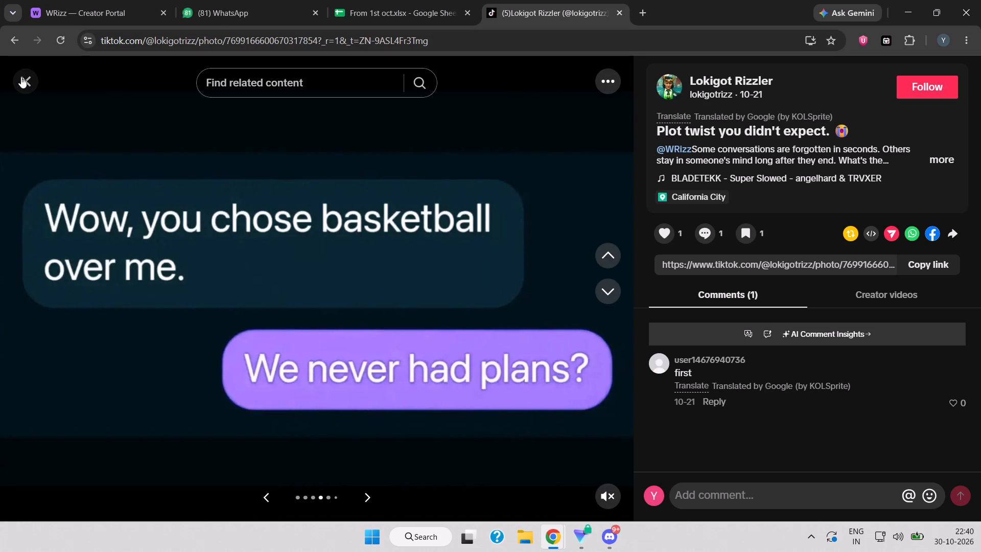
{"action": "left_click", "coordinate": [21, 77]}
{"action": "scroll", "coordinate": [569, 243], "scroll_direction": "up", "scroll_amount": 2}
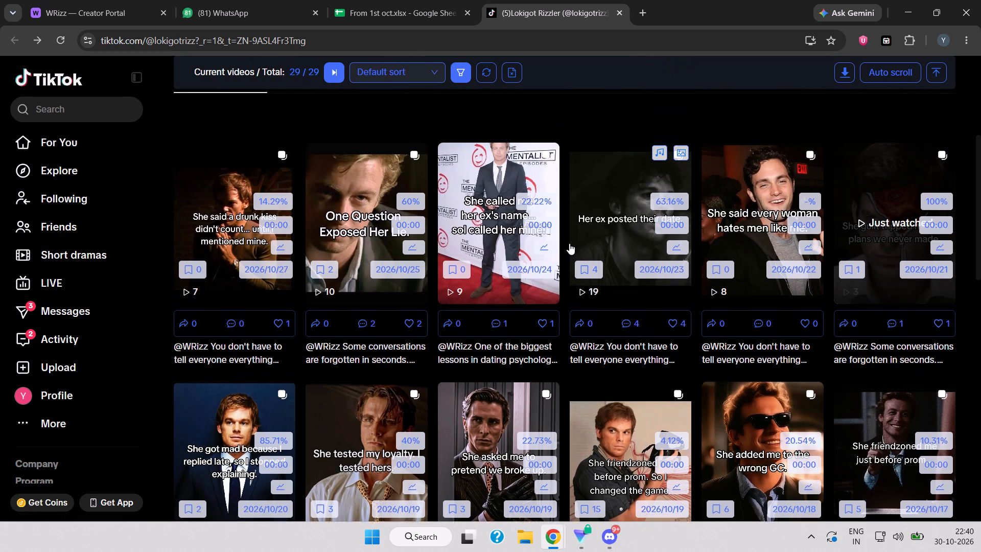
{"action": "left_click", "coordinate": [756, 257]}
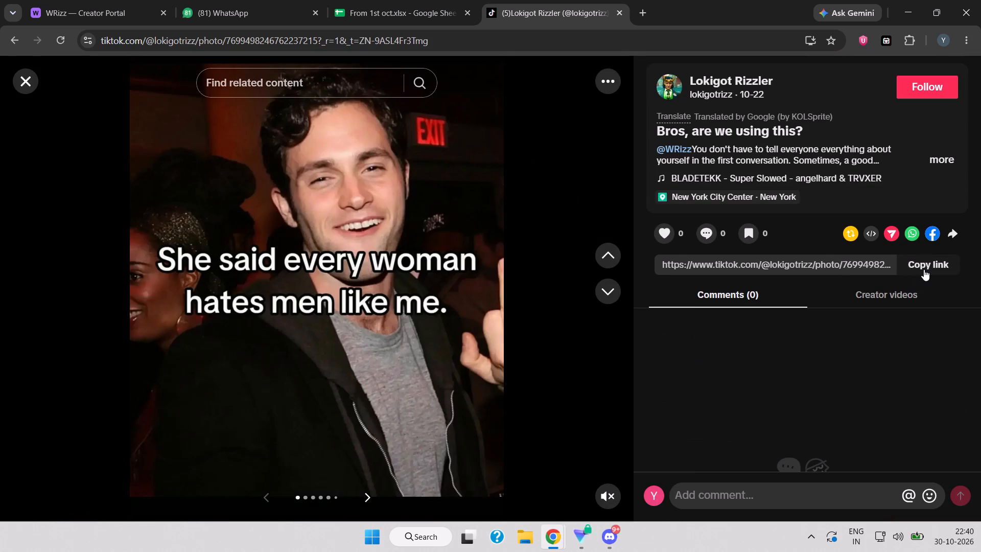
{"action": "left_click", "coordinate": [924, 269]}
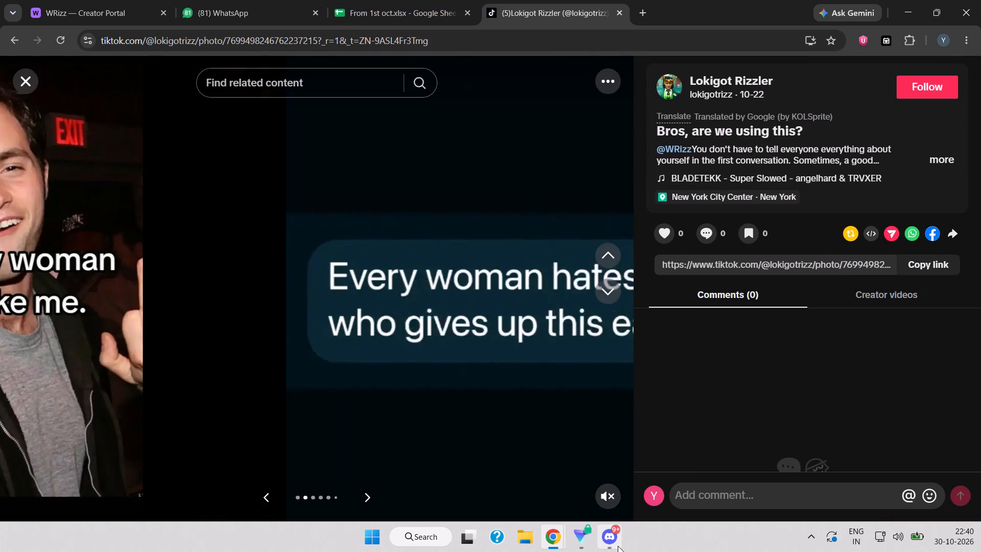
{"action": "left_click", "coordinate": [593, 496]}
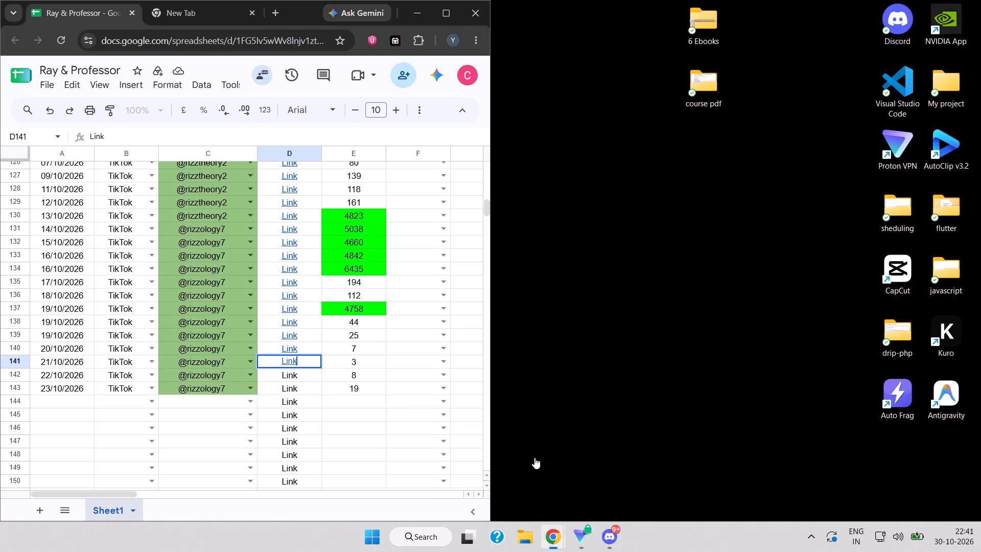
{"action": "right_click", "coordinate": [307, 376]}
{"action": "left_click", "coordinate": [338, 479]}
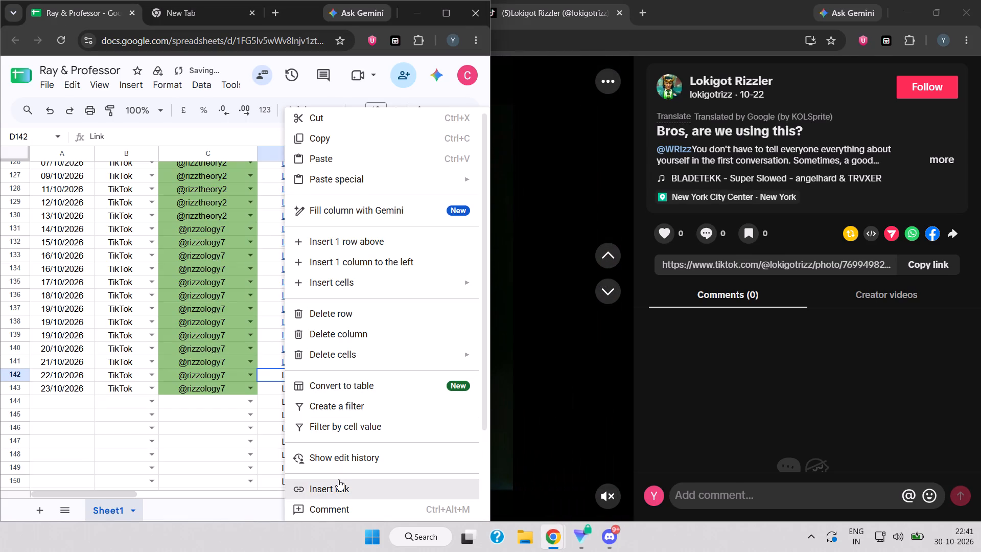
{"action": "key", "text": "ctrl+v"}
{"action": "left_click", "coordinate": [414, 170]}
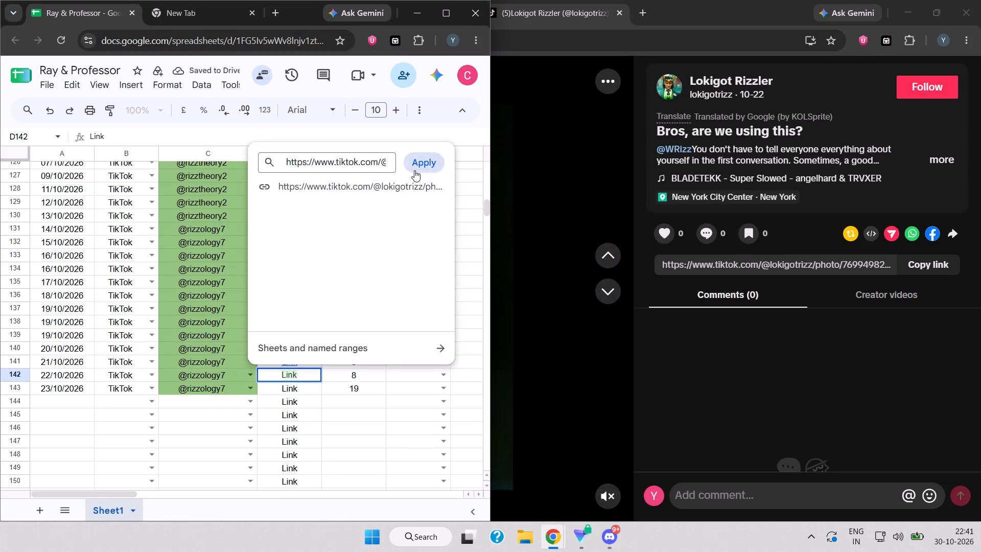
{"action": "left_click", "coordinate": [670, 15]}
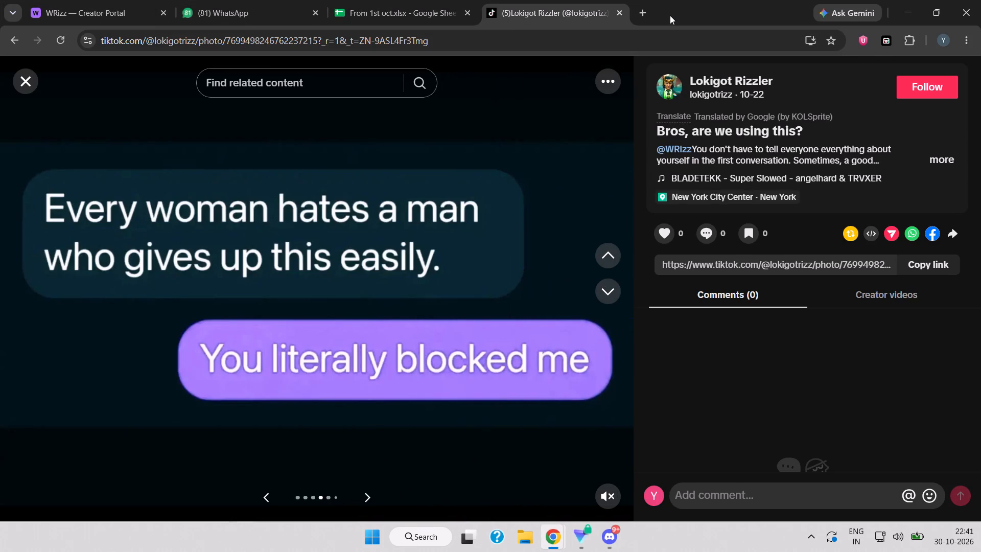
{"action": "left_click", "coordinate": [22, 77]}
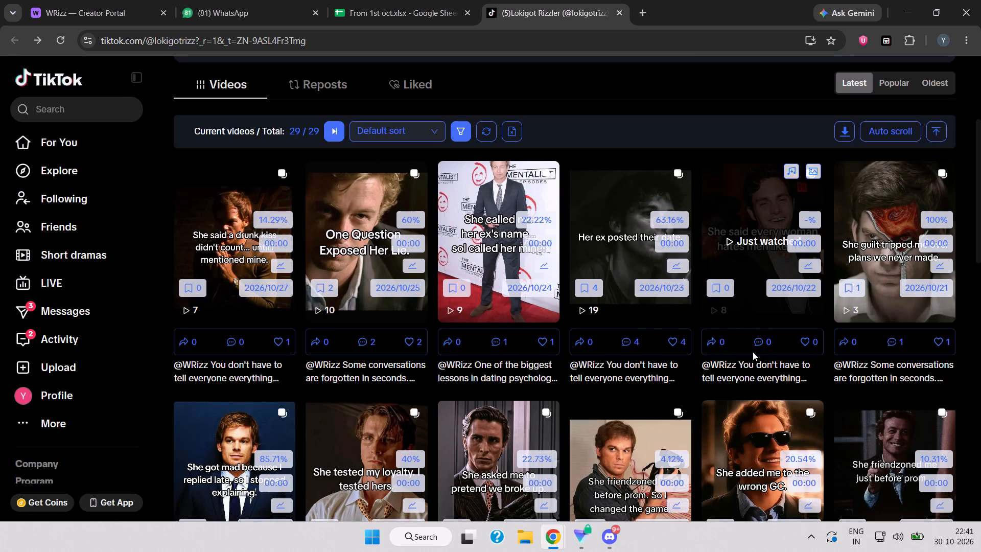
{"action": "left_click", "coordinate": [623, 239]}
{"action": "left_click", "coordinate": [927, 271]}
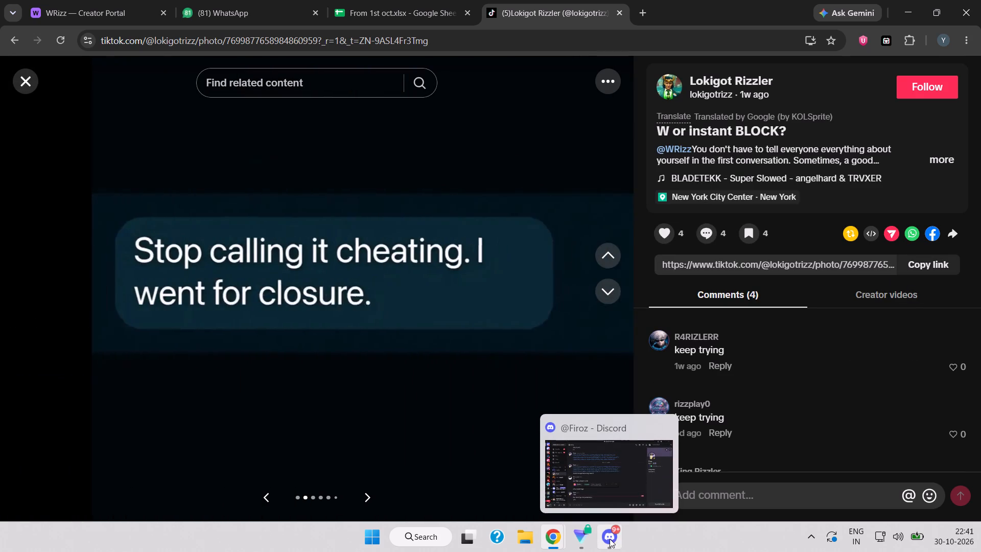
{"action": "left_click", "coordinate": [595, 498]}
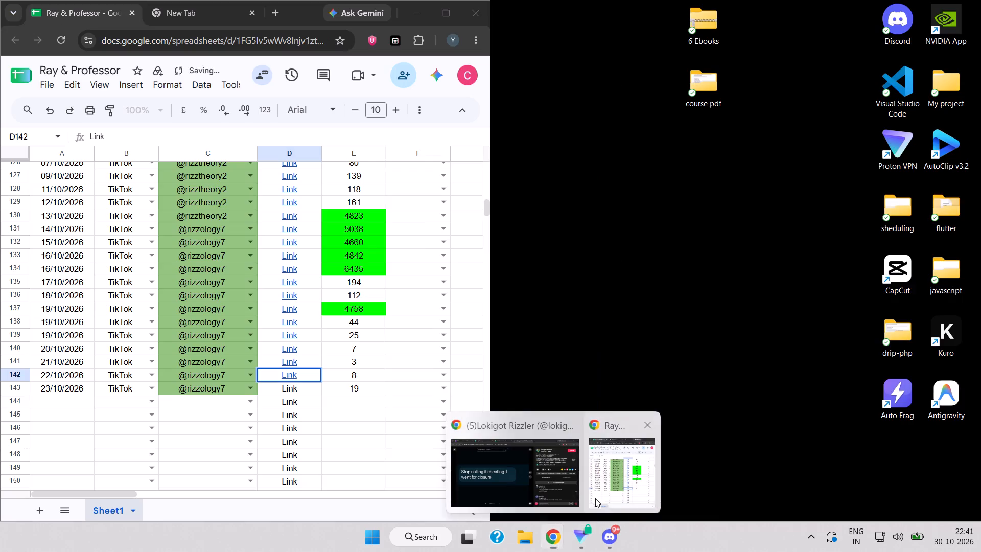
{"action": "right_click", "coordinate": [311, 392]}
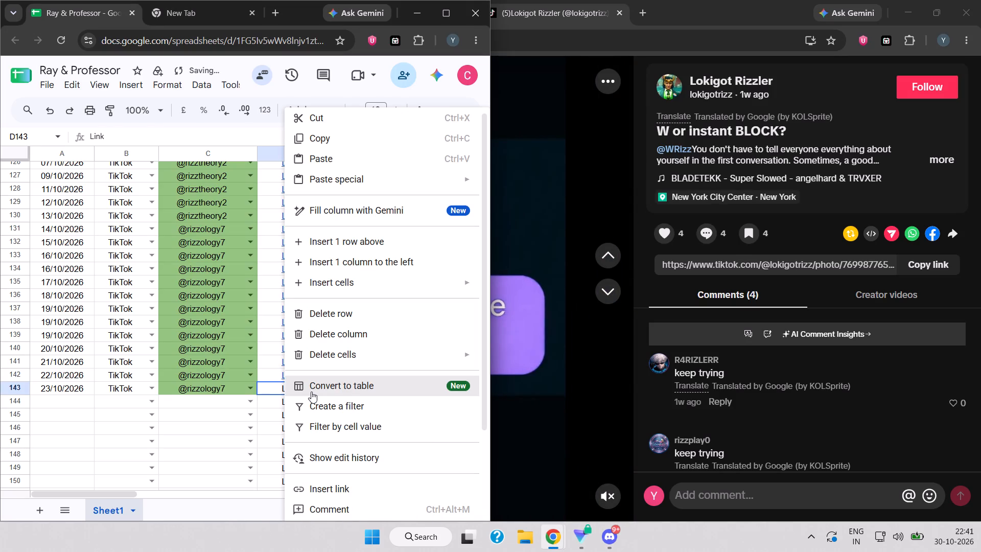
{"action": "left_click", "coordinate": [325, 481]}
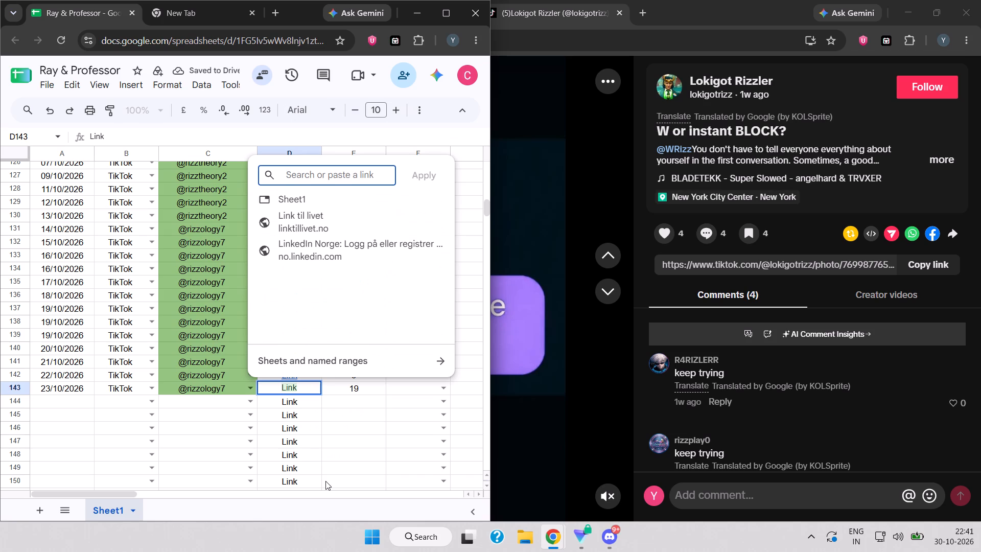
{"action": "key", "text": "ctrl+v"}
{"action": "left_click", "coordinate": [429, 174]}
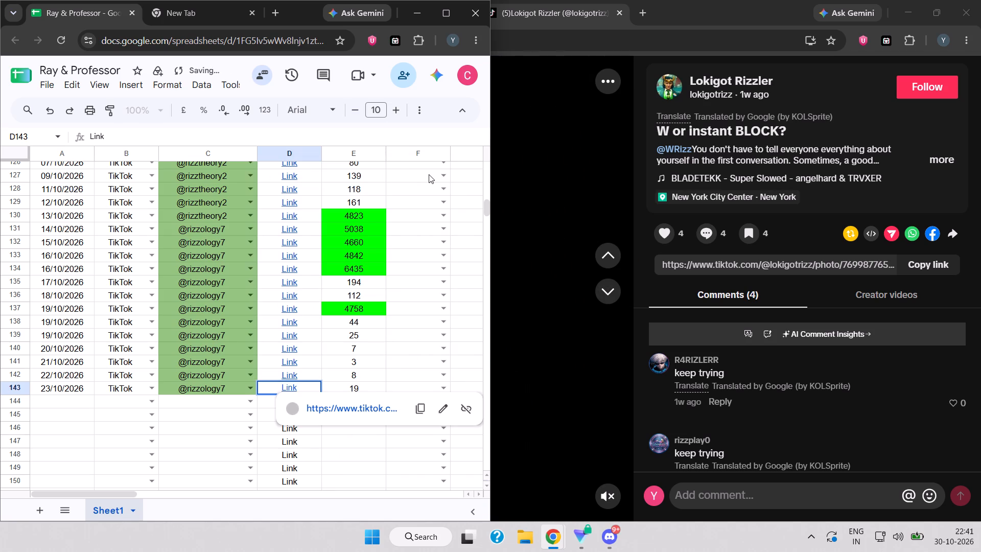
{"action": "left_click", "coordinate": [674, 9]}
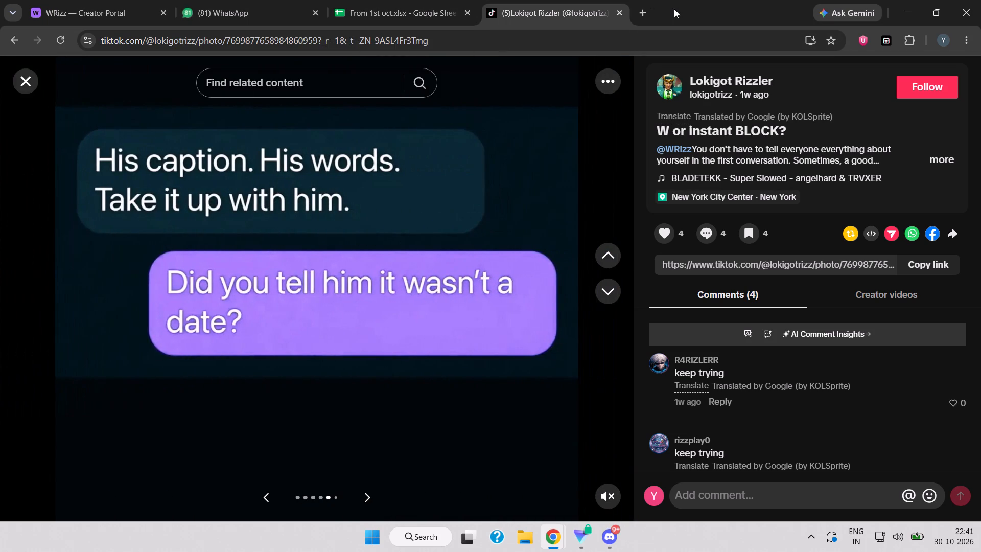
{"action": "left_click", "coordinate": [28, 74]}
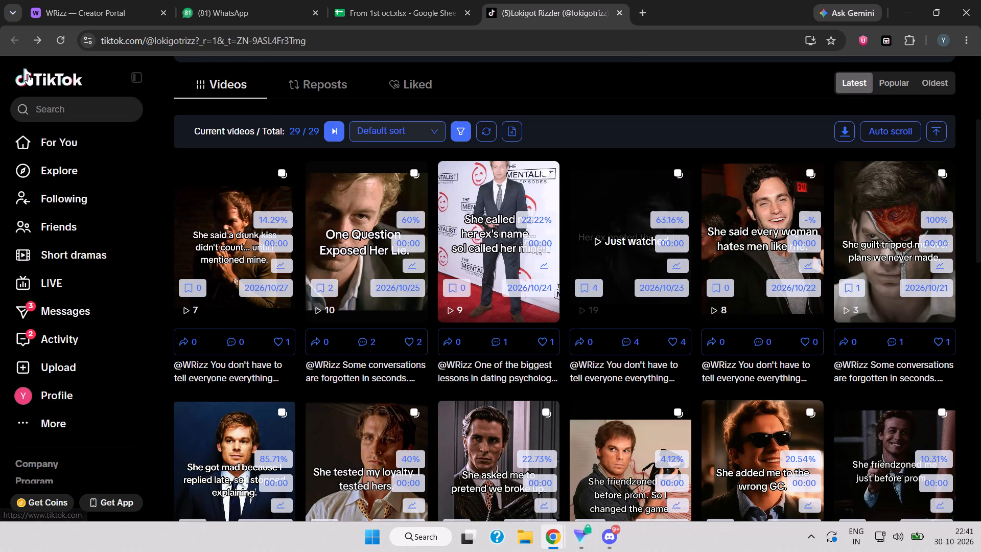
{"action": "left_click", "coordinate": [374, 0]}
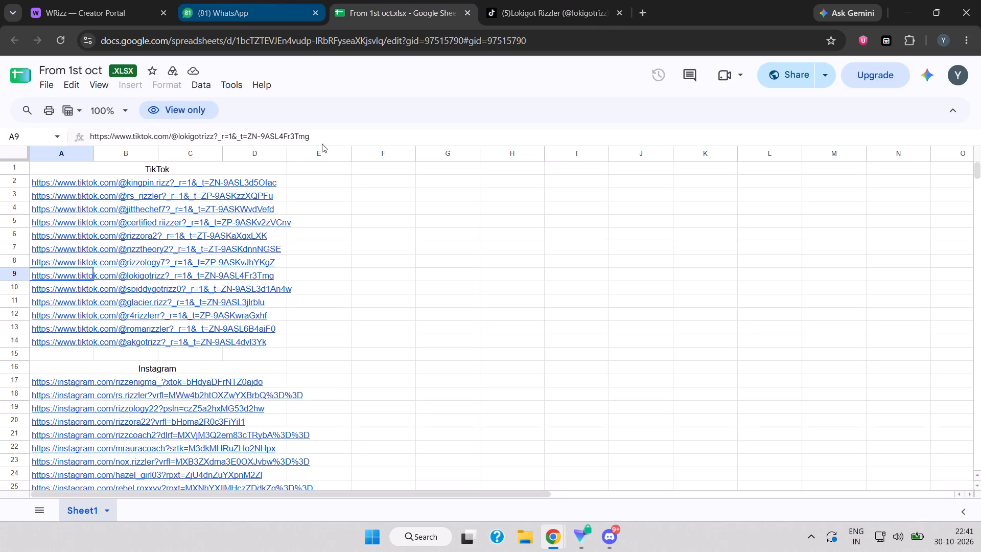
{"action": "scroll", "coordinate": [338, 210], "scroll_direction": "down", "scroll_amount": 5}
{"action": "scroll", "coordinate": [338, 210], "scroll_direction": "up", "scroll_amount": 7}
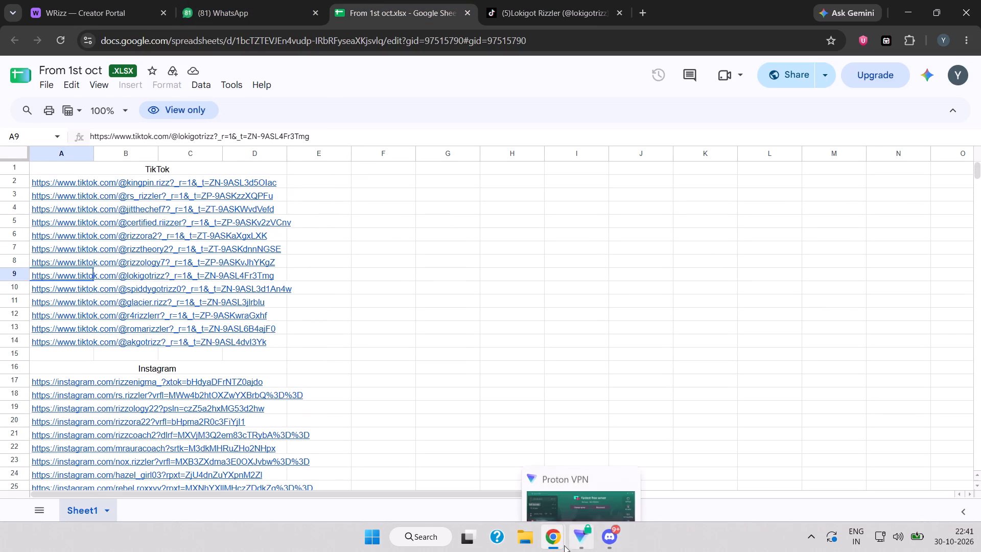
{"action": "left_click", "coordinate": [615, 490]}
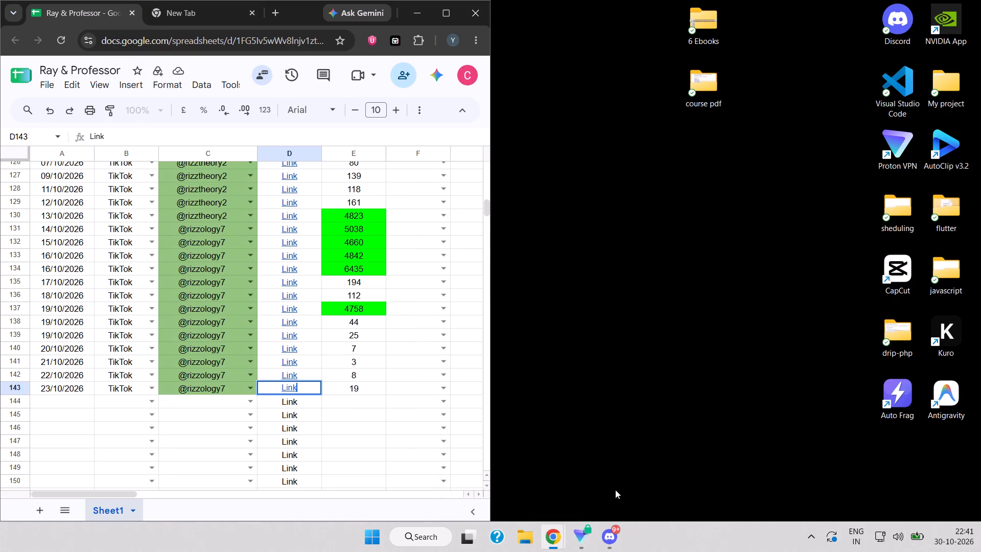
Commit the hyperlink edit on the Link text in cell D143 of the Ray & Professor spreadsheet.
{"action": "scroll", "coordinate": [440, 424], "scroll_direction": "down", "scroll_amount": 3}
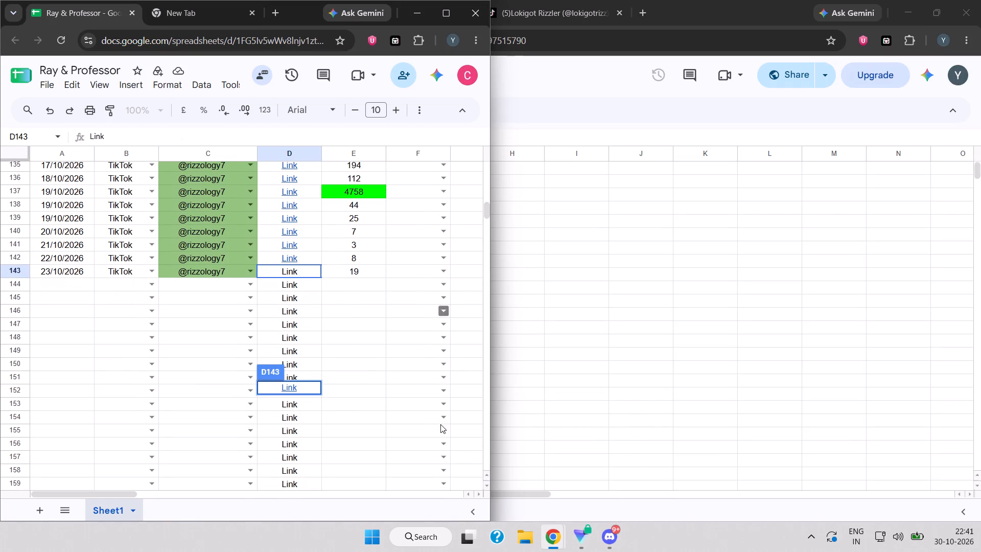
{"action": "left_click", "coordinate": [302, 270]}
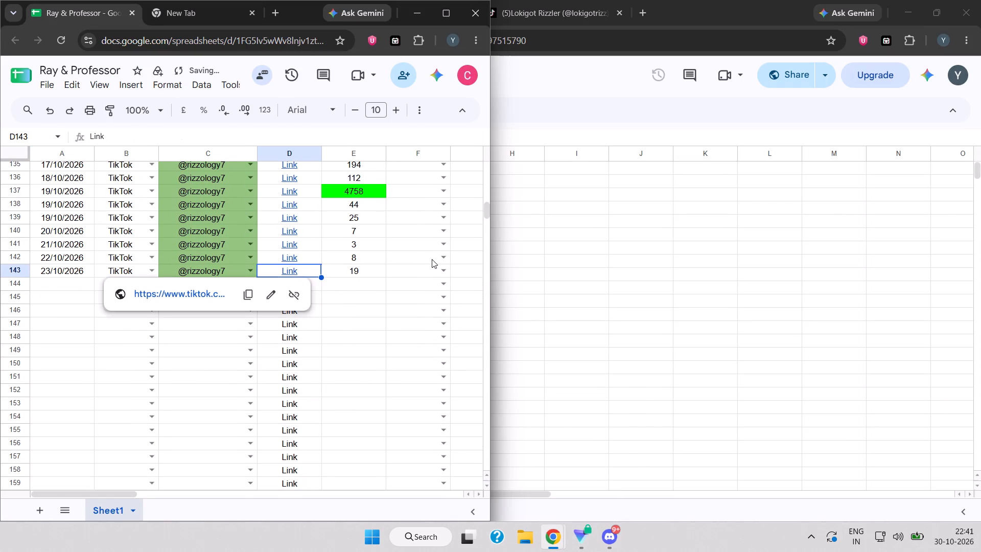
{"action": "scroll", "coordinate": [393, 261], "scroll_direction": "up", "scroll_amount": 4}
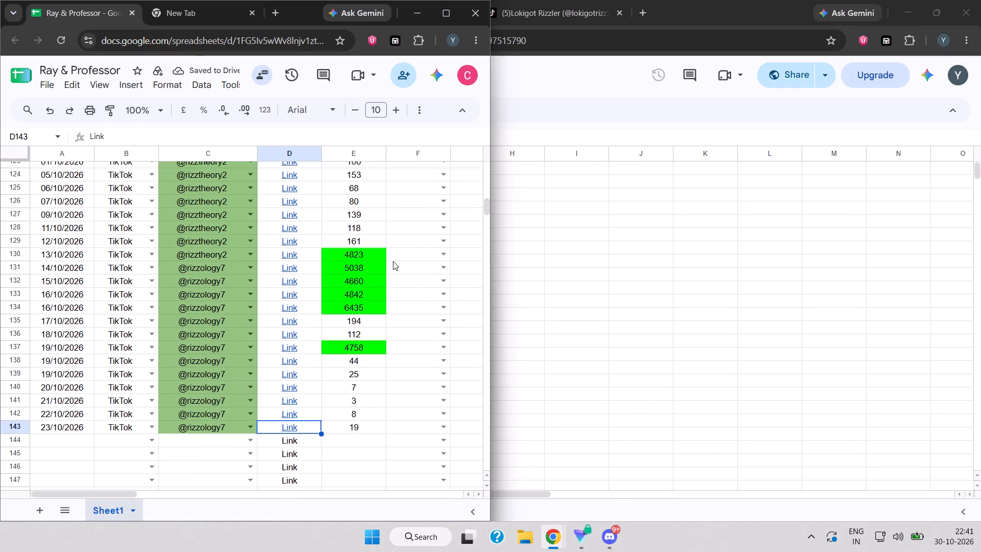
{"action": "left_click", "coordinate": [684, 0]}
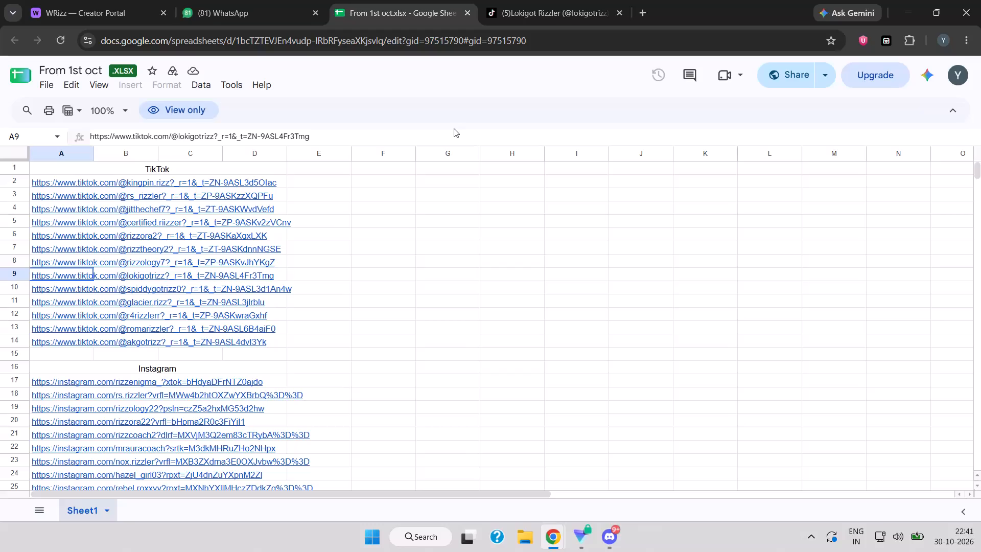
{"action": "left_click", "coordinate": [92, 290]}
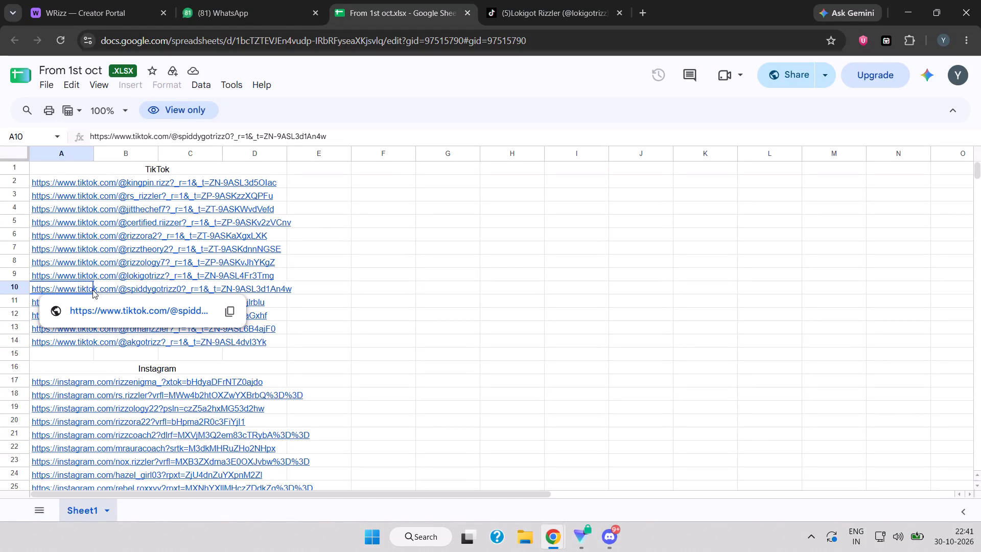
{"action": "left_click", "coordinate": [110, 310]}
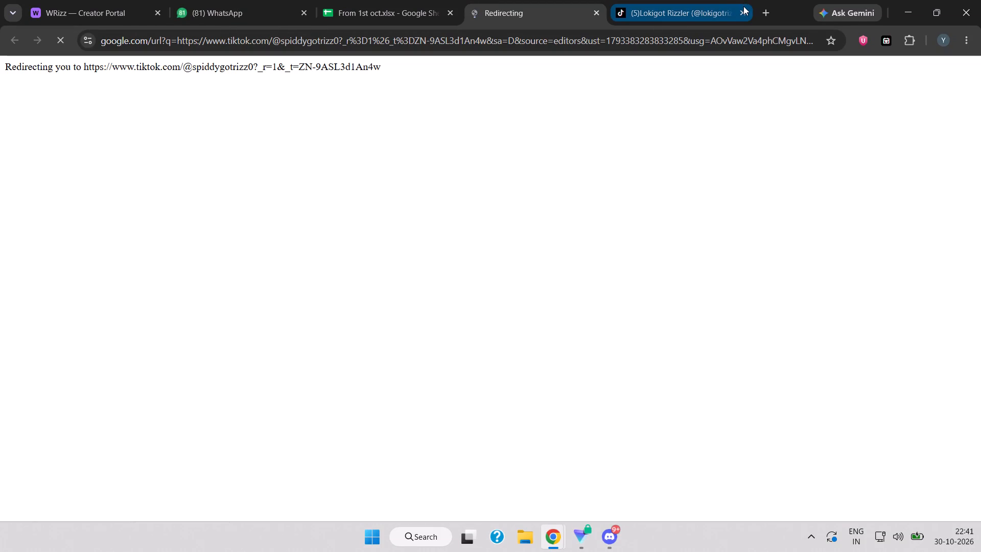
{"action": "left_click", "coordinate": [741, 16]}
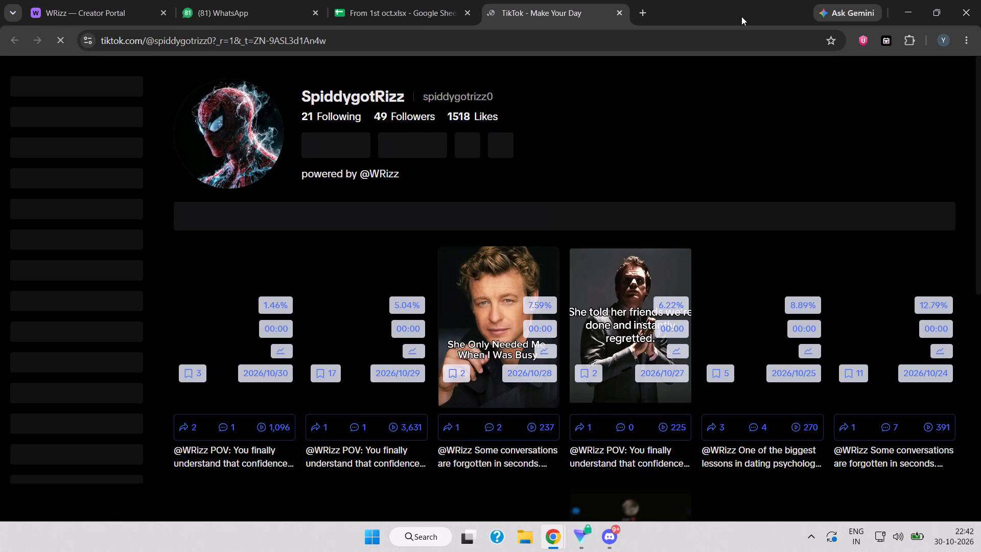
{"action": "scroll", "coordinate": [741, 16], "scroll_direction": "down", "scroll_amount": 13}
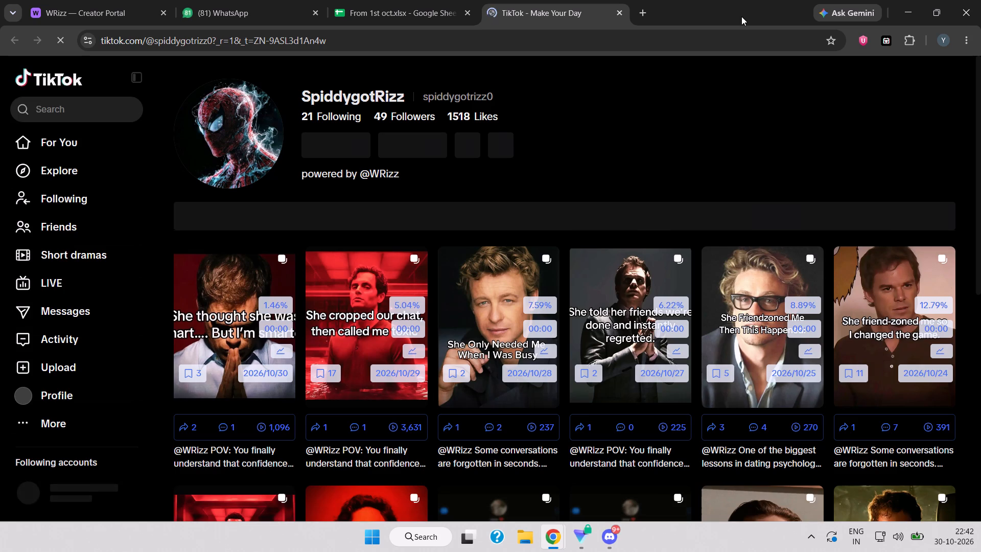
{"action": "scroll", "coordinate": [687, 349], "scroll_direction": "down", "scroll_amount": 13}
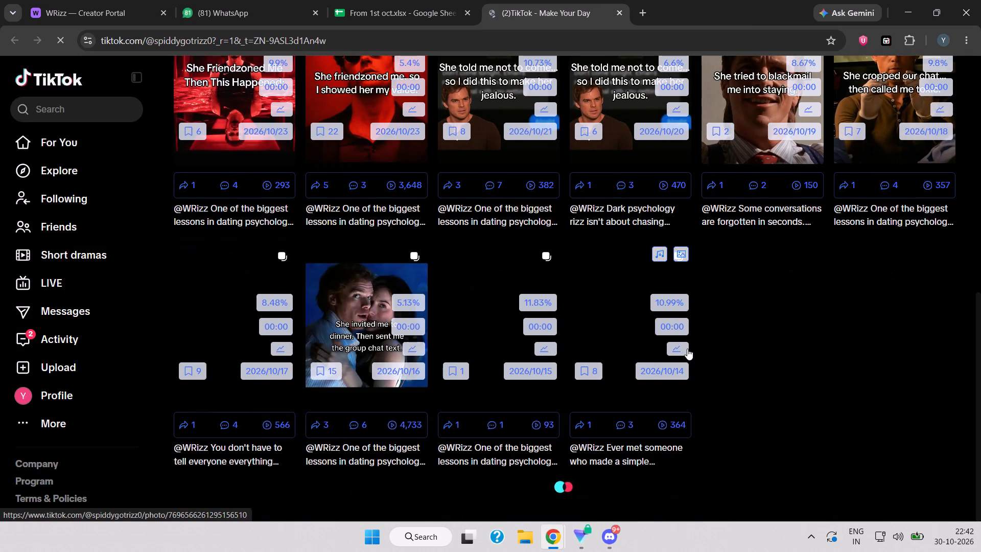
{"action": "scroll", "coordinate": [687, 349], "scroll_direction": "down", "scroll_amount": 1}
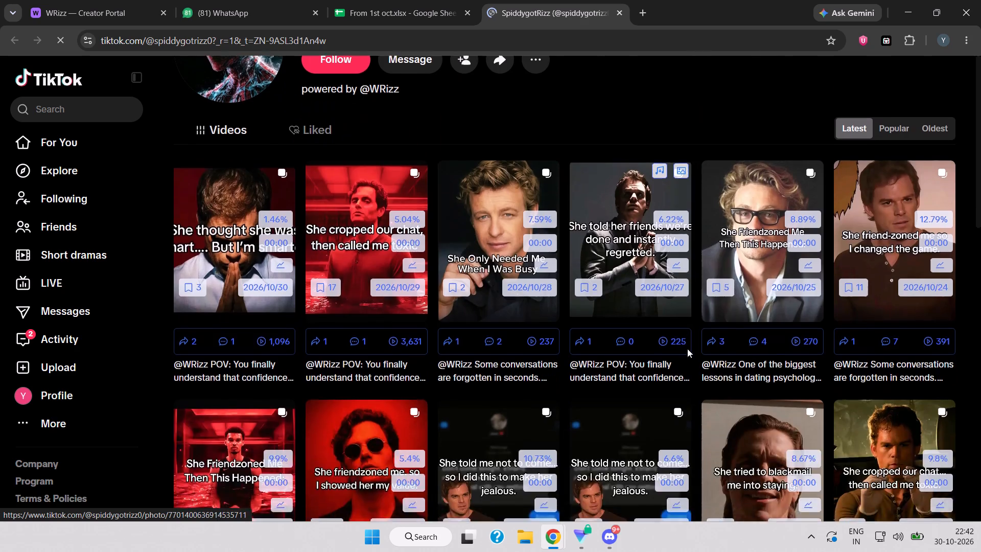
{"action": "scroll", "coordinate": [687, 349], "scroll_direction": "down", "scroll_amount": 11}
{"action": "scroll", "coordinate": [687, 349], "scroll_direction": "down", "scroll_amount": 13}
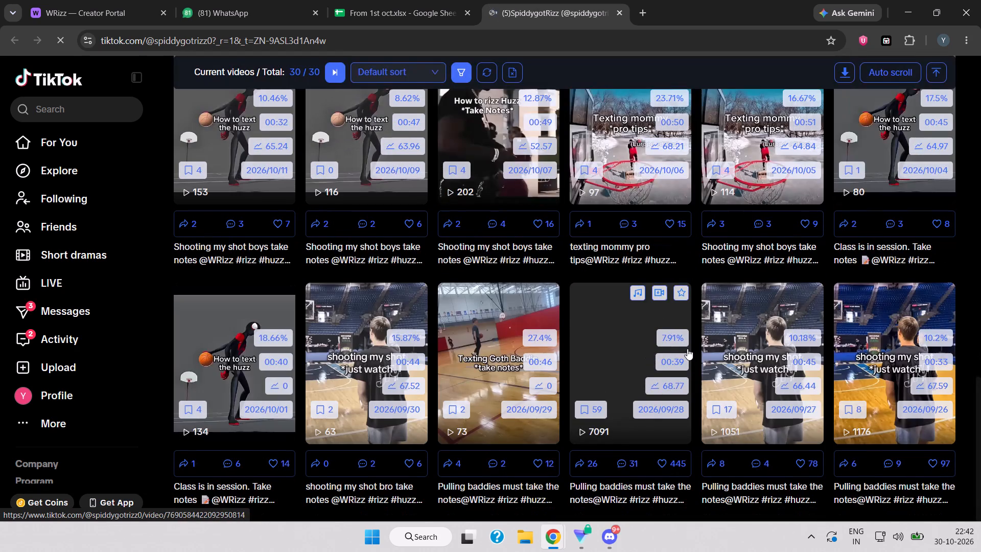
{"action": "scroll", "coordinate": [687, 349], "scroll_direction": "down", "scroll_amount": 8}
{"action": "scroll", "coordinate": [687, 349], "scroll_direction": "up", "scroll_amount": 1}
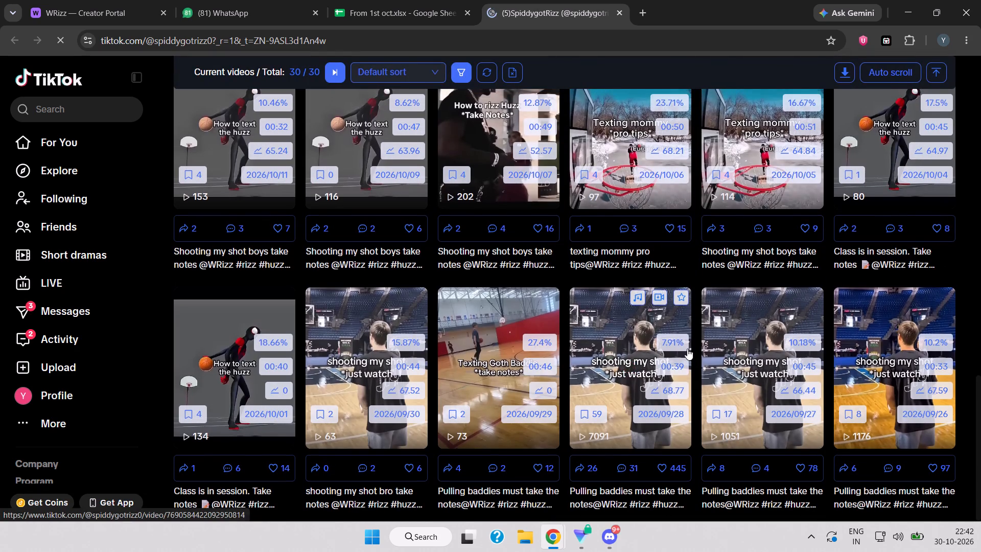
{"action": "scroll", "coordinate": [687, 349], "scroll_direction": "up", "scroll_amount": 6}
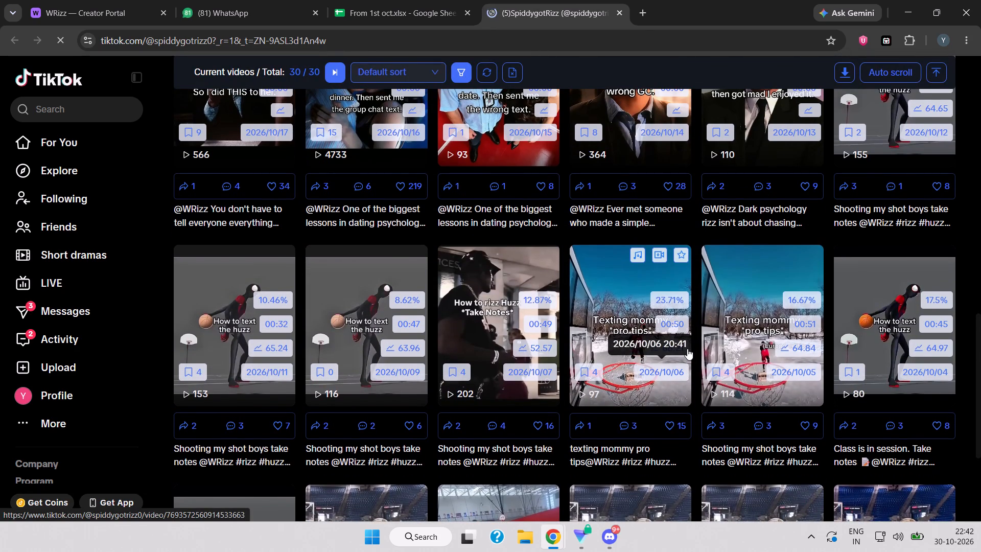
{"action": "scroll", "coordinate": [687, 349], "scroll_direction": "down", "scroll_amount": 3}
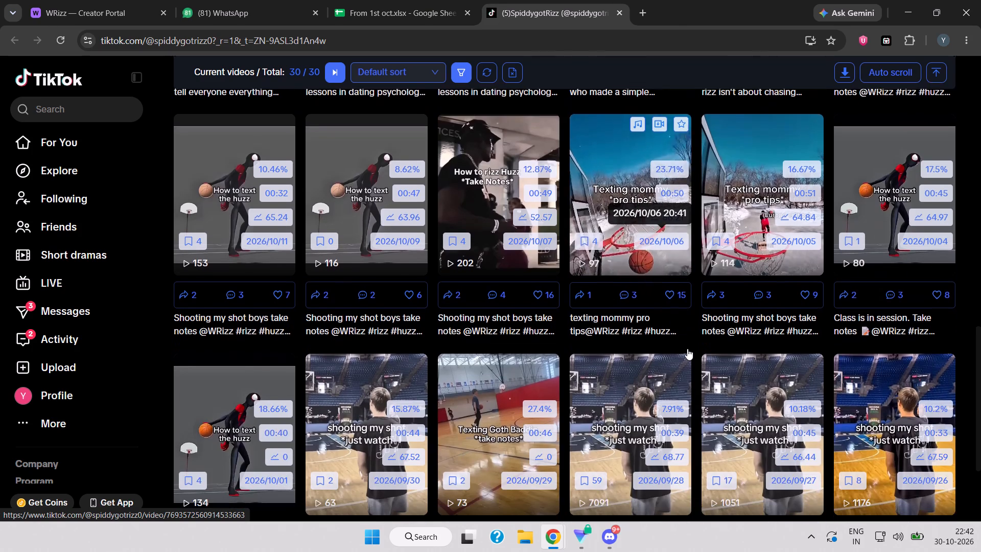
{"action": "scroll", "coordinate": [687, 349], "scroll_direction": "down", "scroll_amount": 6}
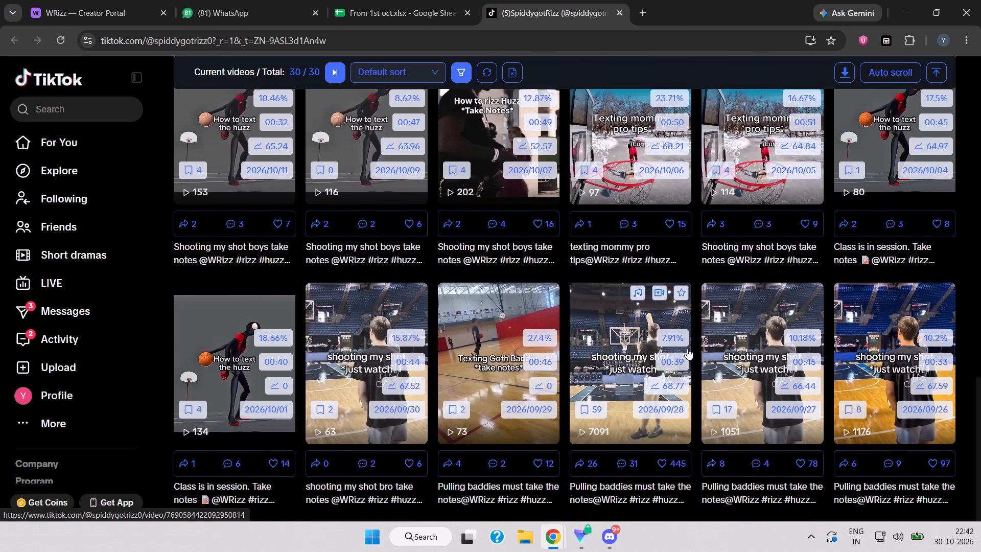
{"action": "scroll", "coordinate": [687, 349], "scroll_direction": "up", "scroll_amount": 12}
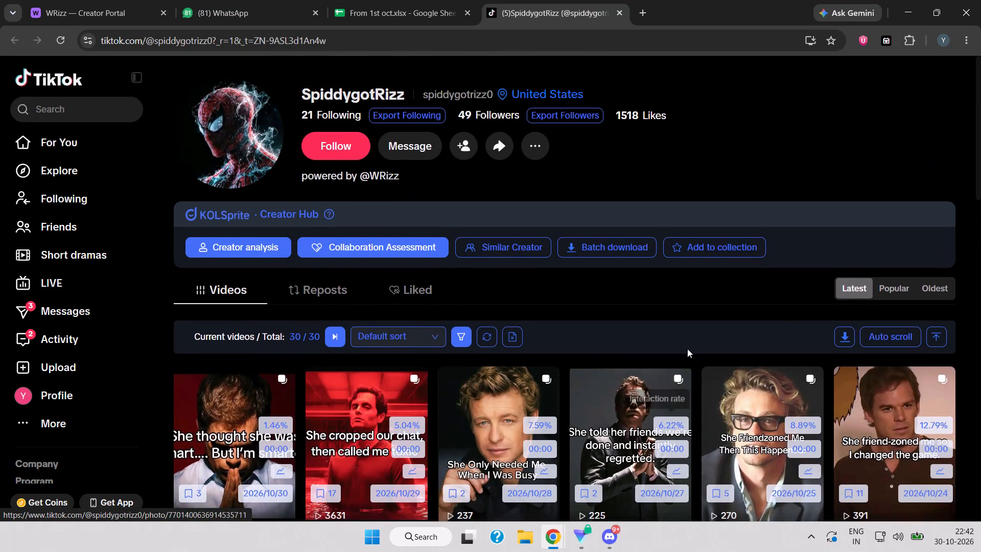
{"action": "scroll", "coordinate": [687, 349], "scroll_direction": "down", "scroll_amount": 13}
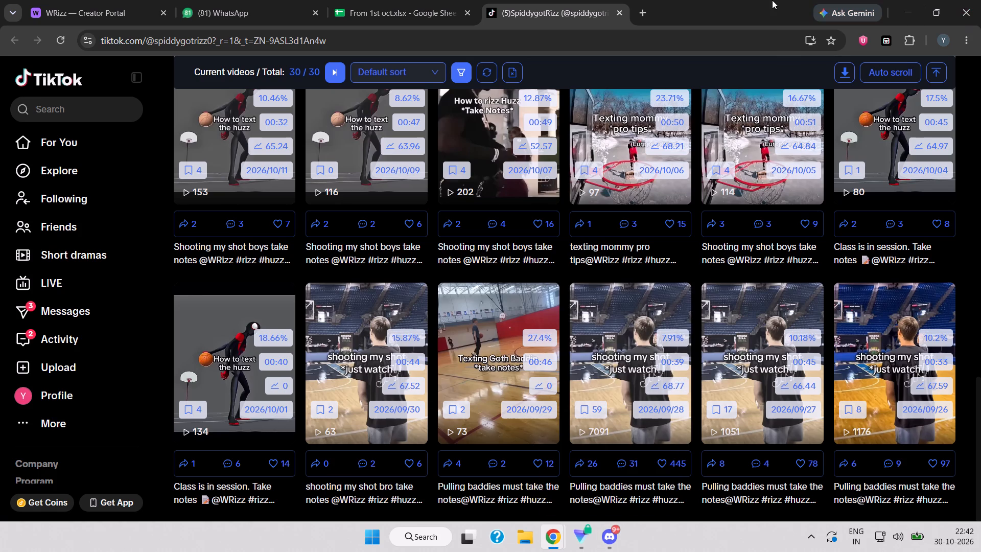
Close the browser window with the TikTok profile and the one with the Ray & Professor spreadsheet.
{"action": "left_click", "coordinate": [965, 5]}
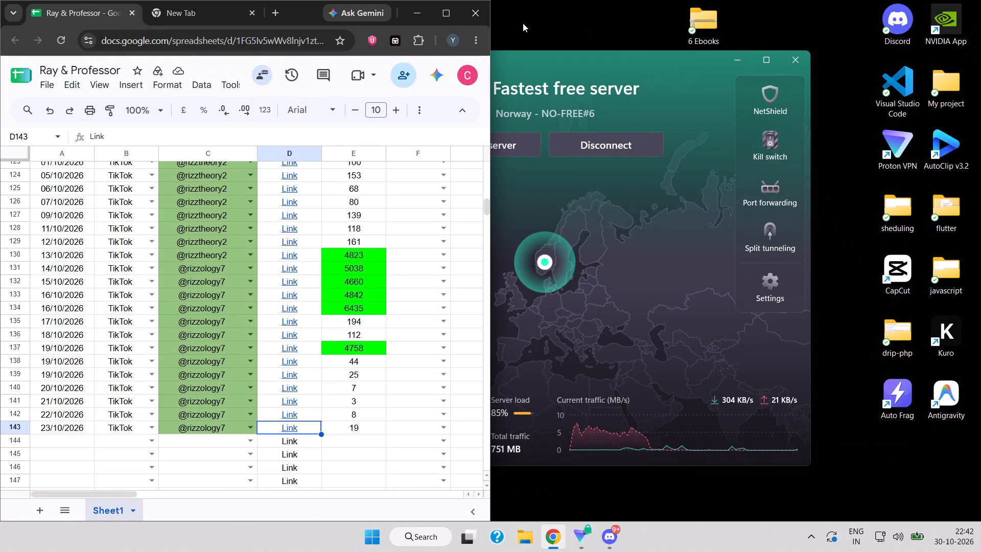
{"action": "left_click", "coordinate": [471, 7]}
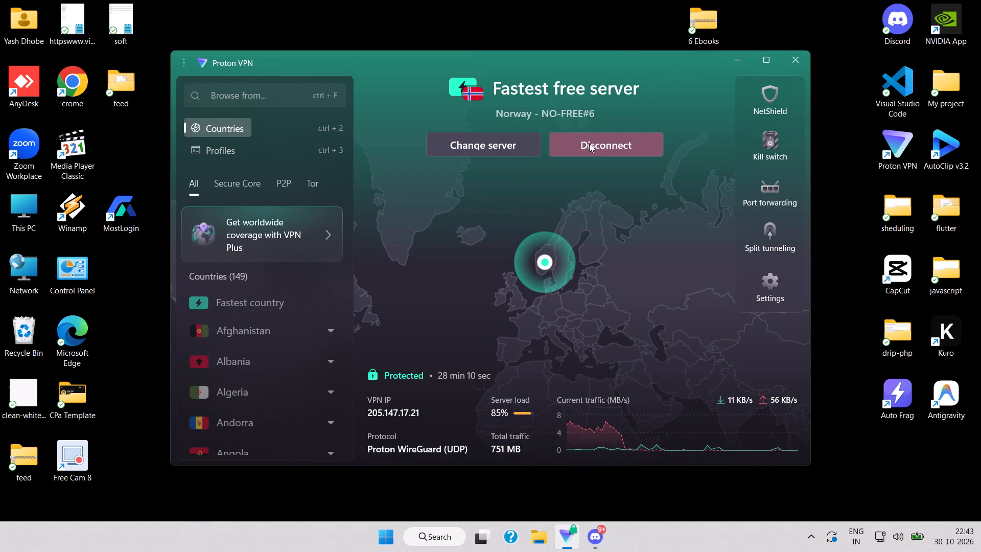
Disconnect Proton VPN from the Norway free server and close its window.
{"action": "left_click", "coordinate": [589, 144]}
{"action": "left_click", "coordinate": [799, 57]}
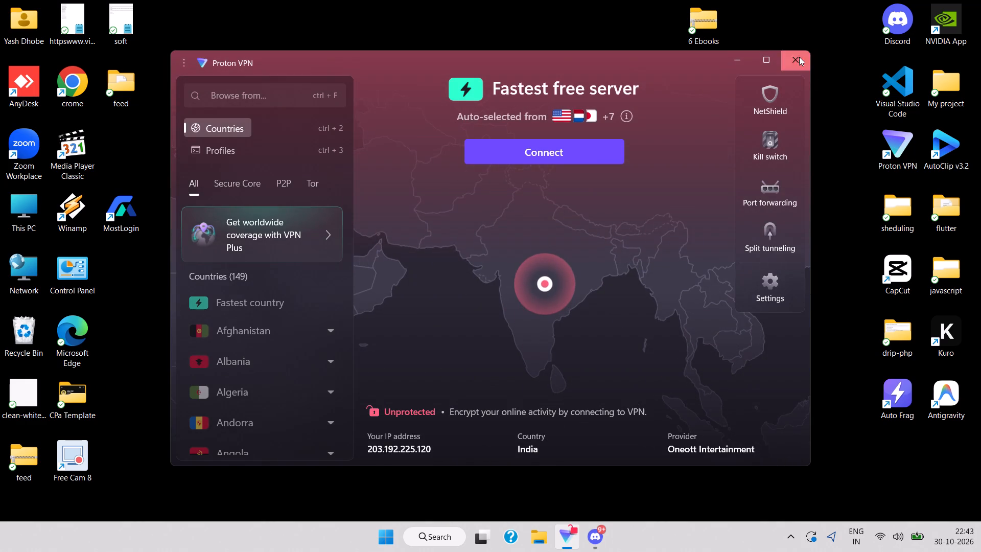